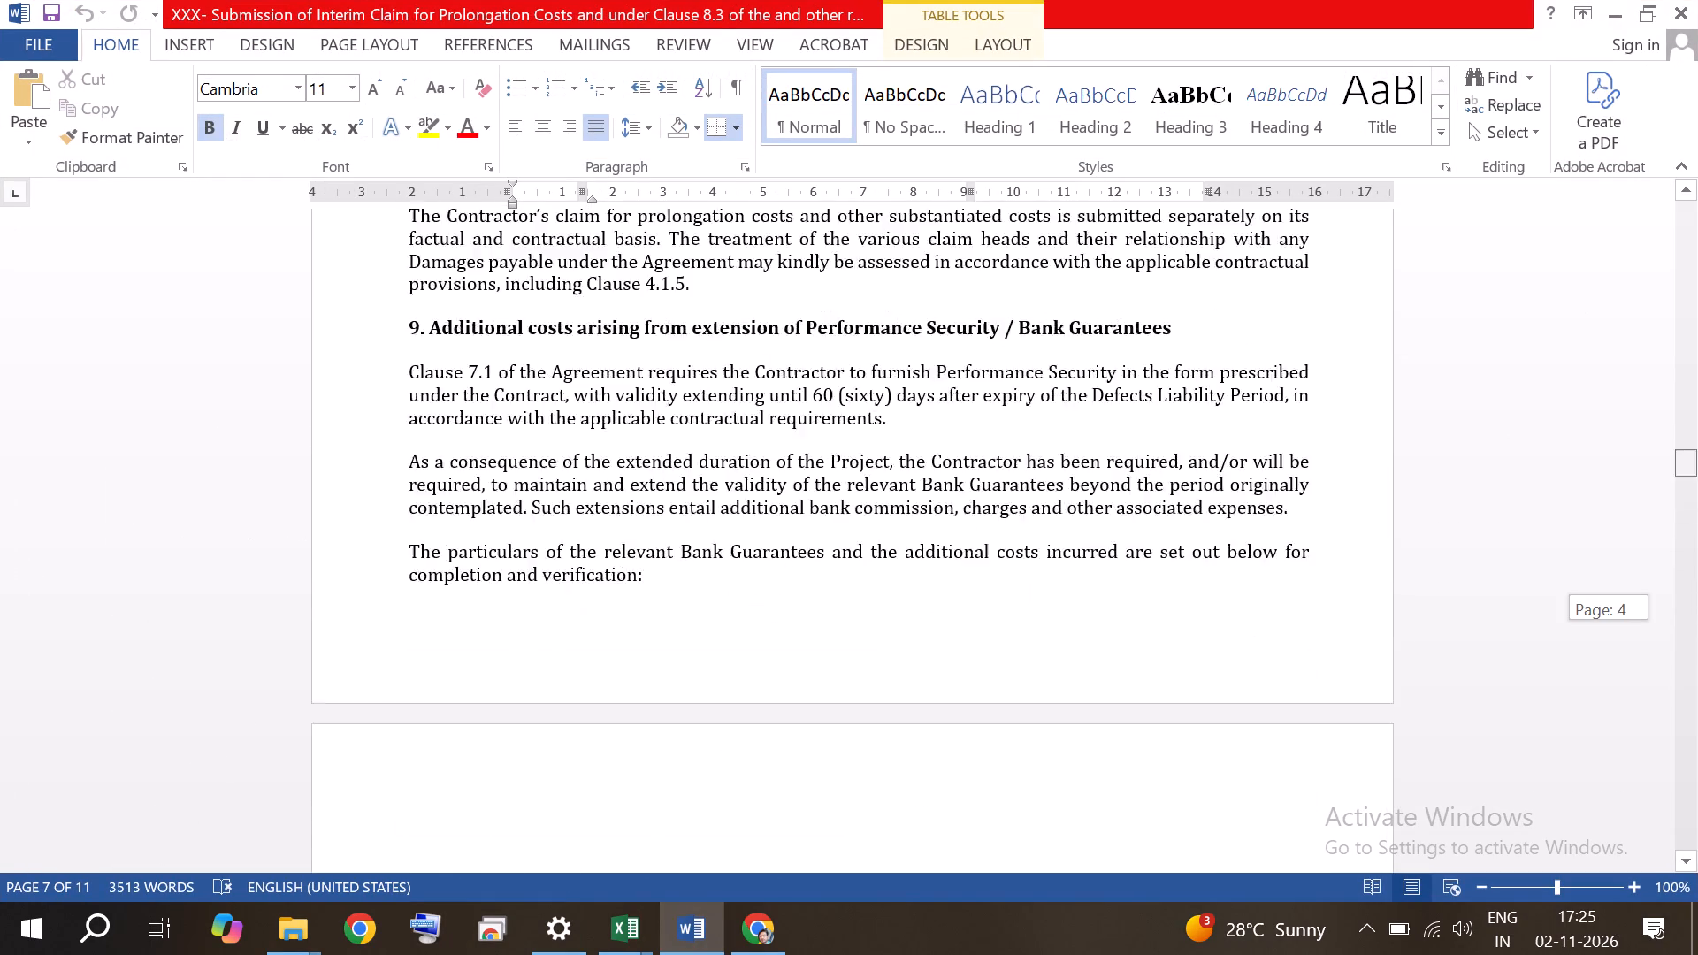
Return to the first page of the interim claim letter to view its reference number, addressee and subject.
{"action": "left_click_drag", "start_coordinate": [1695, 439], "coordinate": [1693, 219]}
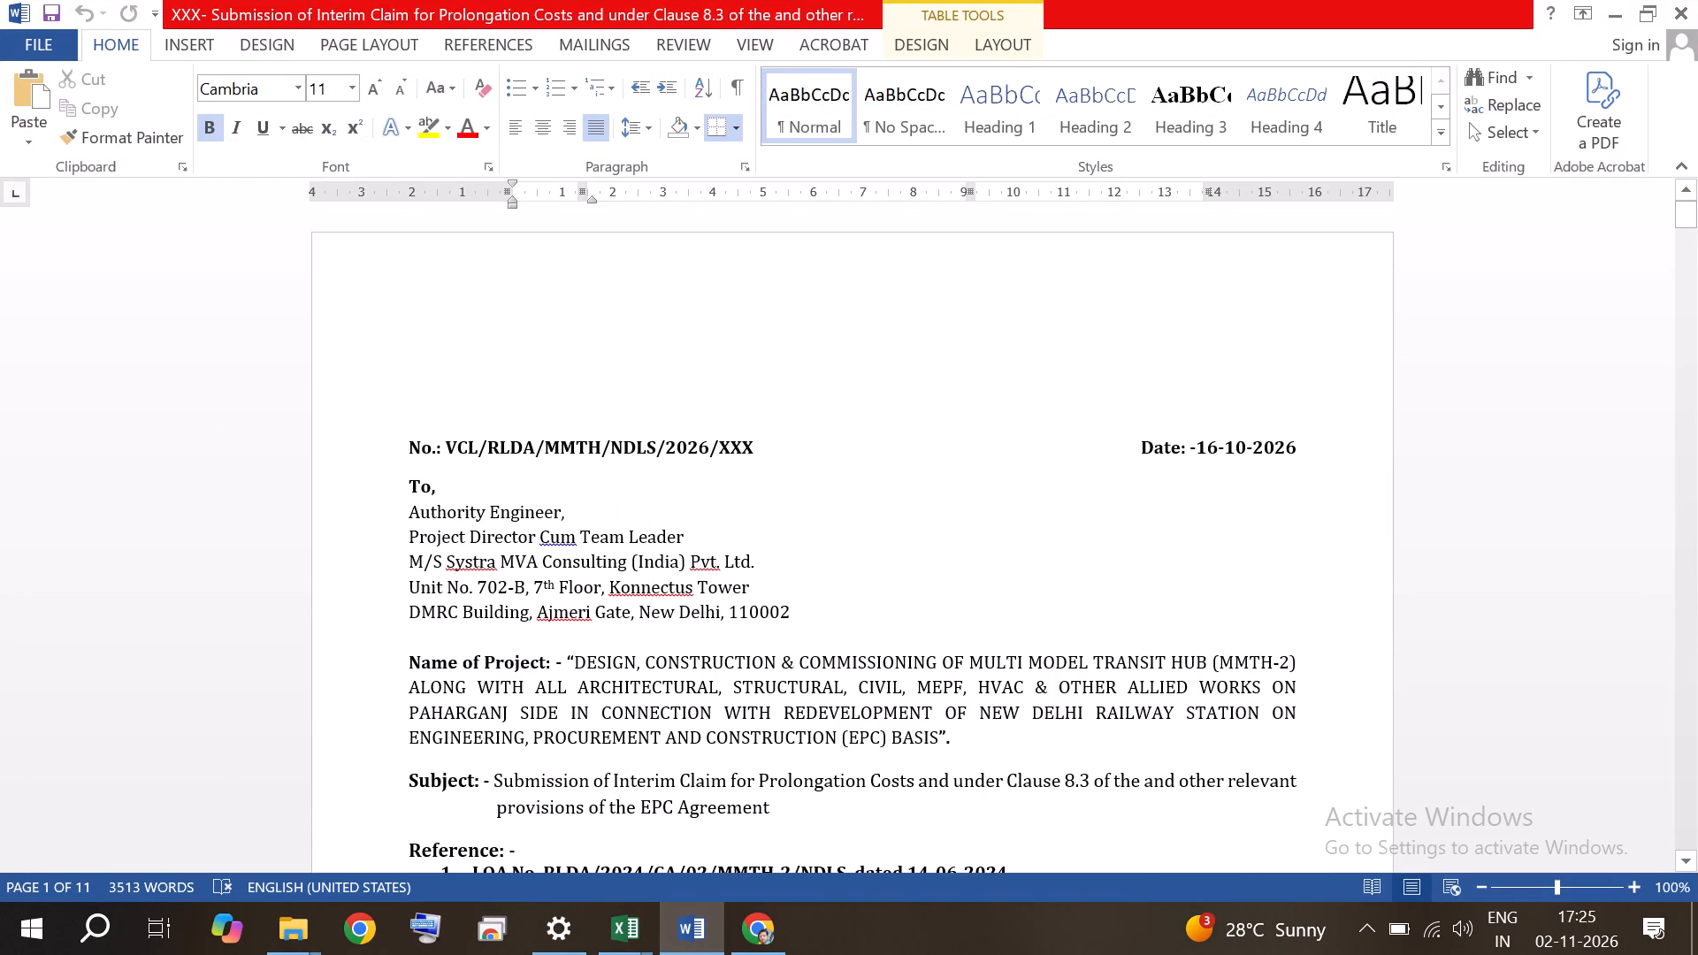
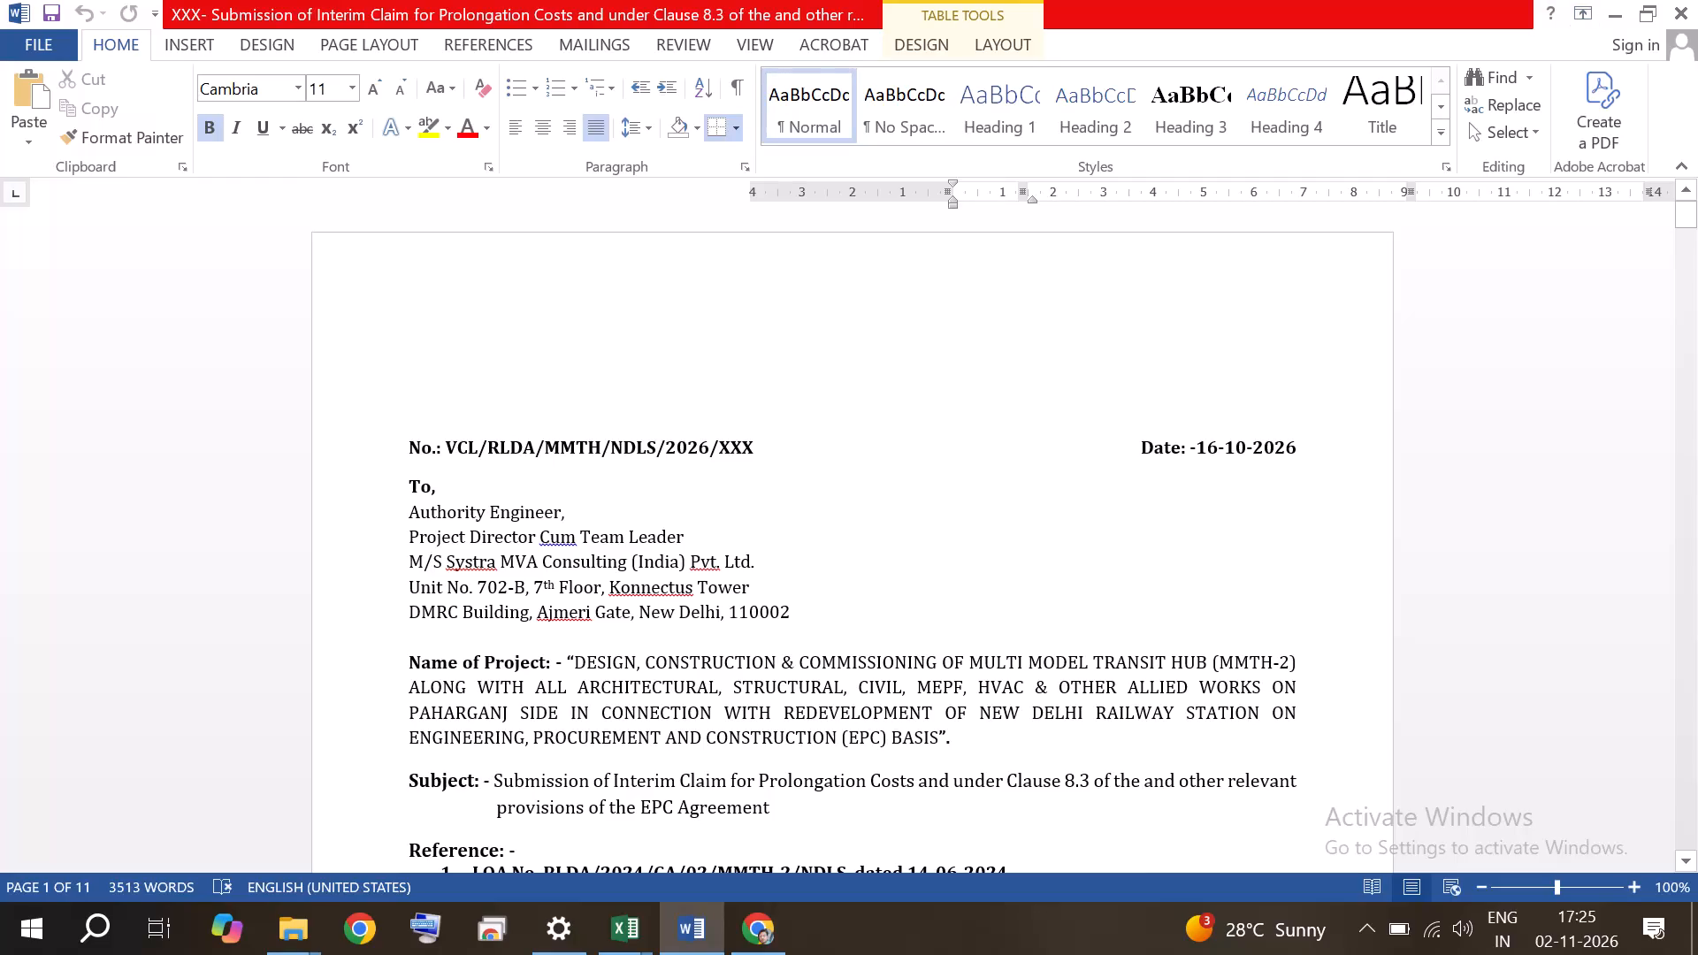
Read the letter's first page from the subject and reference list through the opening paragraphs to the background and contractual particulars.
{"action": "left_click", "coordinate": [814, 643]}
{"action": "scroll", "coordinate": [814, 643], "scroll_direction": "down", "scroll_amount": 2}
{"action": "scroll", "coordinate": [780, 548], "scroll_direction": "down", "scroll_amount": 1}
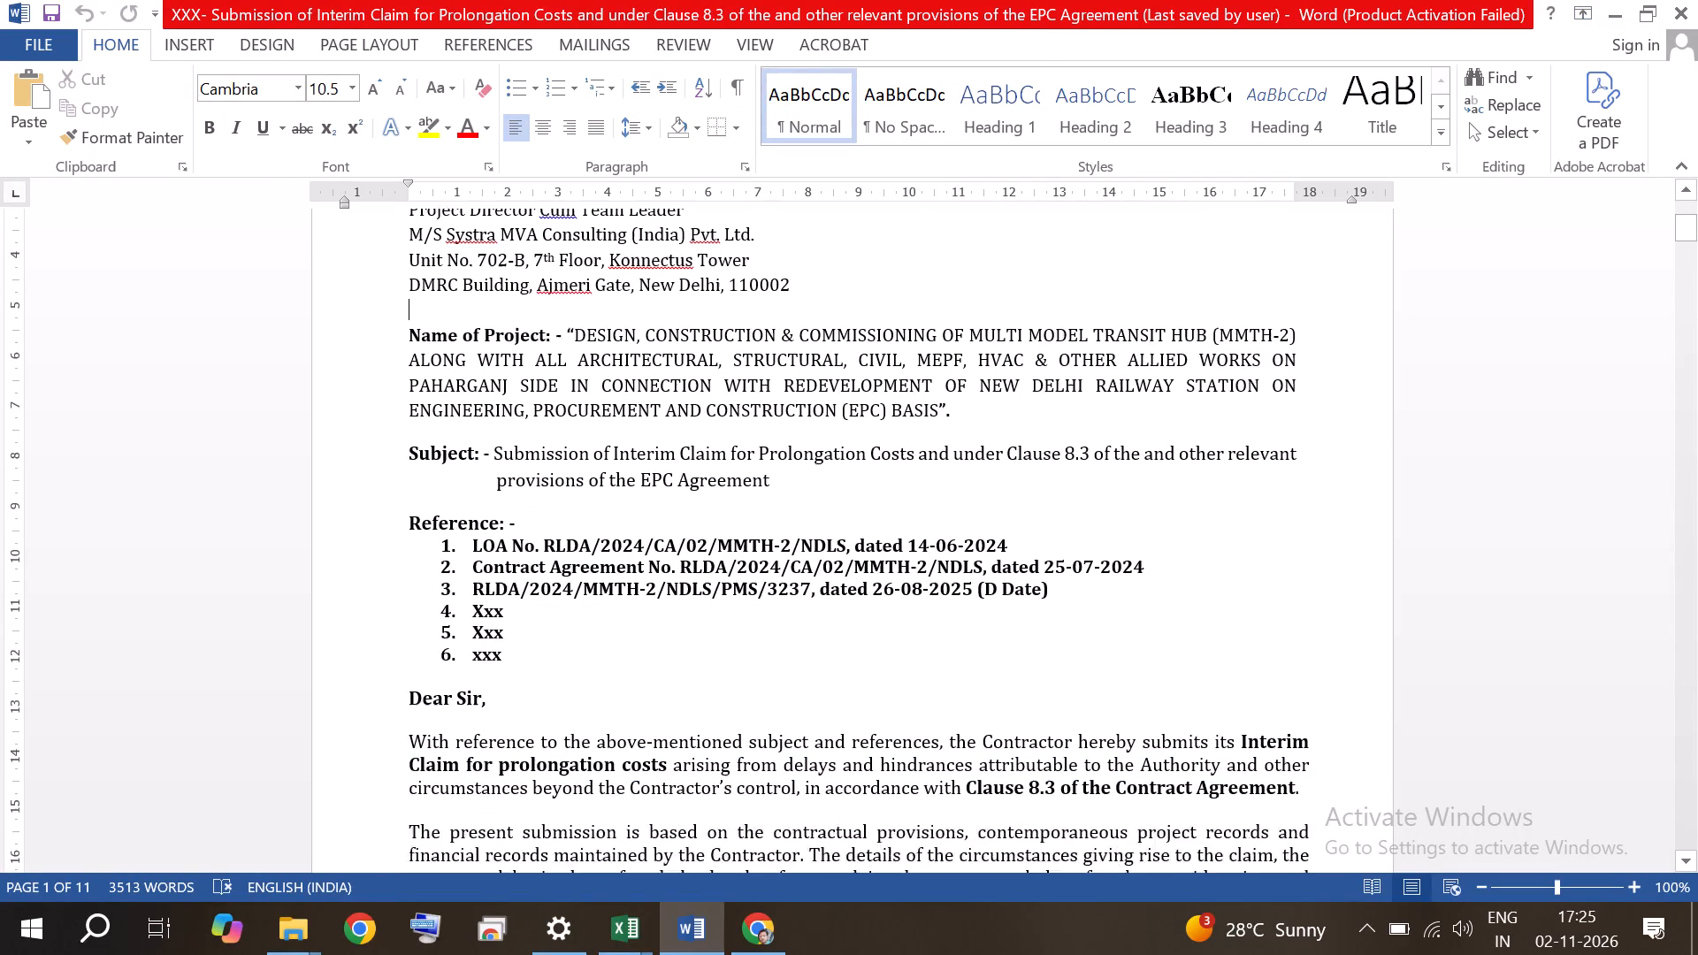
{"action": "scroll", "coordinate": [780, 548], "scroll_direction": "down", "scroll_amount": 1}
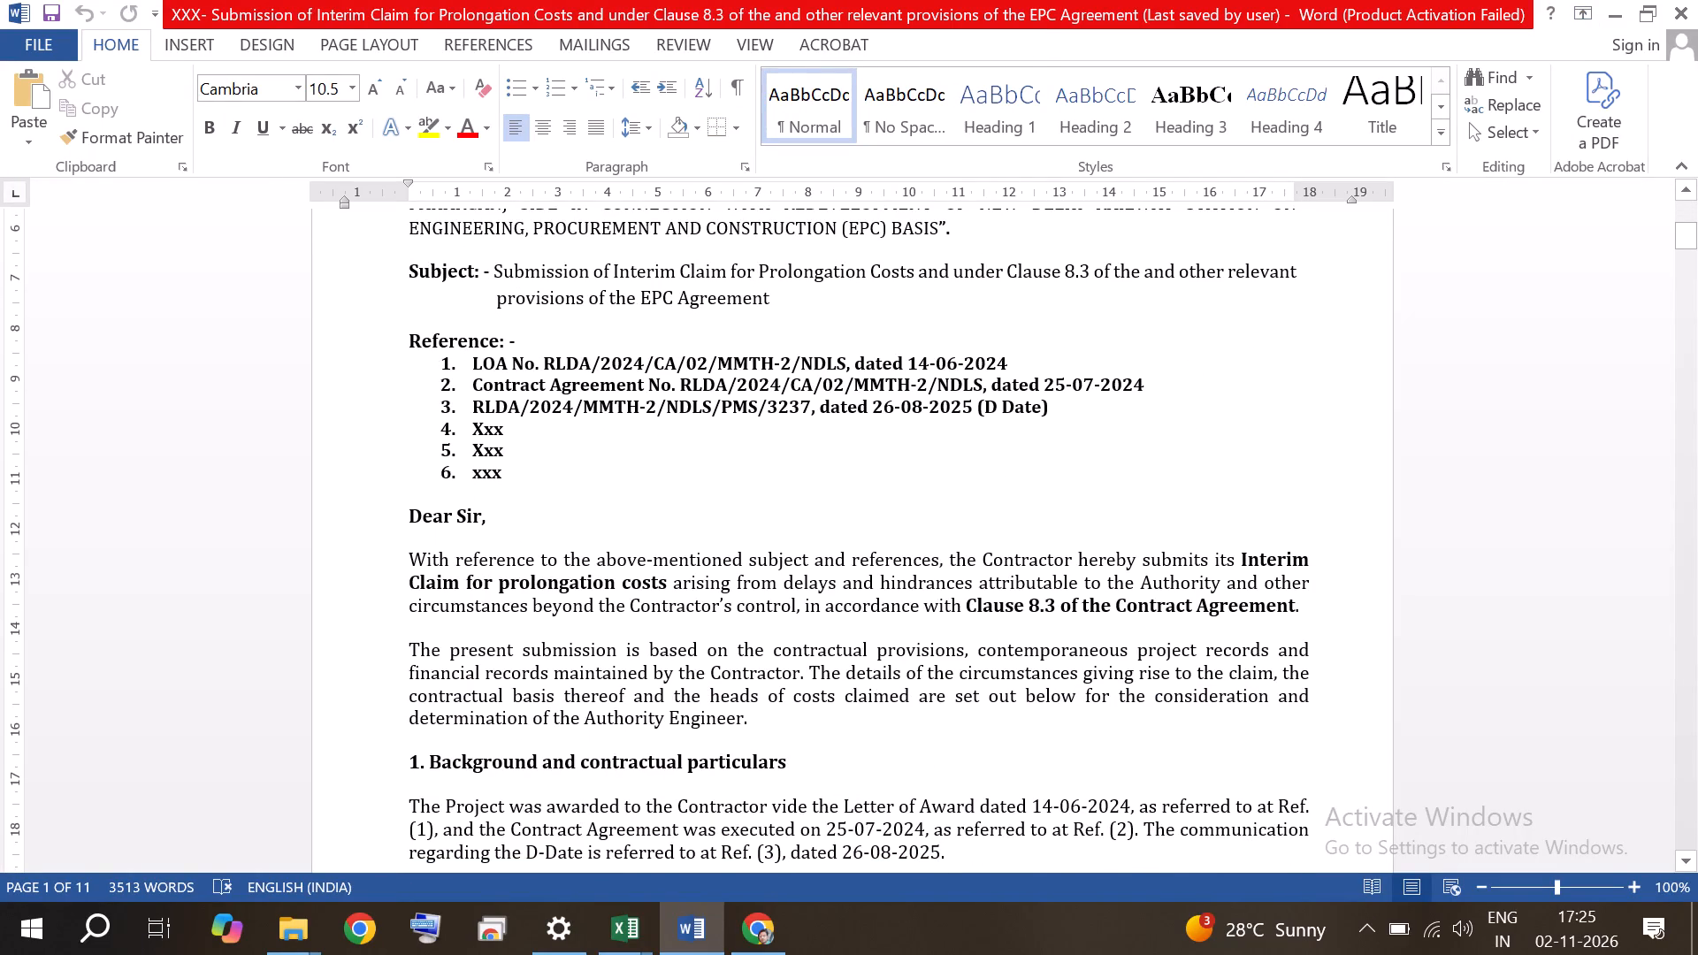
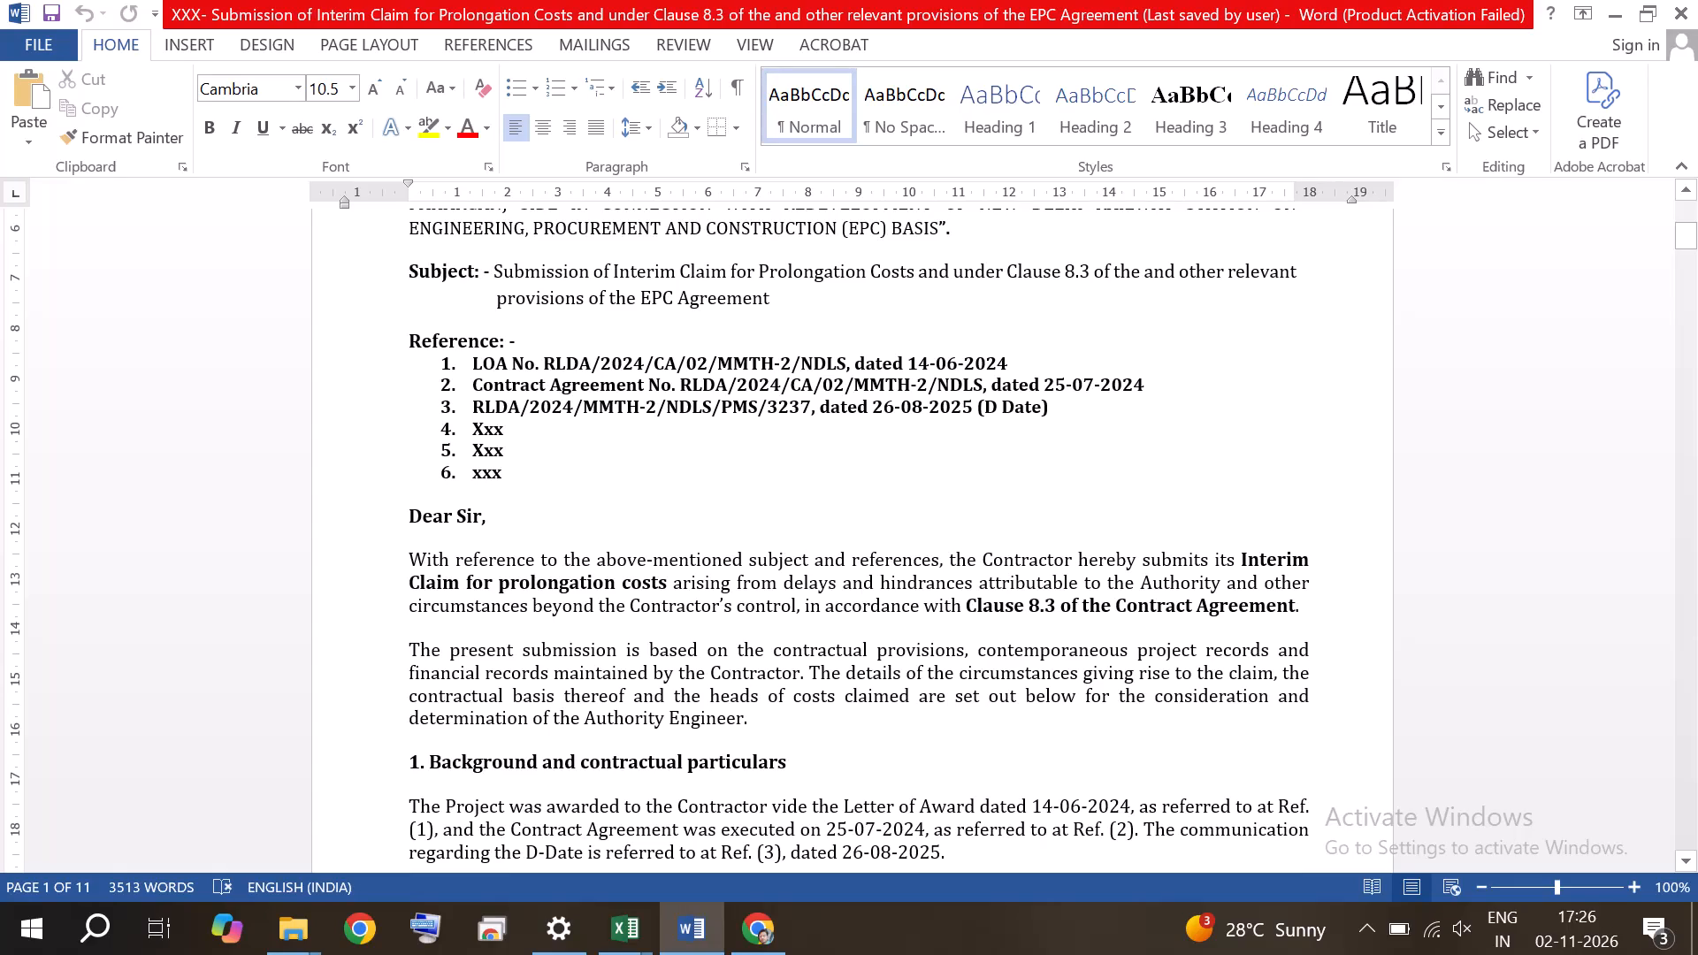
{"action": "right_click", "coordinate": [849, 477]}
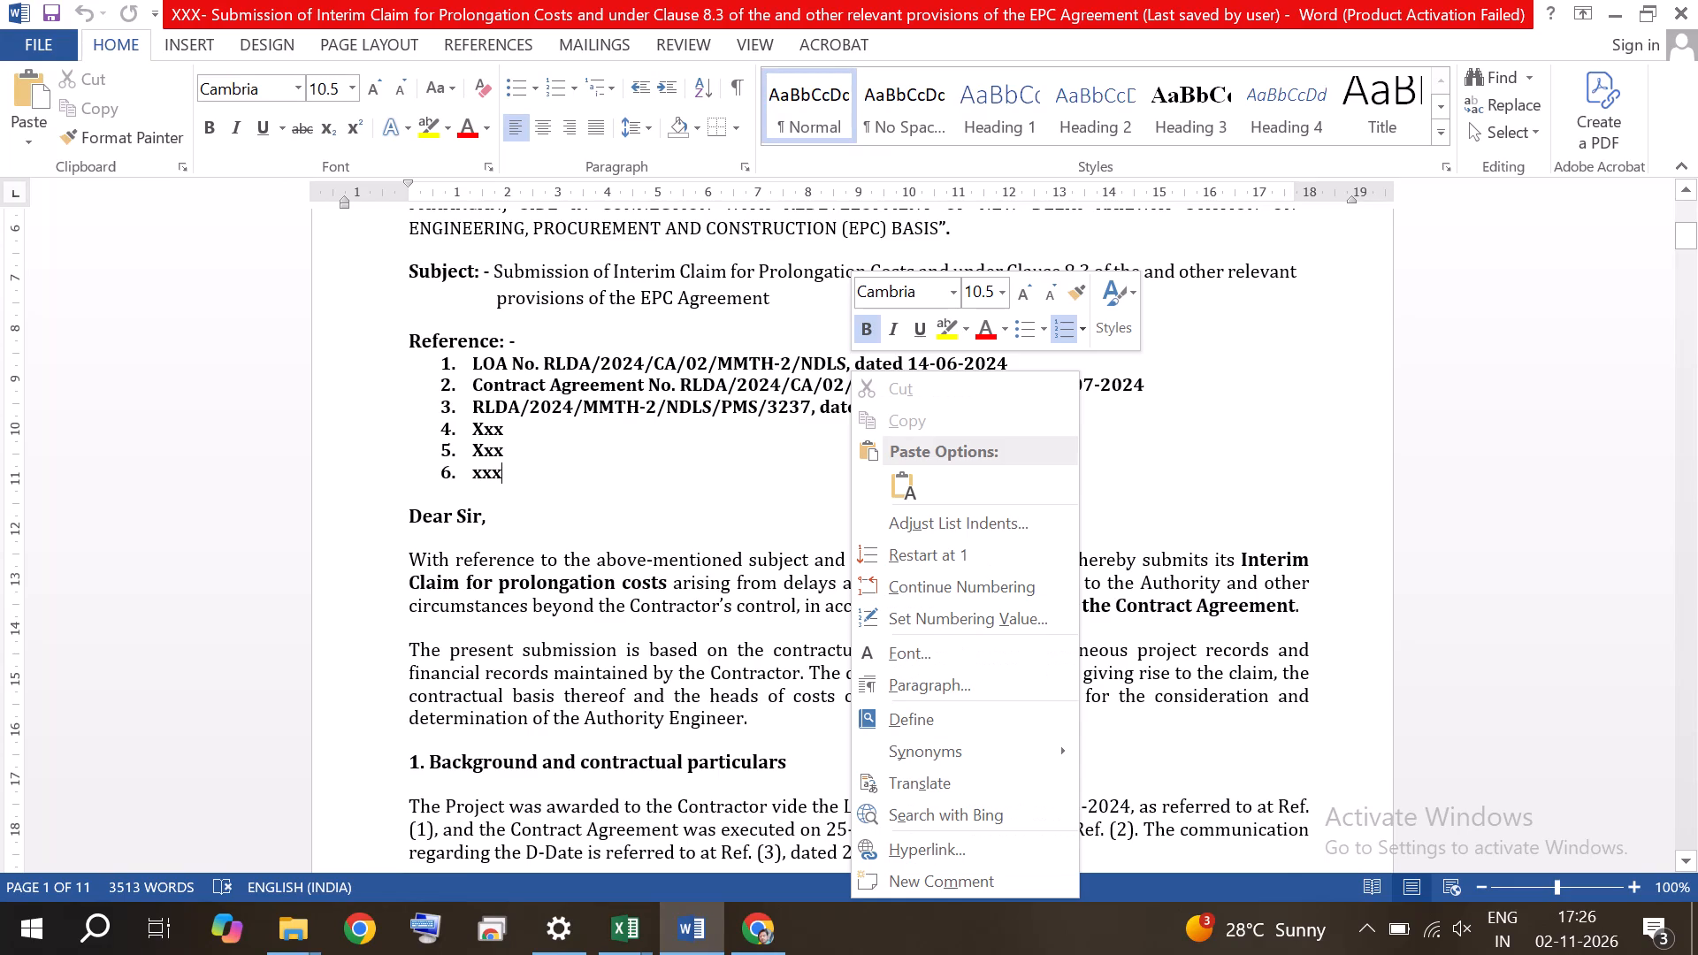
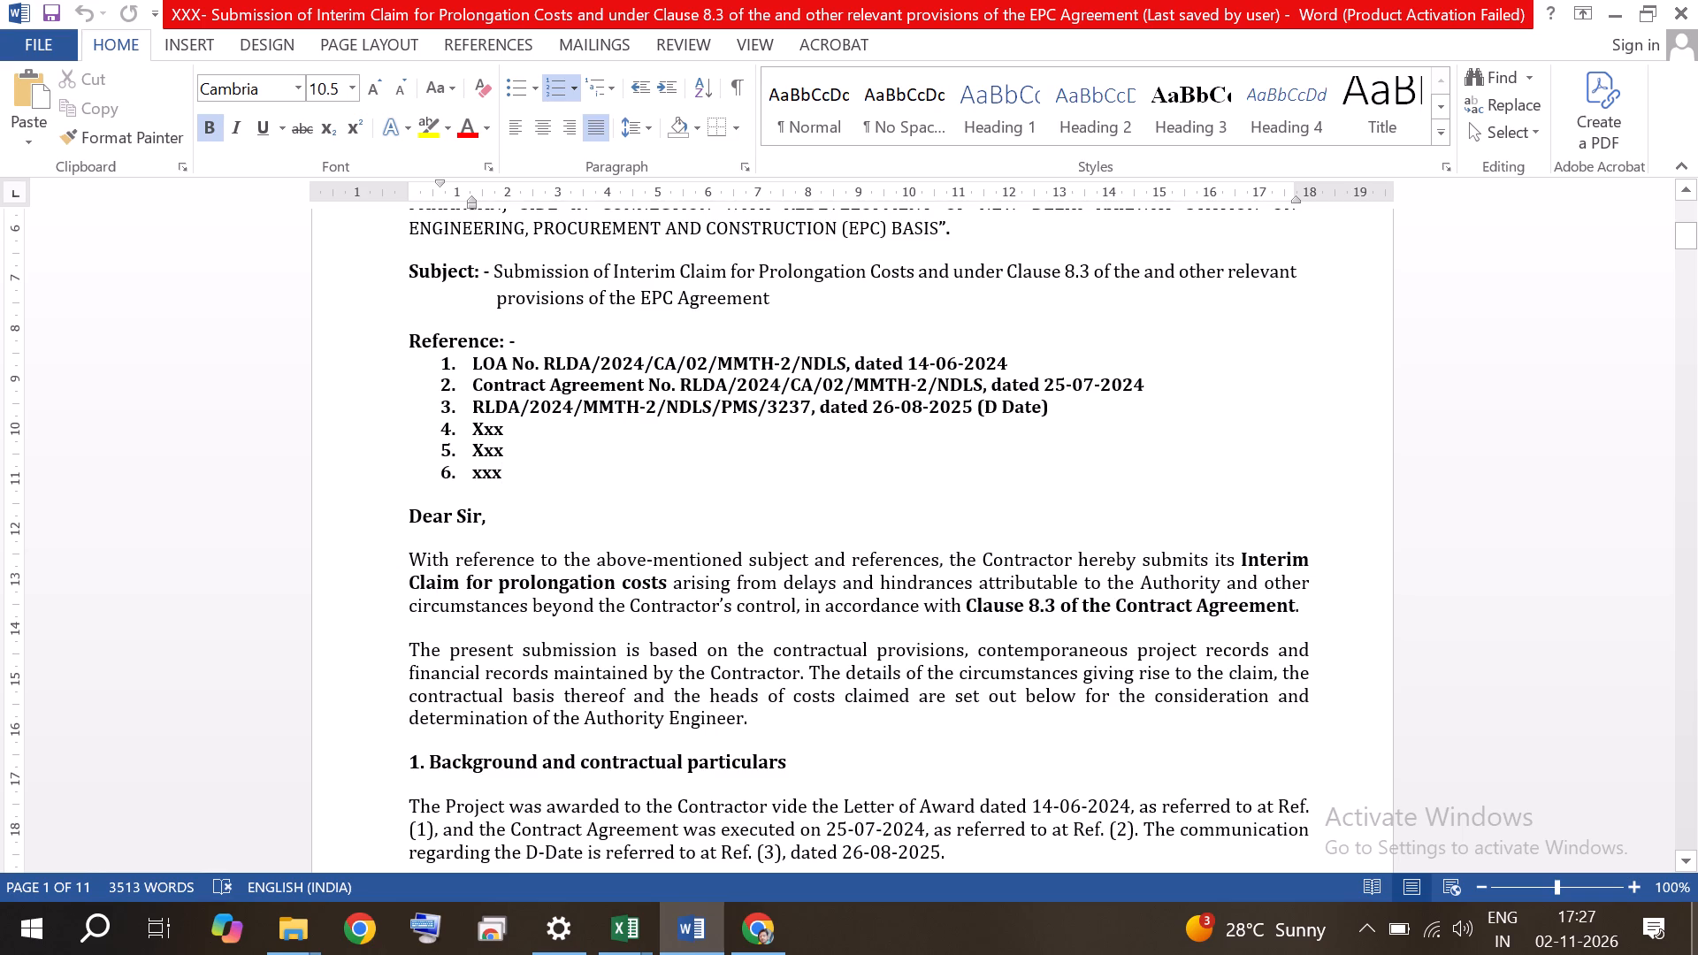
Review the first page of the claim letter, from the letter number, addressee, subject and references to the opening paragraphs.
{"action": "scroll", "coordinate": [928, 547], "scroll_direction": "down", "scroll_amount": 1}
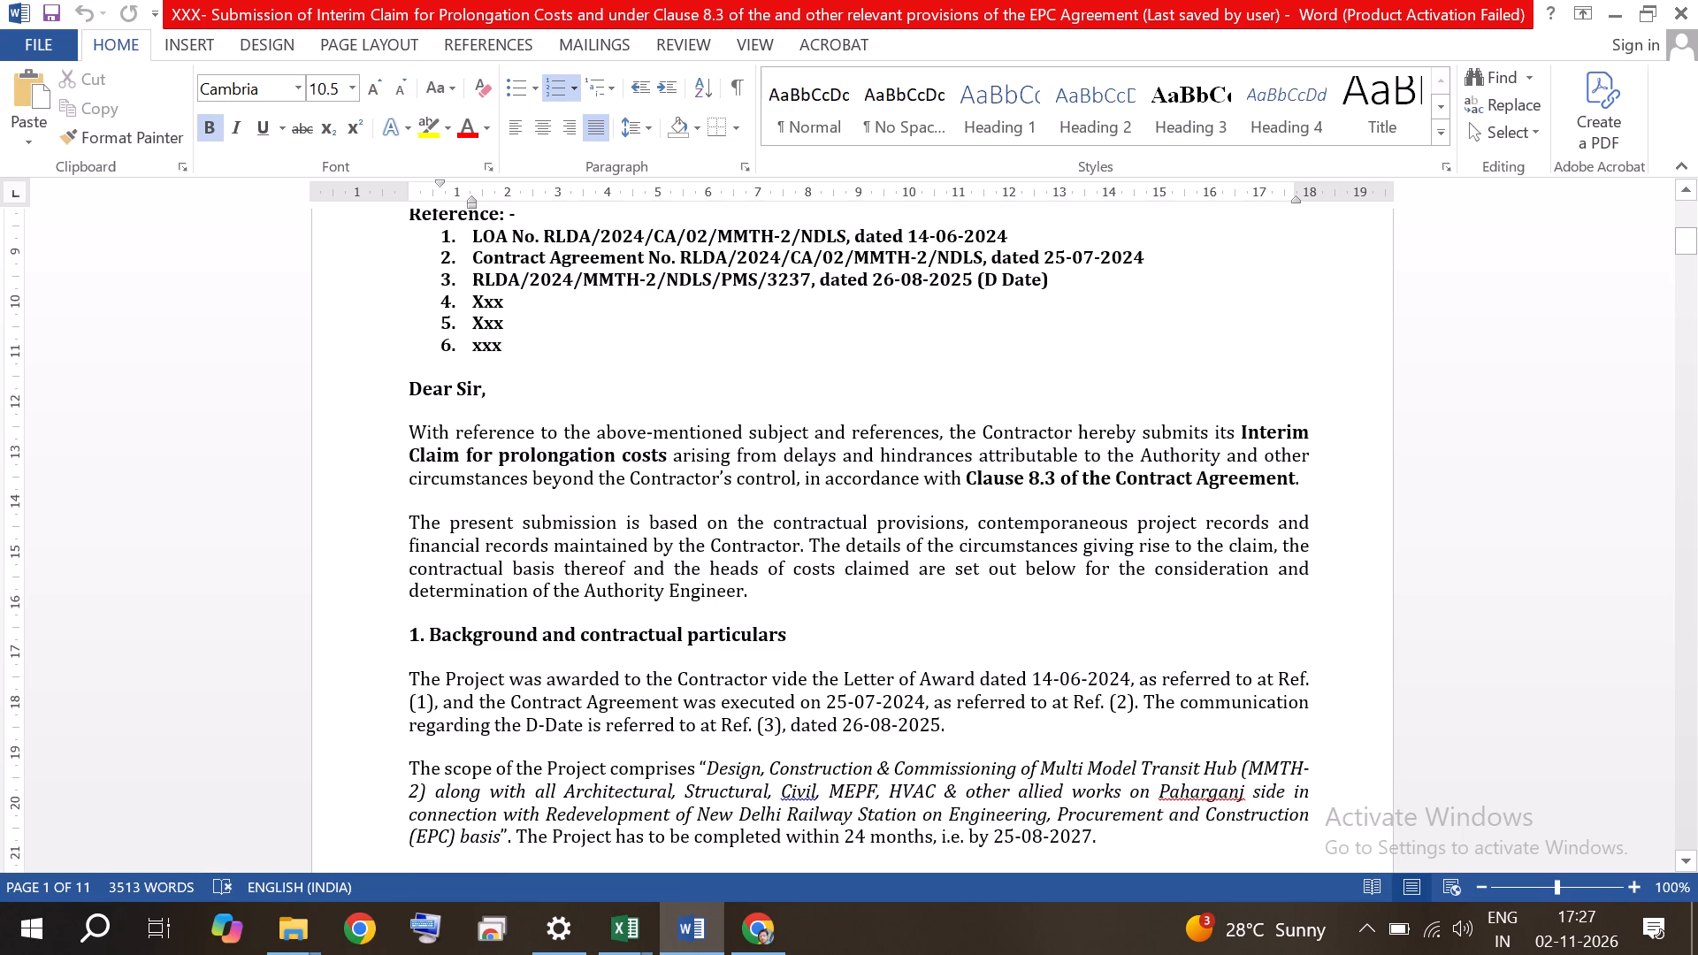
{"action": "scroll", "coordinate": [952, 592], "scroll_direction": "up", "scroll_amount": 1}
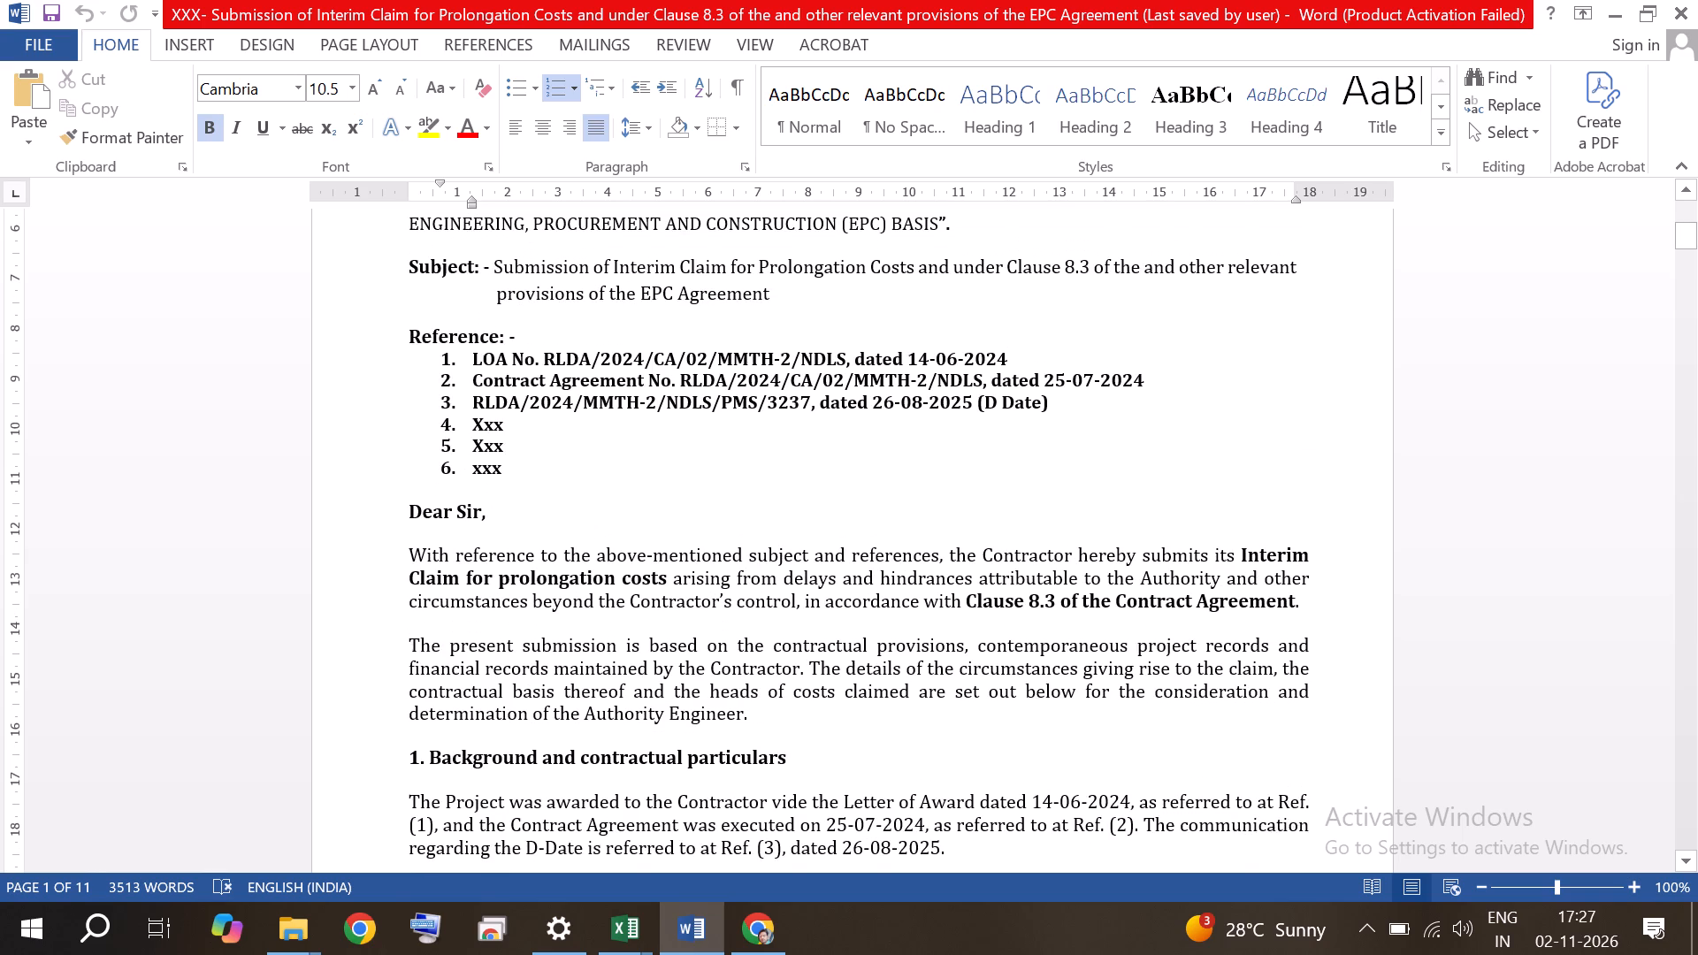
{"action": "scroll", "coordinate": [952, 592], "scroll_direction": "up", "scroll_amount": 2}
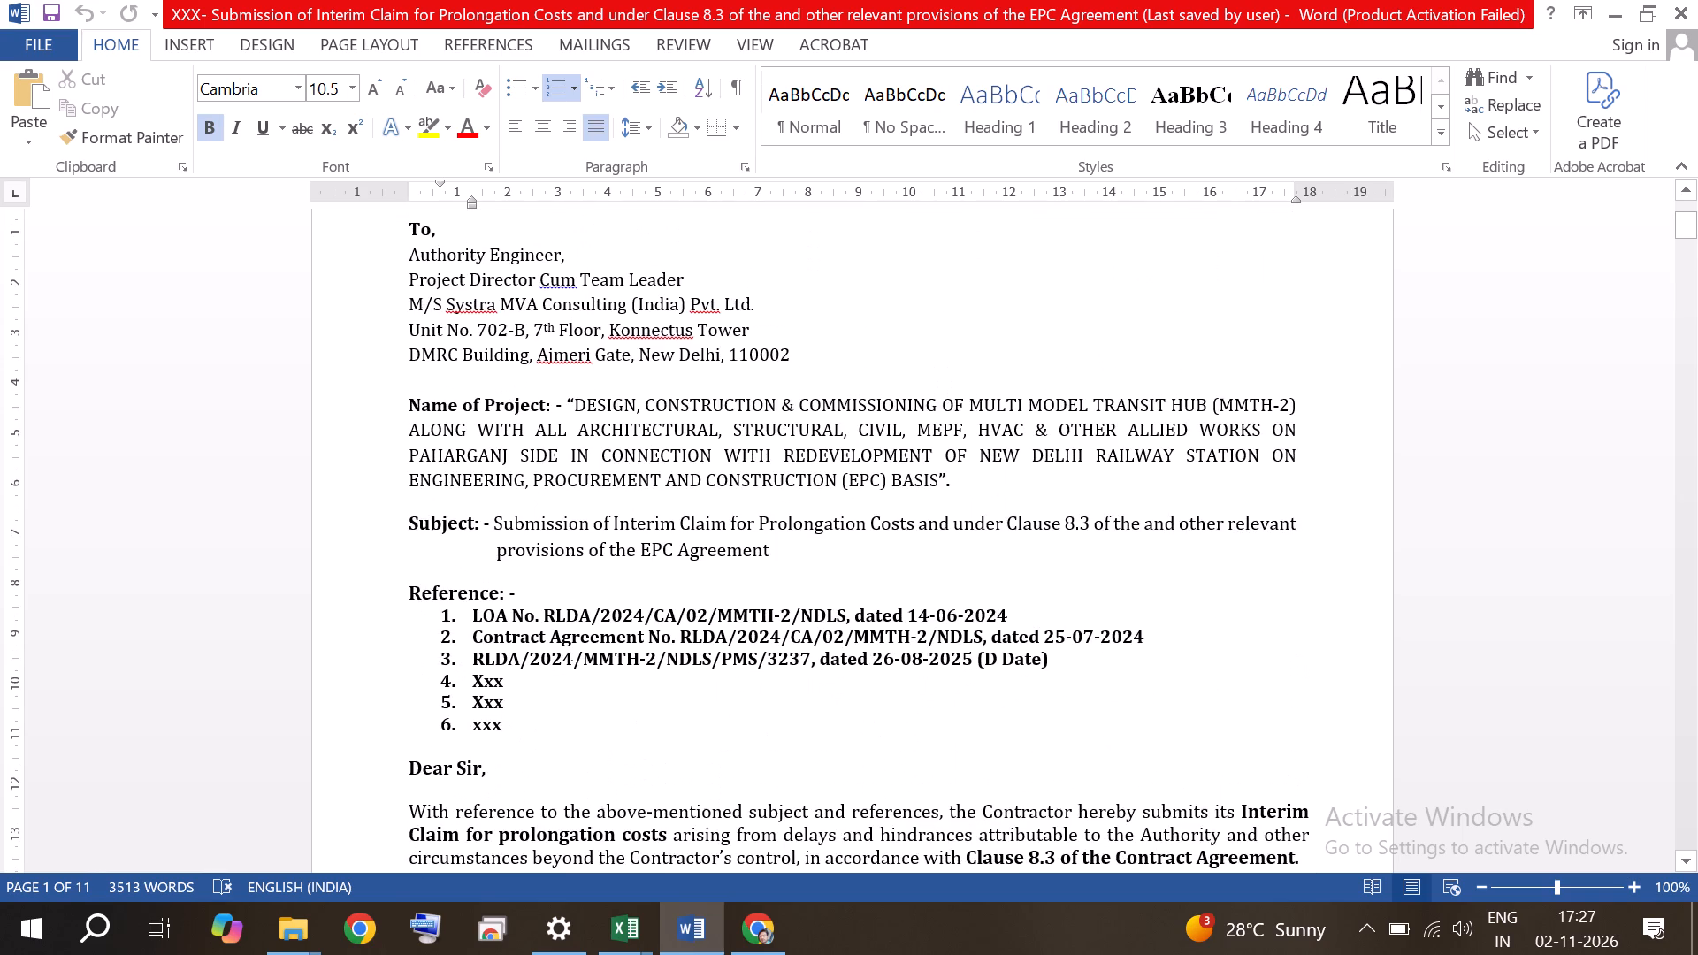
{"action": "scroll", "coordinate": [952, 592], "scroll_direction": "up", "scroll_amount": 1}
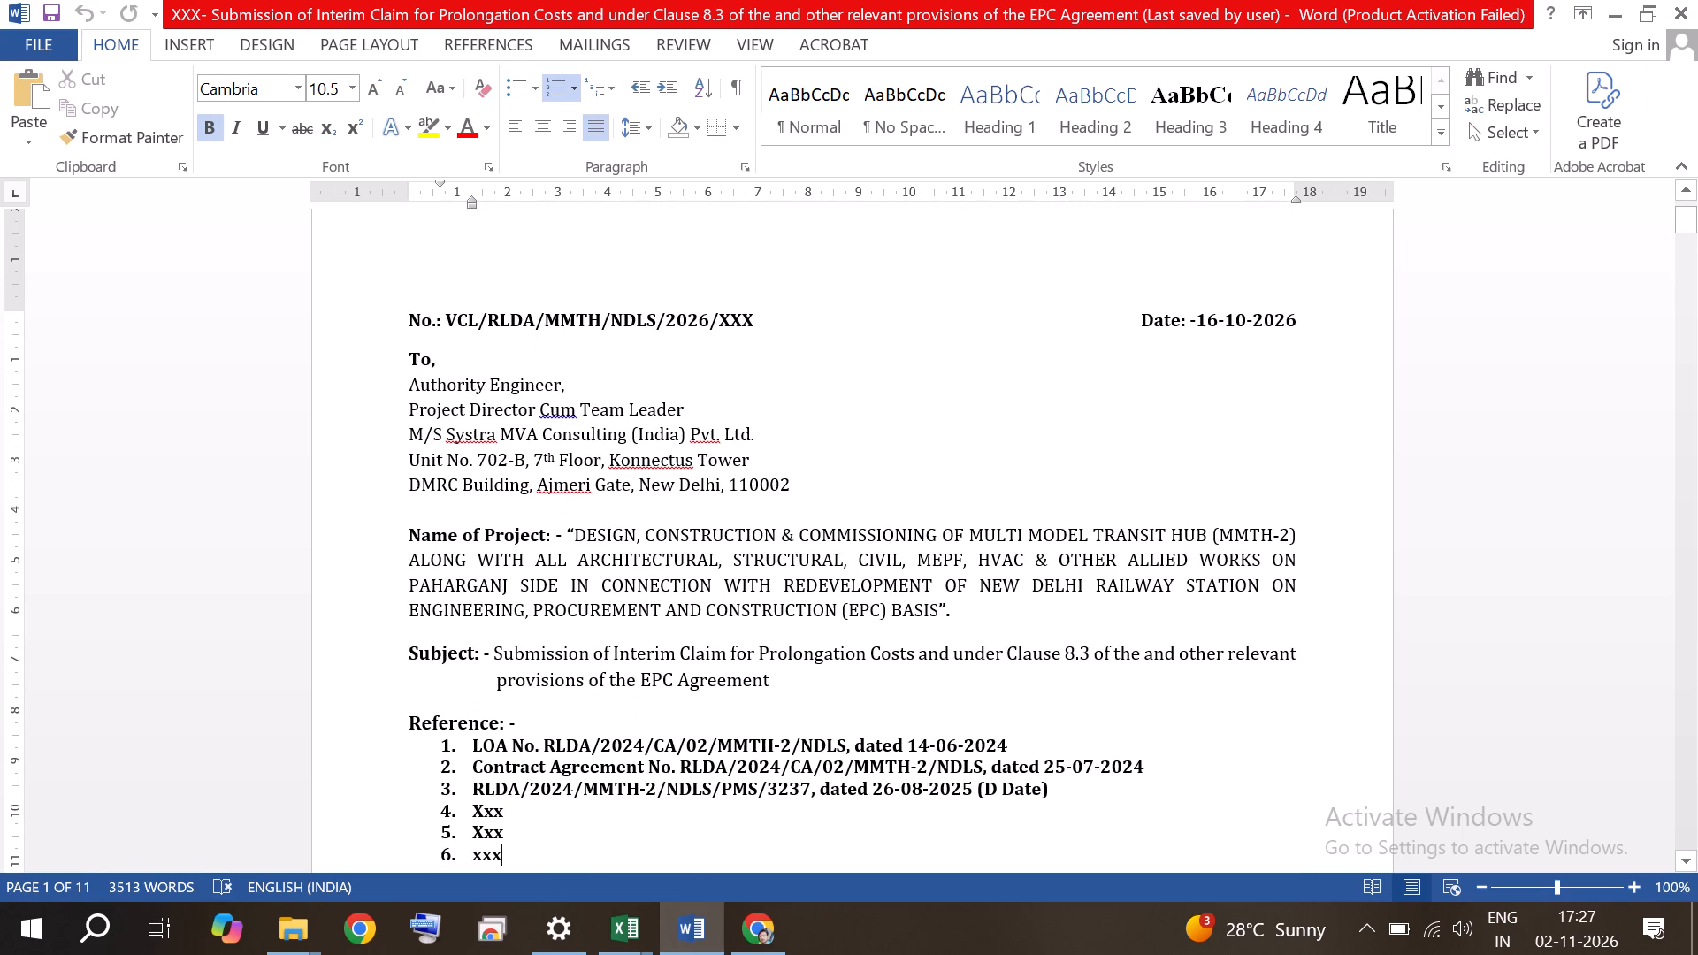
{"action": "scroll", "coordinate": [952, 592], "scroll_direction": "down", "scroll_amount": 5}
{"action": "scroll", "coordinate": [952, 592], "scroll_direction": "up", "scroll_amount": 3}
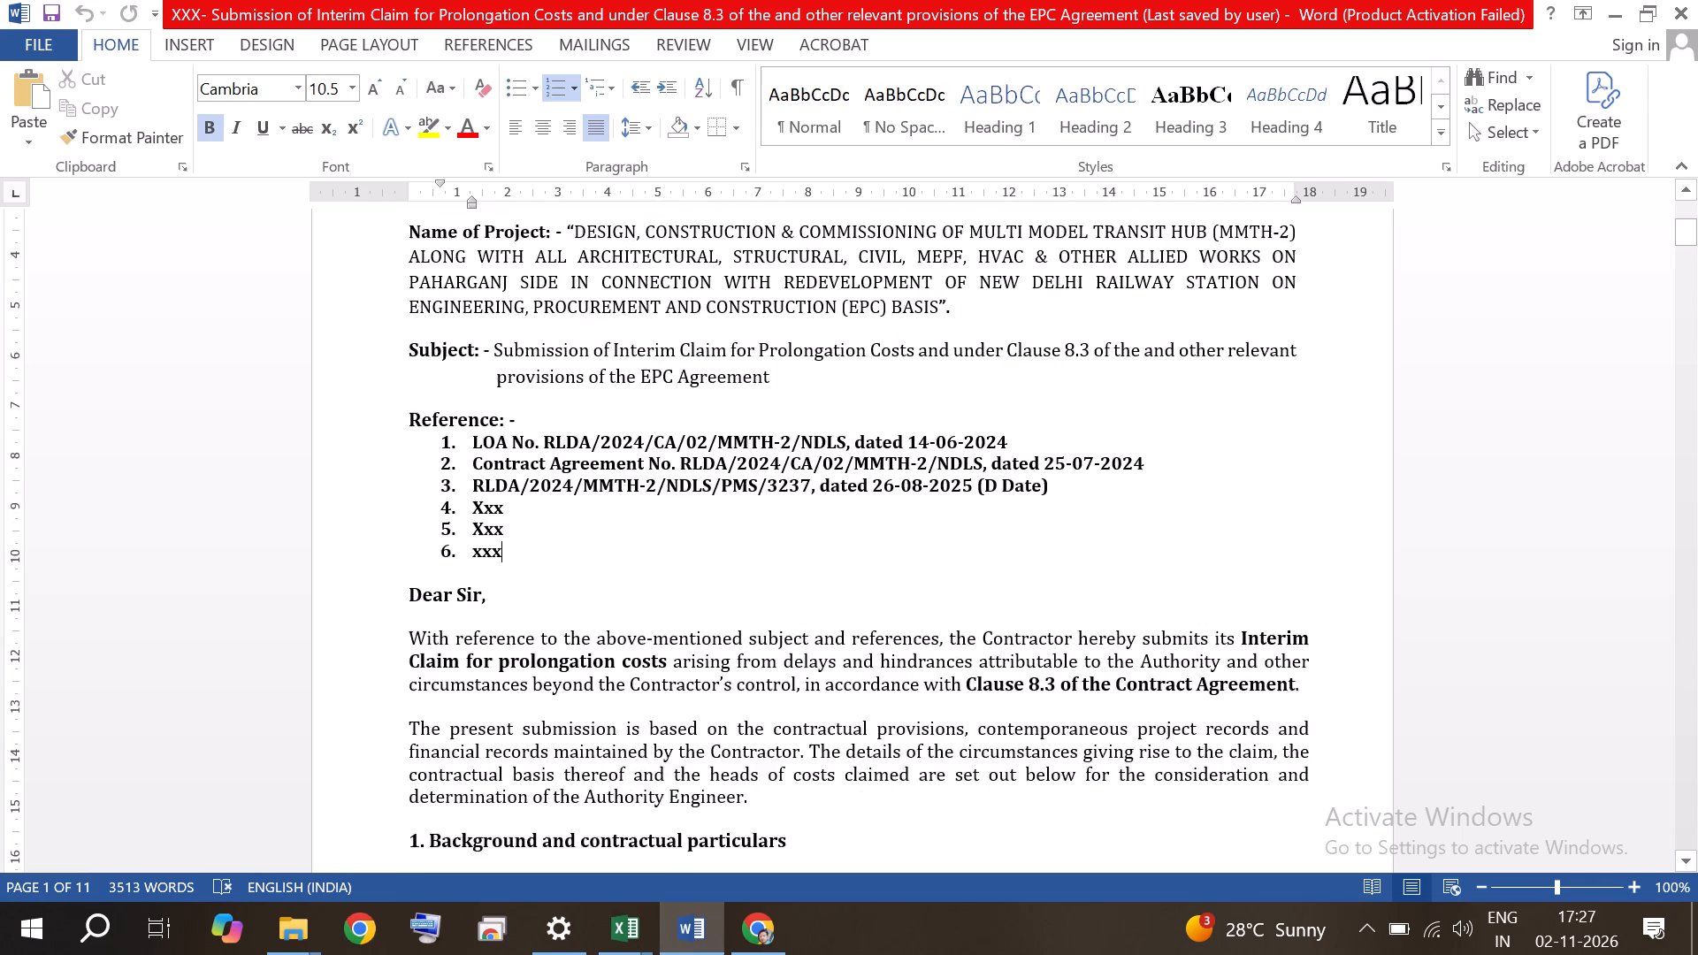
{"action": "scroll", "coordinate": [952, 592], "scroll_direction": "down", "scroll_amount": 1}
{"action": "scroll", "coordinate": [952, 592], "scroll_direction": "up", "scroll_amount": 3}
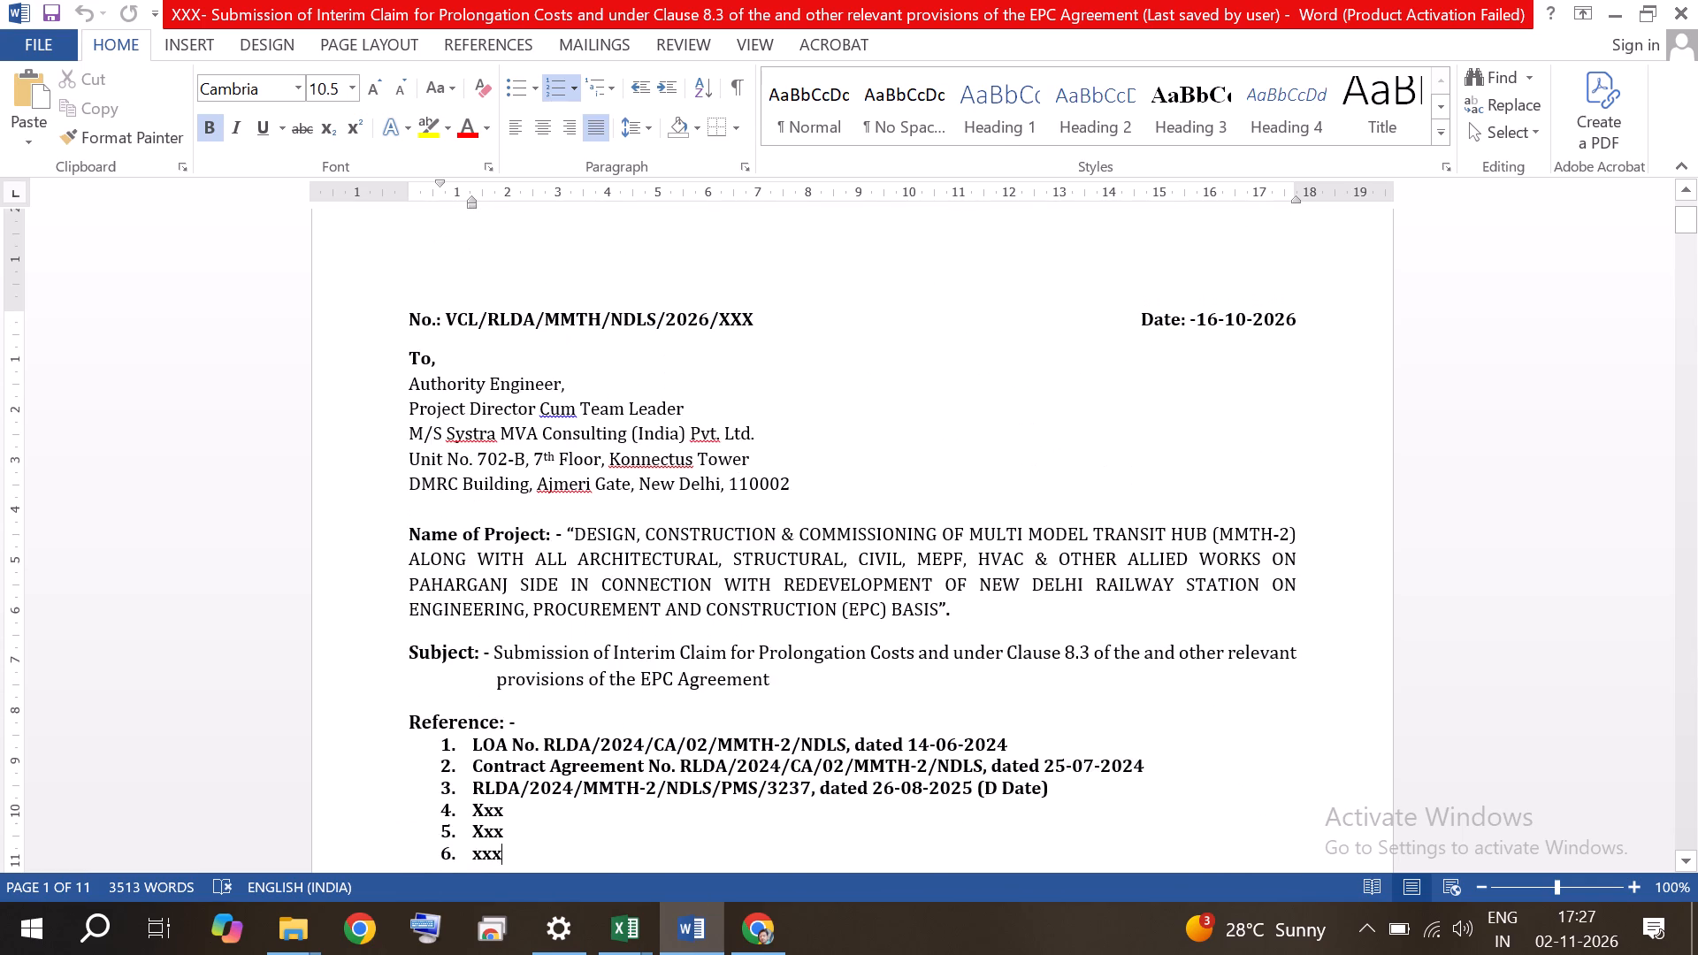
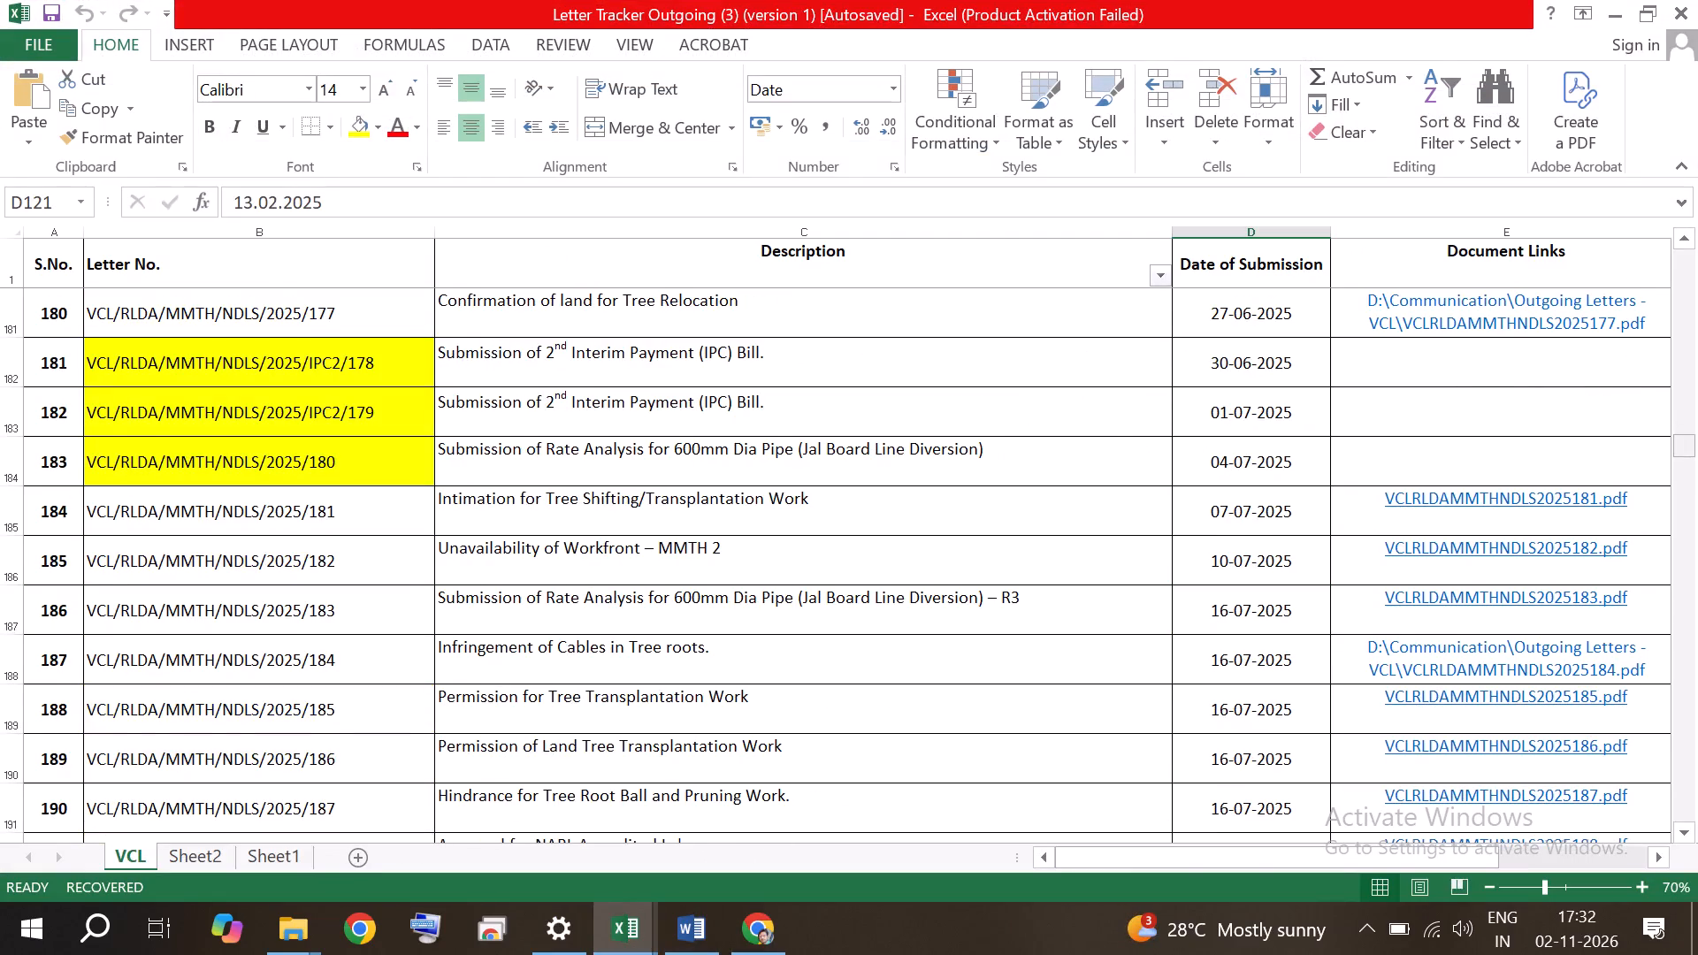
Examine the most recent letter entries at the end of the VCL sheet in the outgoing letter tracker.
{"action": "left_click_drag", "start_coordinate": [1684, 453], "coordinate": [1697, 821]}
{"action": "scroll", "coordinate": [732, 637], "scroll_direction": "down", "scroll_amount": 1}
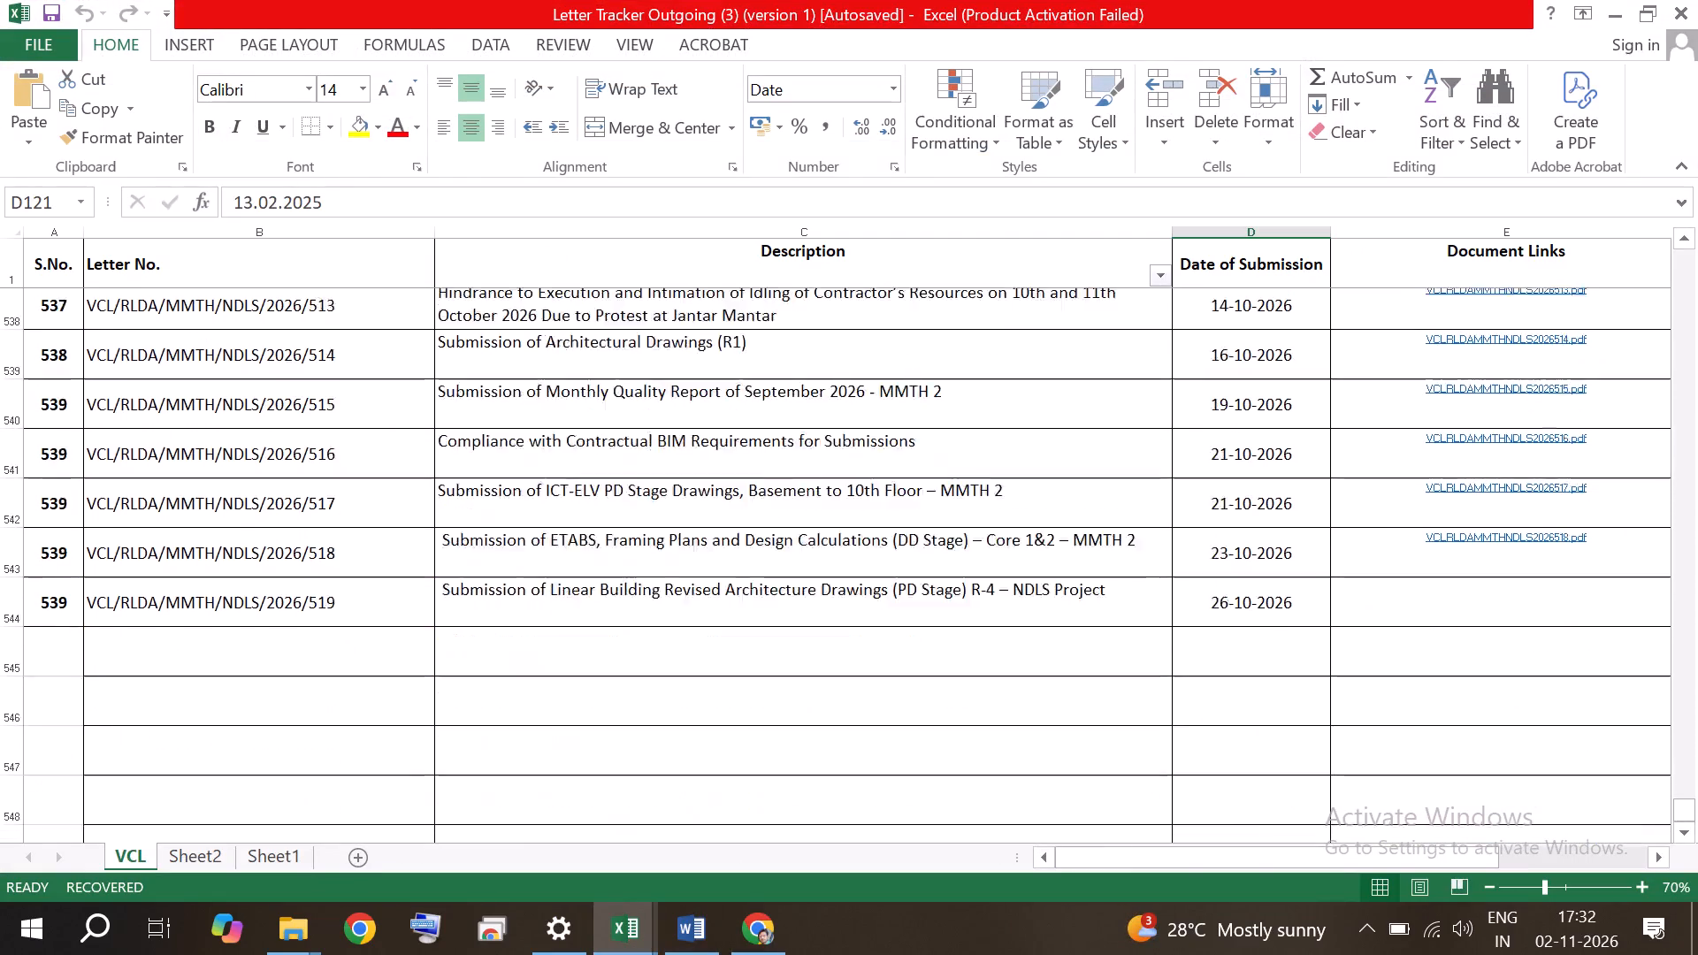
{"action": "scroll", "coordinate": [732, 637], "scroll_direction": "down", "scroll_amount": 2}
{"action": "scroll", "coordinate": [732, 637], "scroll_direction": "up", "scroll_amount": 2}
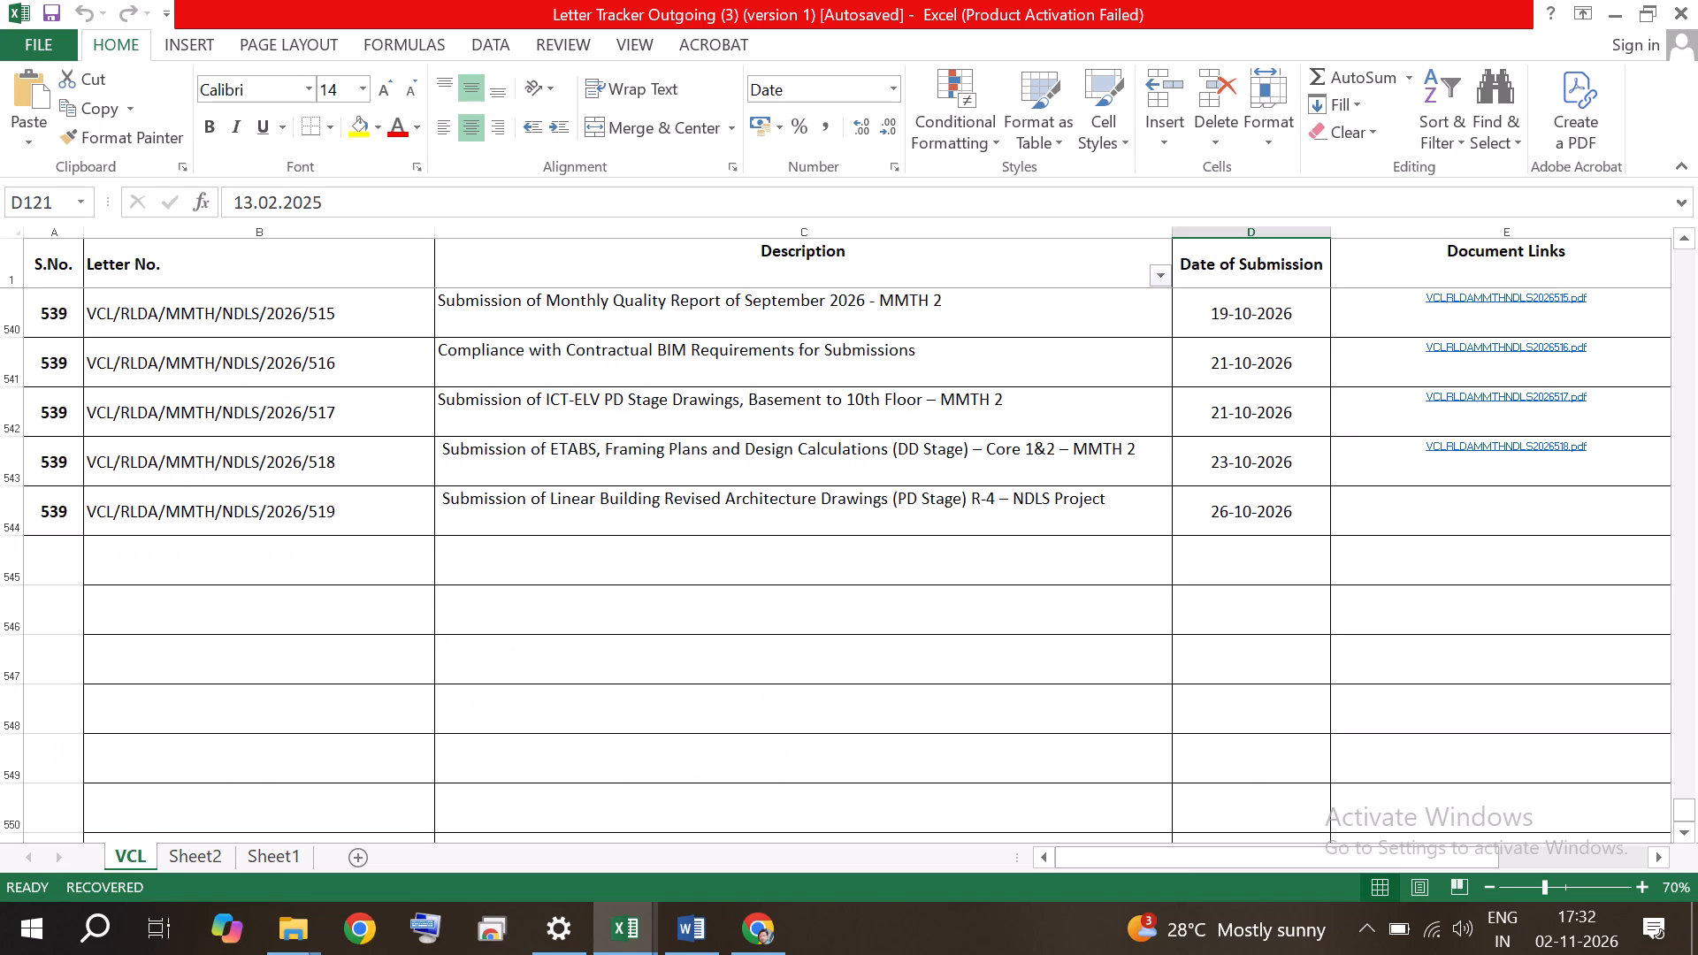
Switch to the Letter Tracker Incoming (3) workbook.
{"action": "left_click", "coordinate": [617, 937]}
{"action": "left_click", "coordinate": [781, 789]}
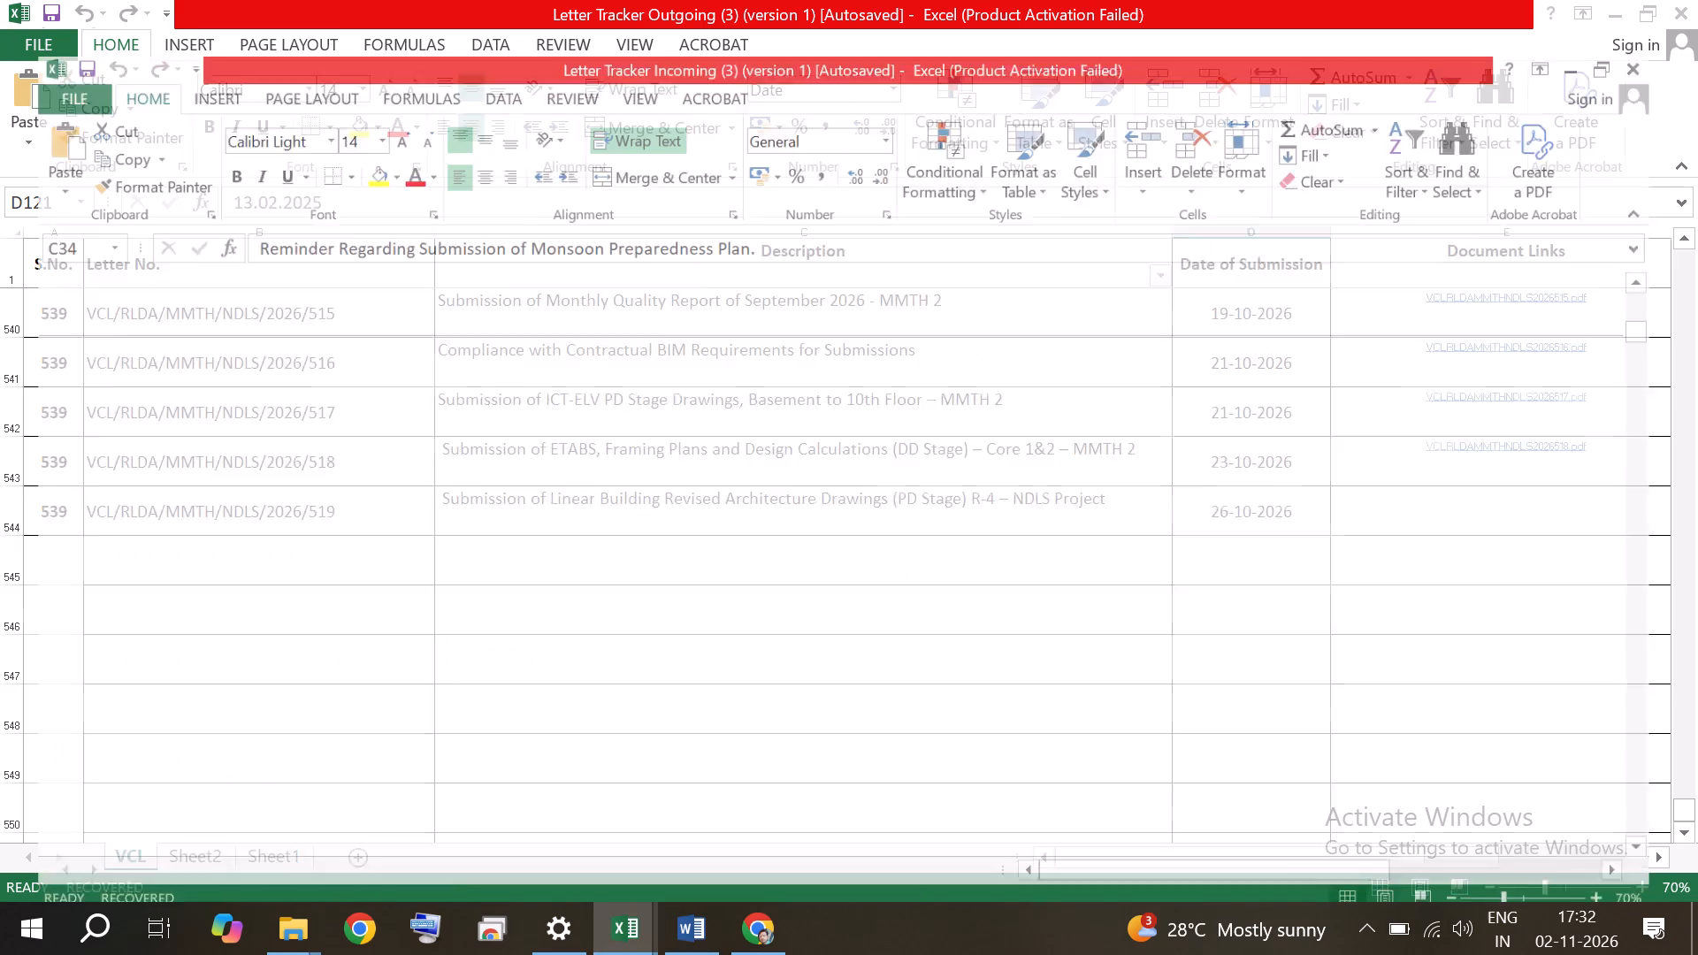
Examine the most recent letter entries at the end of the incoming letter tracker's VCL sheet, and minimise that workbook.
{"action": "left_click_drag", "start_coordinate": [1688, 296], "coordinate": [1693, 333]}
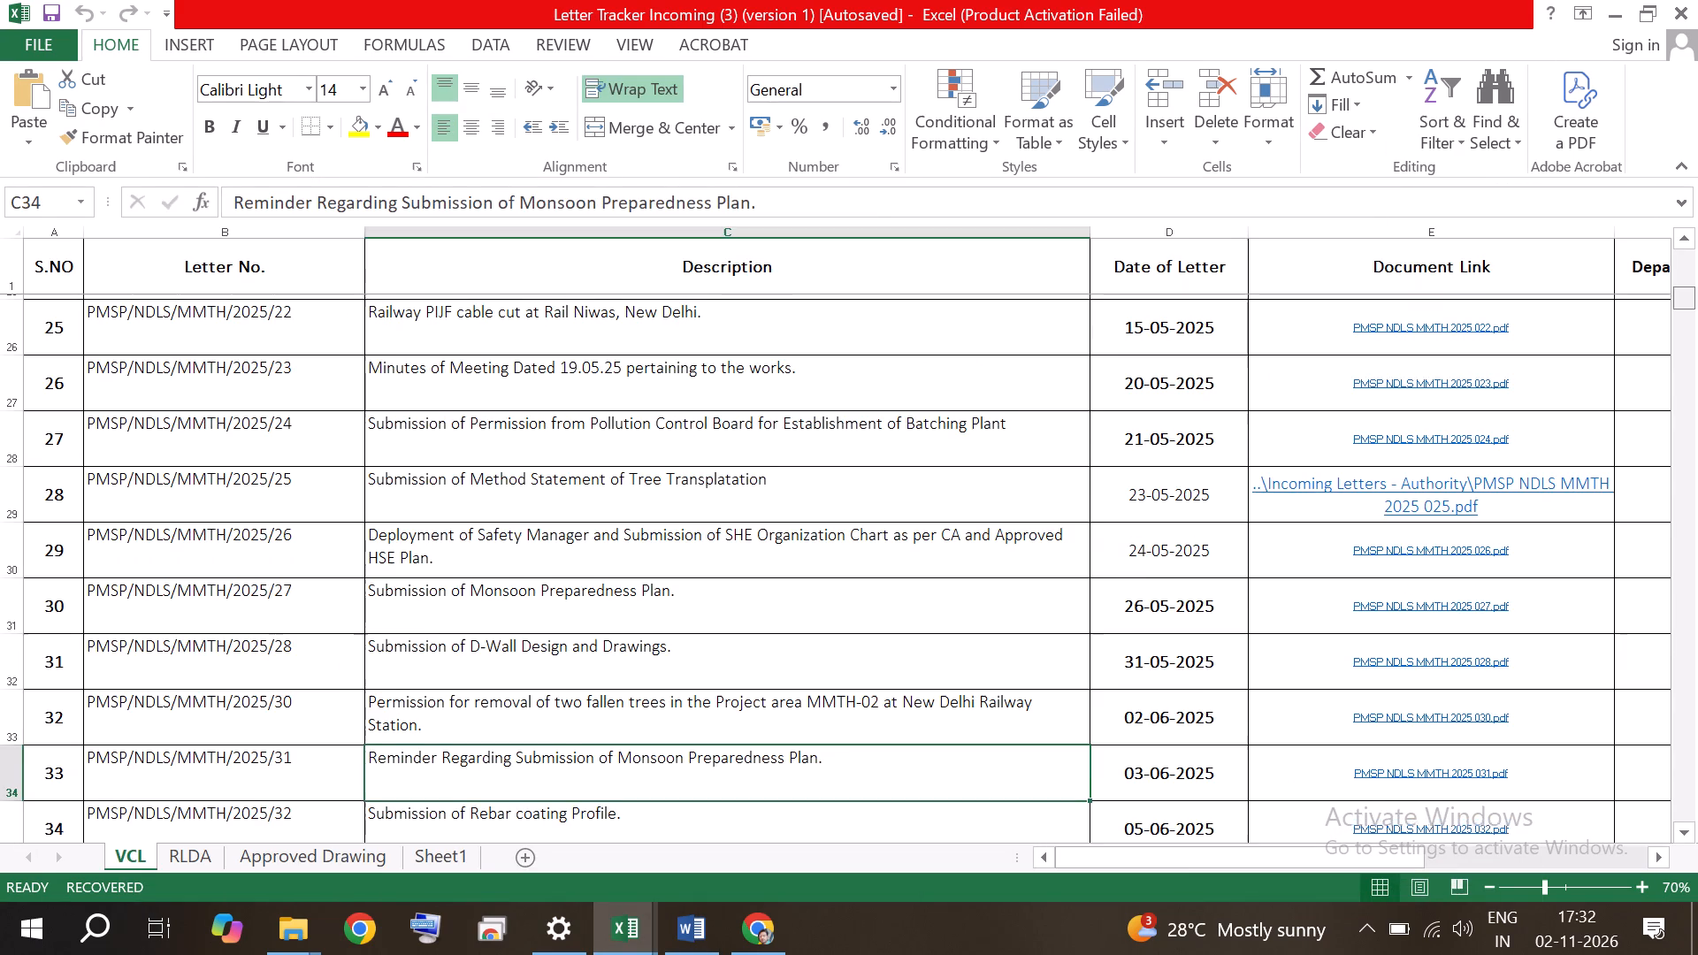
{"action": "left_click_drag", "start_coordinate": [1693, 333], "coordinate": [1697, 785]}
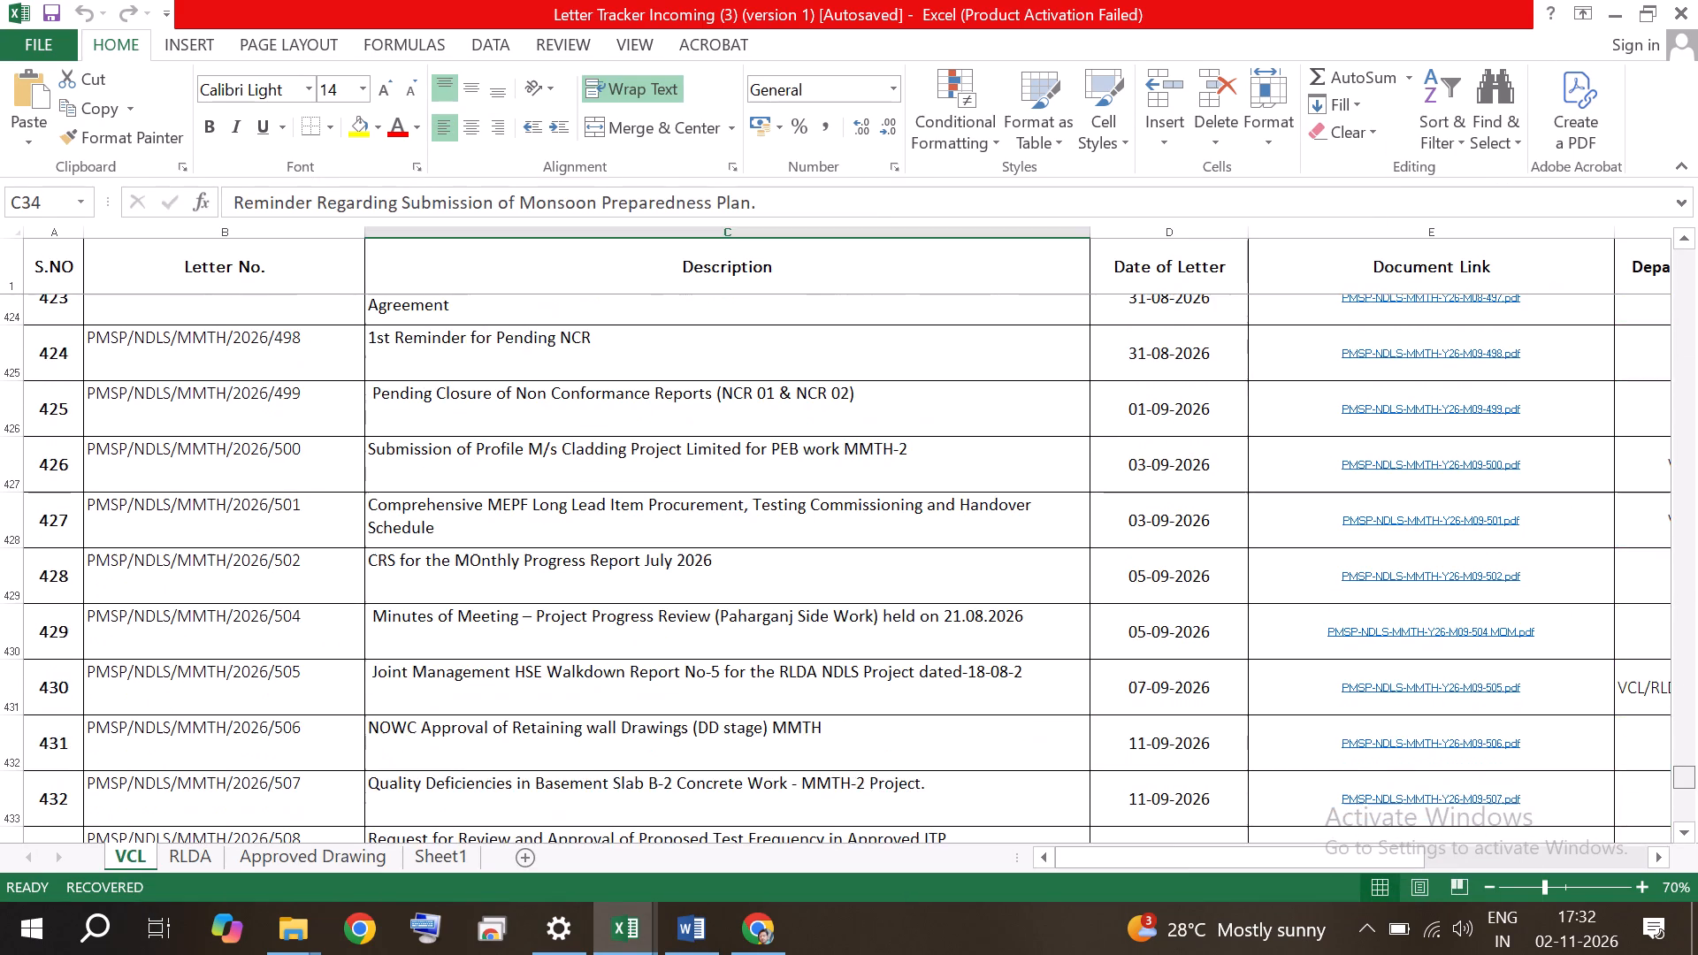
{"action": "left_click_drag", "start_coordinate": [1697, 785], "coordinate": [1697, 808]}
{"action": "scroll", "coordinate": [1202, 725], "scroll_direction": "down", "scroll_amount": 6}
{"action": "scroll", "coordinate": [1143, 687], "scroll_direction": "up", "scroll_amount": 2}
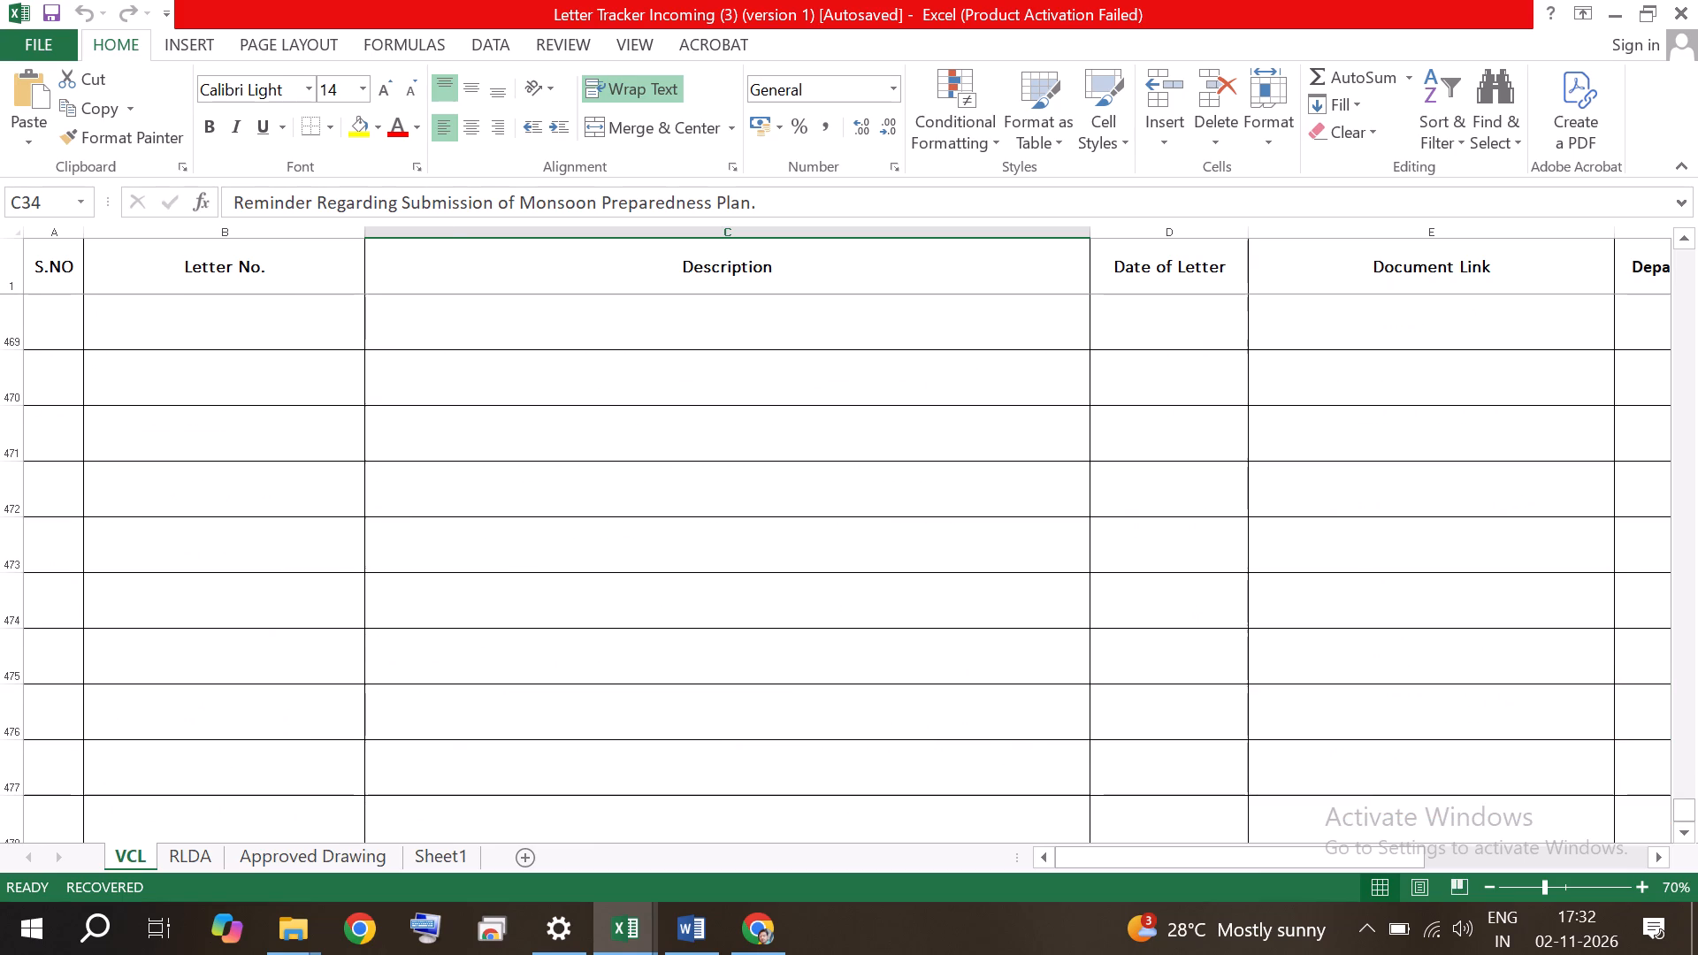
{"action": "scroll", "coordinate": [1143, 687], "scroll_direction": "up", "scroll_amount": 3}
{"action": "scroll", "coordinate": [1125, 687], "scroll_direction": "down", "scroll_amount": 1}
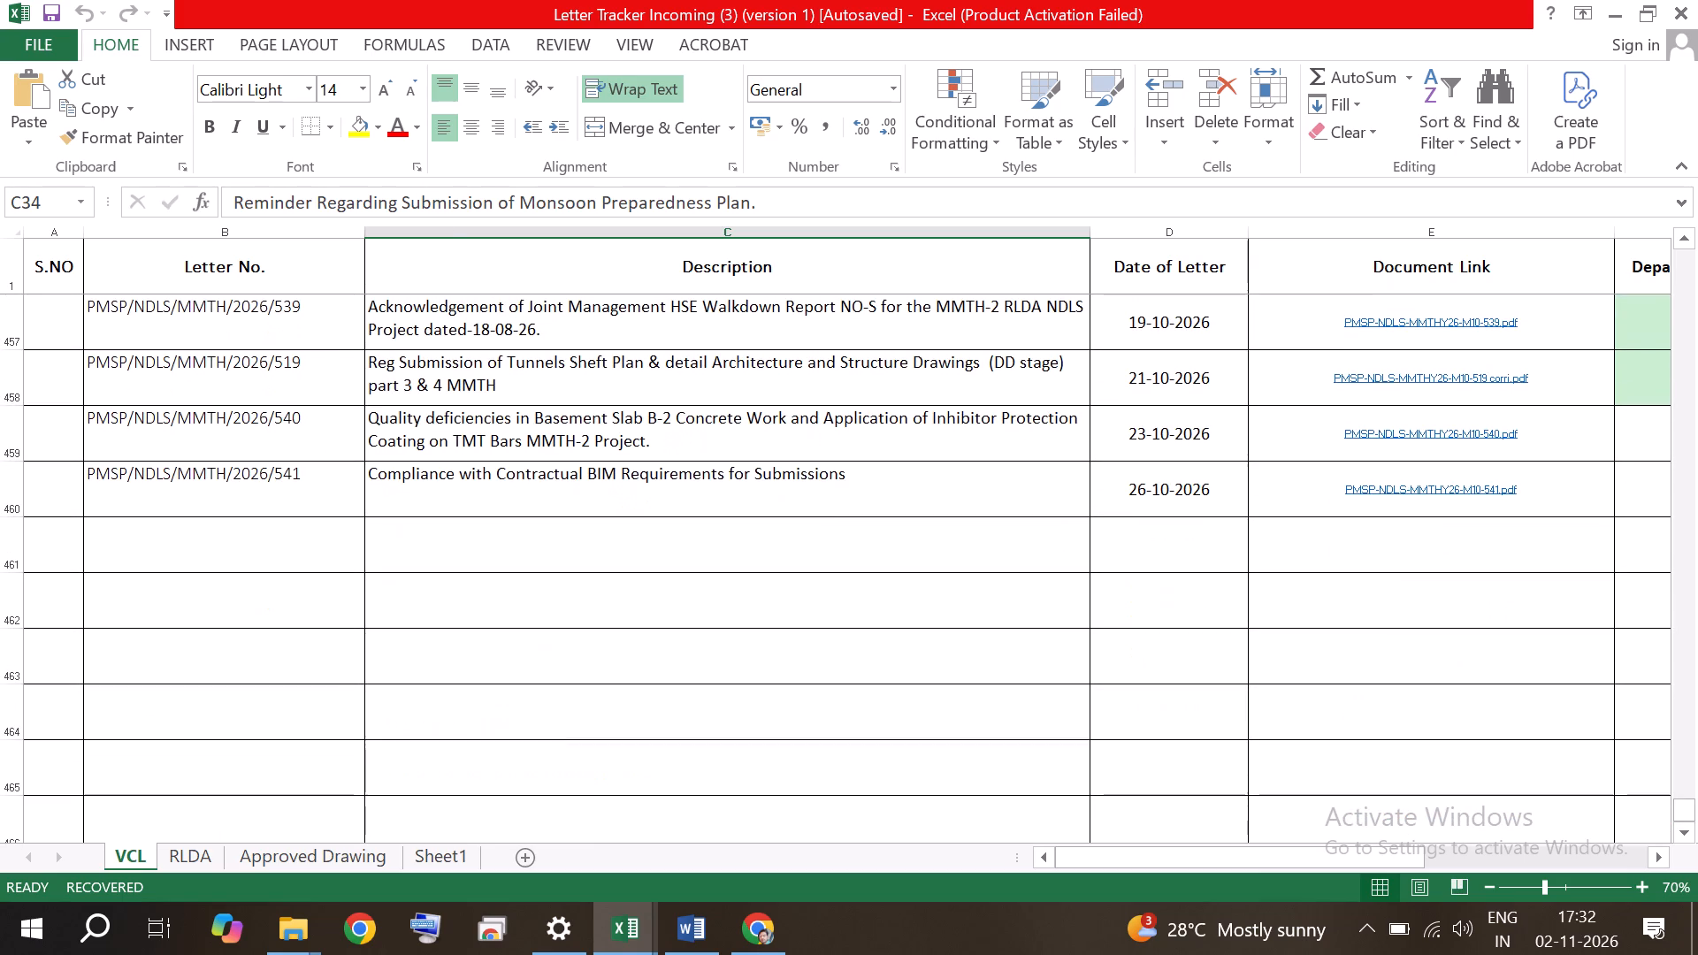
{"action": "left_click", "coordinate": [1610, 9]}
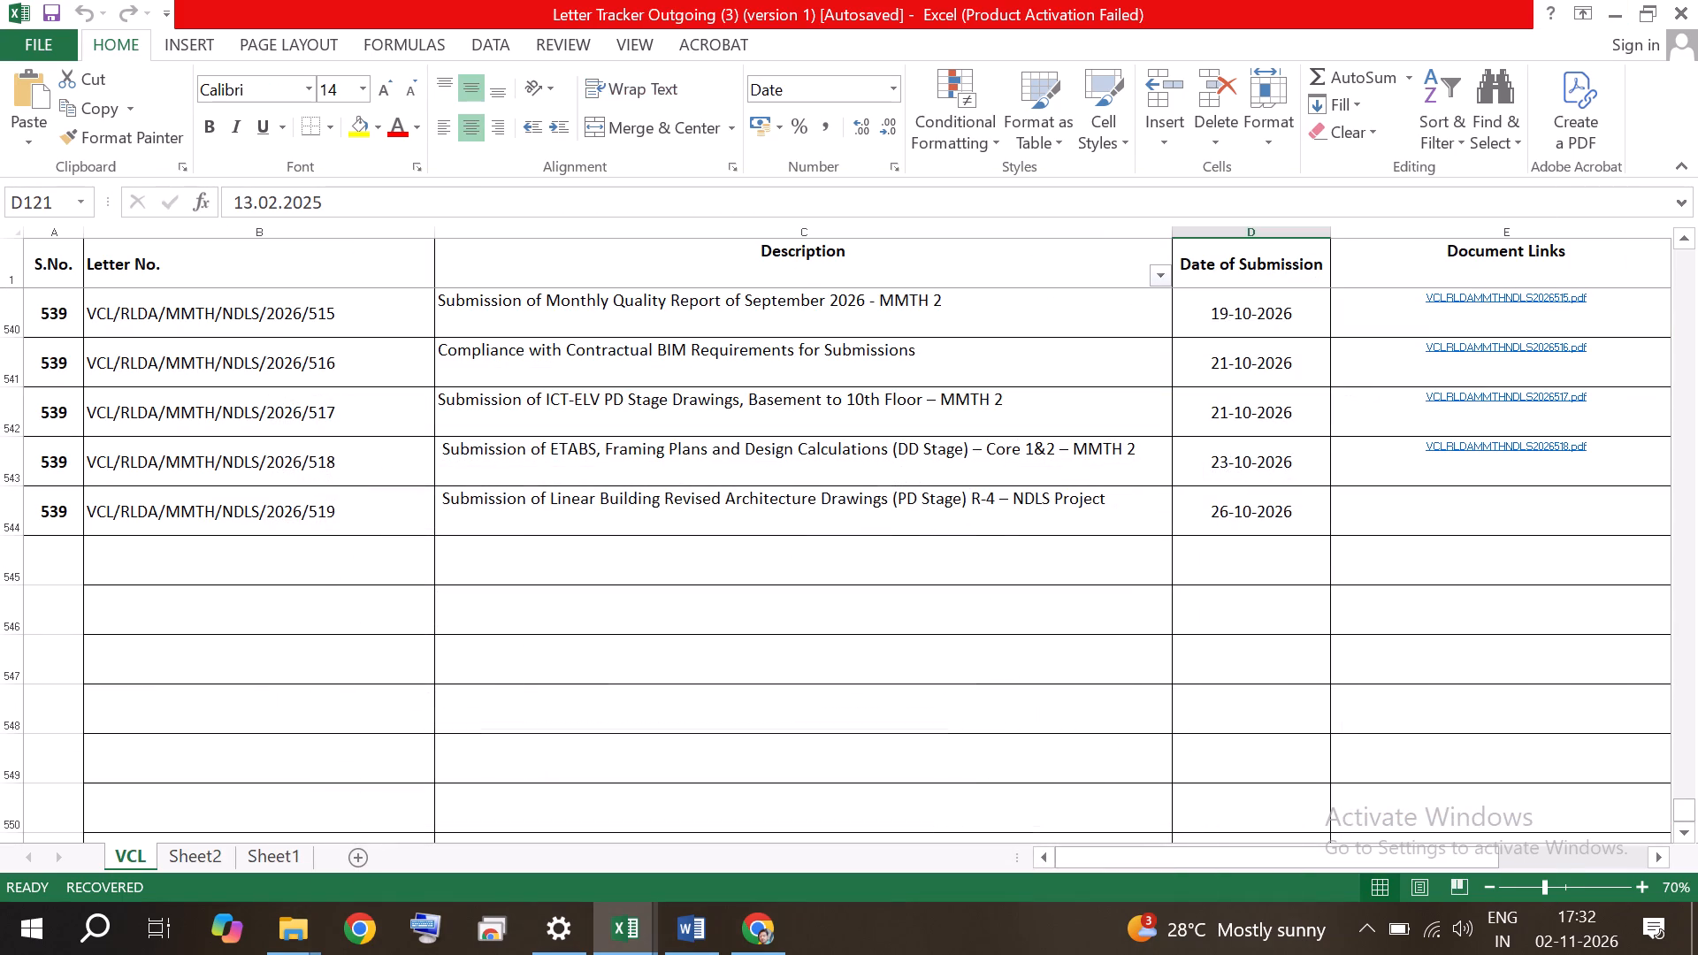
Switch to File Explorer and open the Incoming Letters - Authority folder inside Incoming Letters - Authority (2) in Downloads.
{"action": "left_click", "coordinate": [279, 954]}
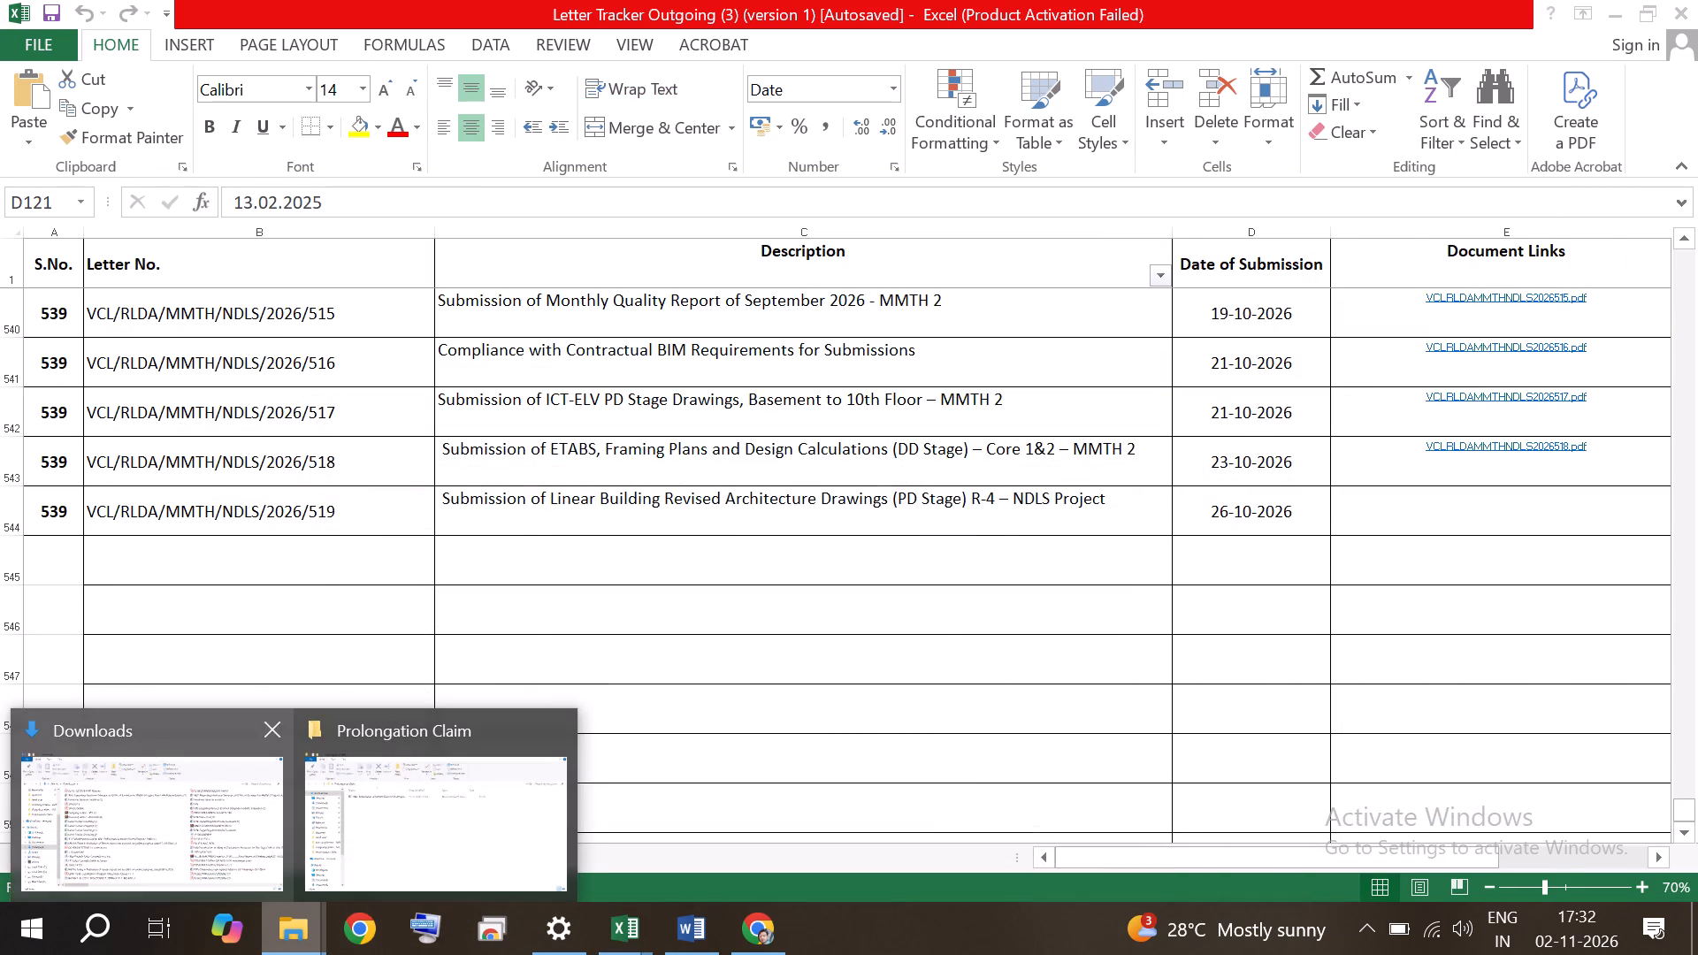
{"action": "left_click", "coordinate": [197, 815]}
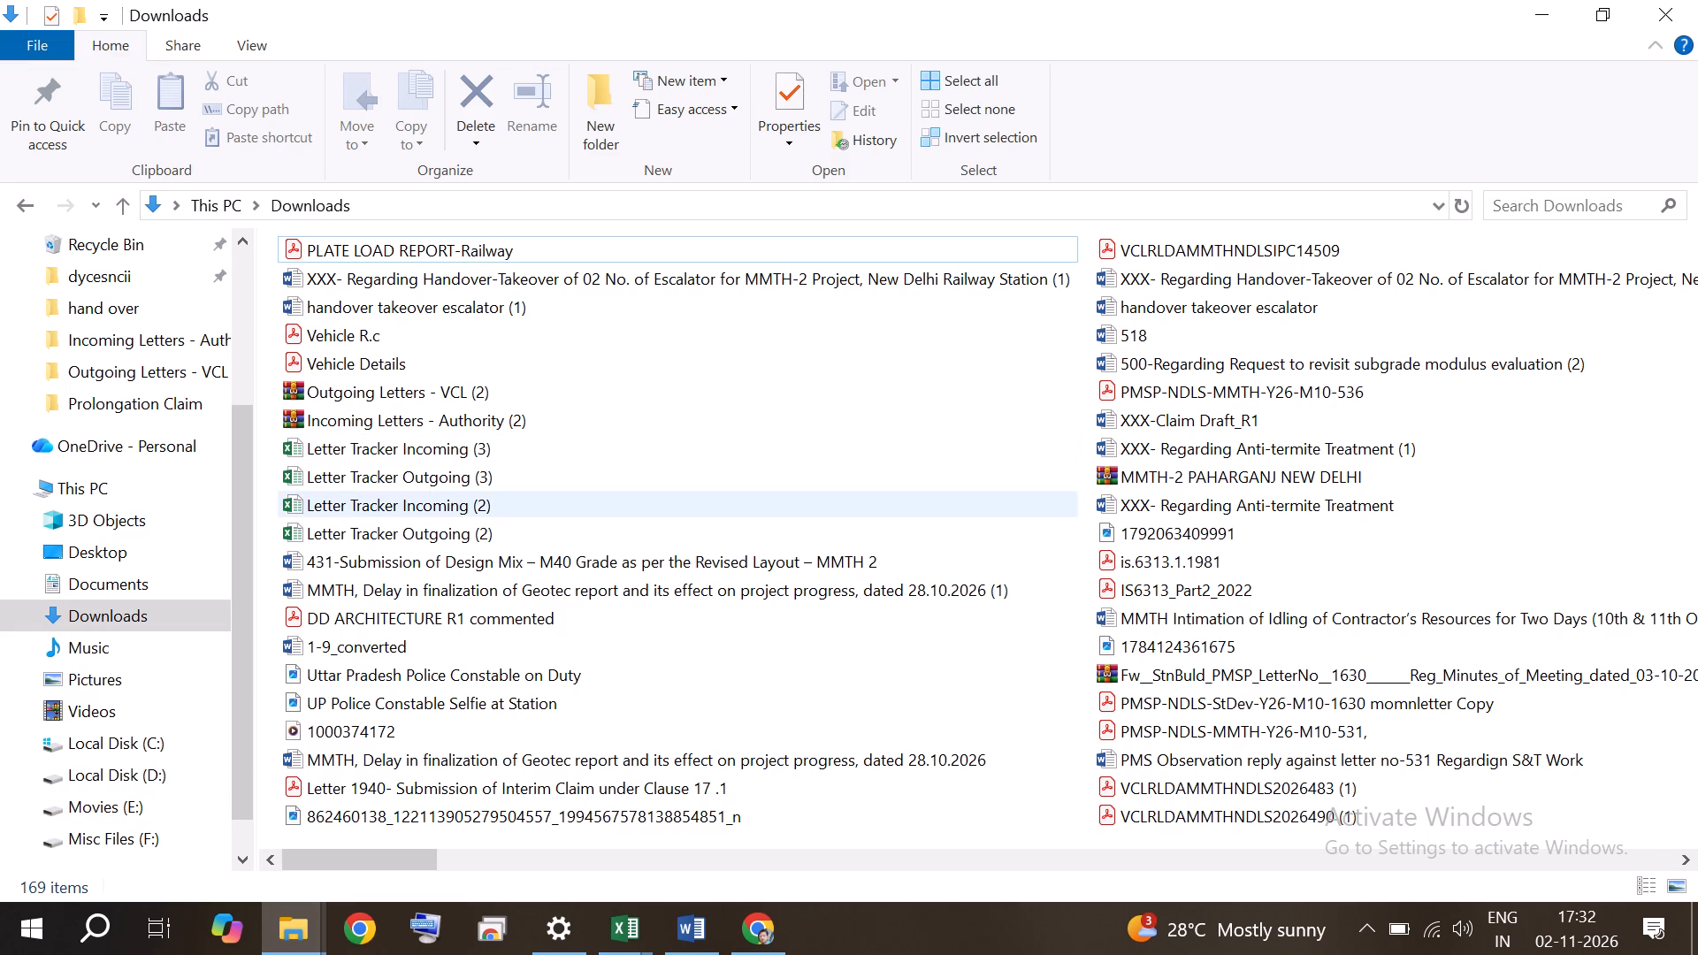
{"action": "scroll", "coordinate": [470, 377], "scroll_direction": "up", "scroll_amount": 2}
{"action": "scroll", "coordinate": [470, 377], "scroll_direction": "down", "scroll_amount": 3}
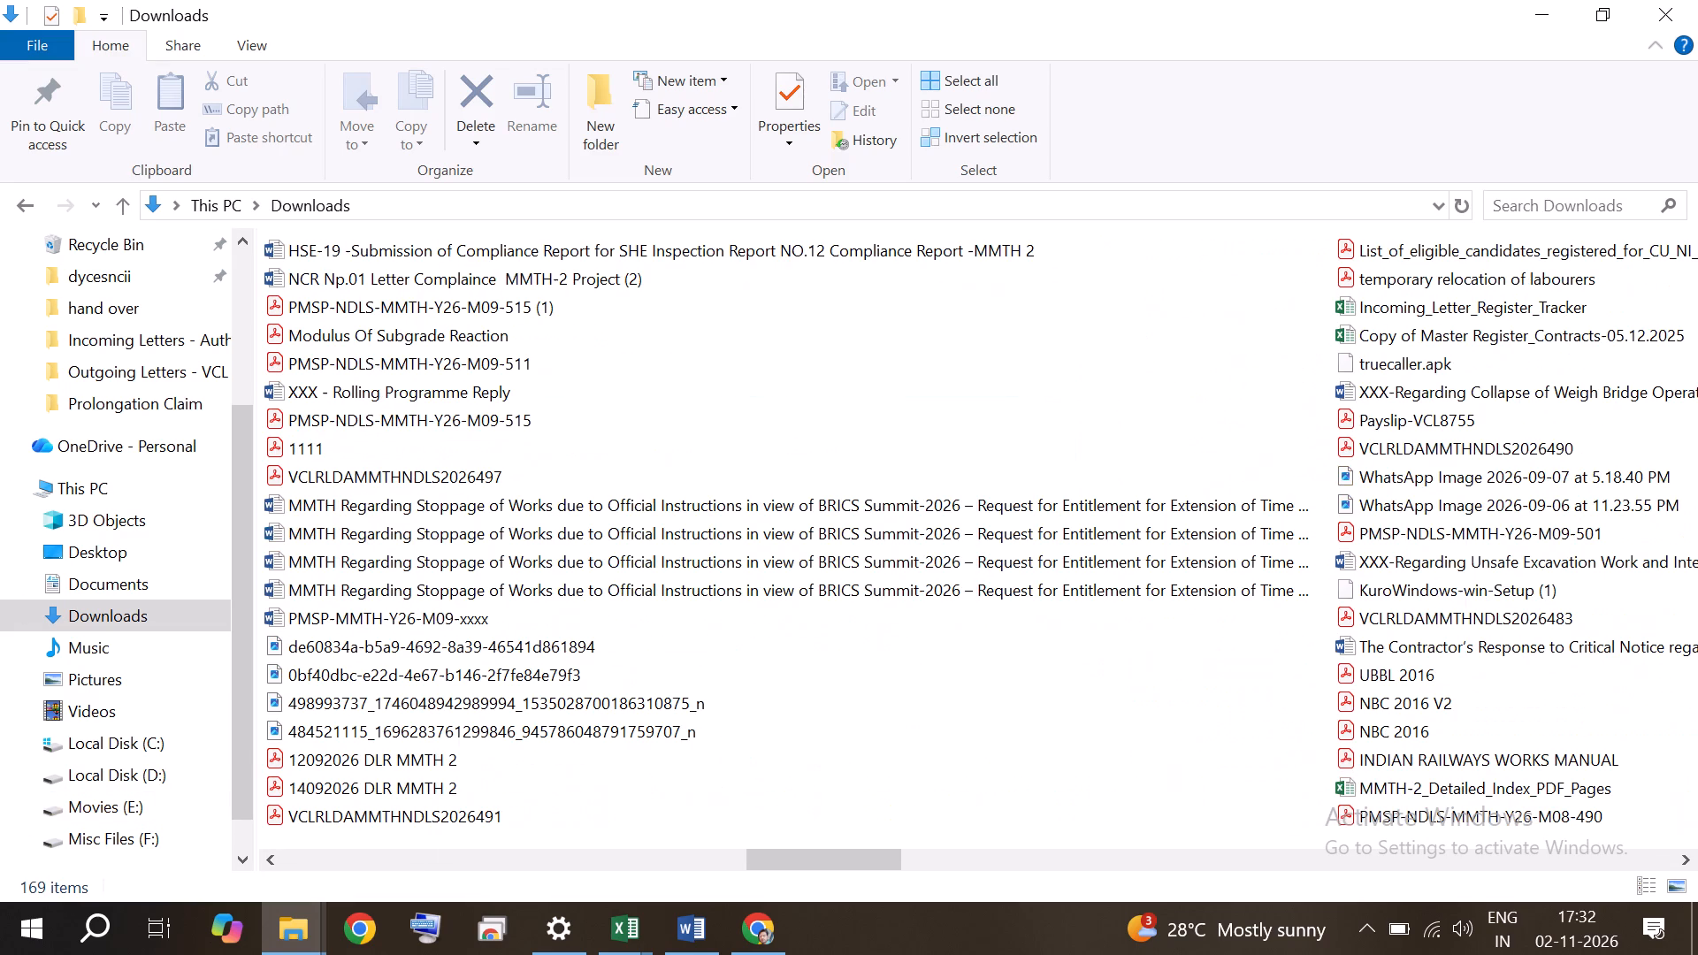
{"action": "scroll", "coordinate": [470, 377], "scroll_direction": "down", "scroll_amount": 1}
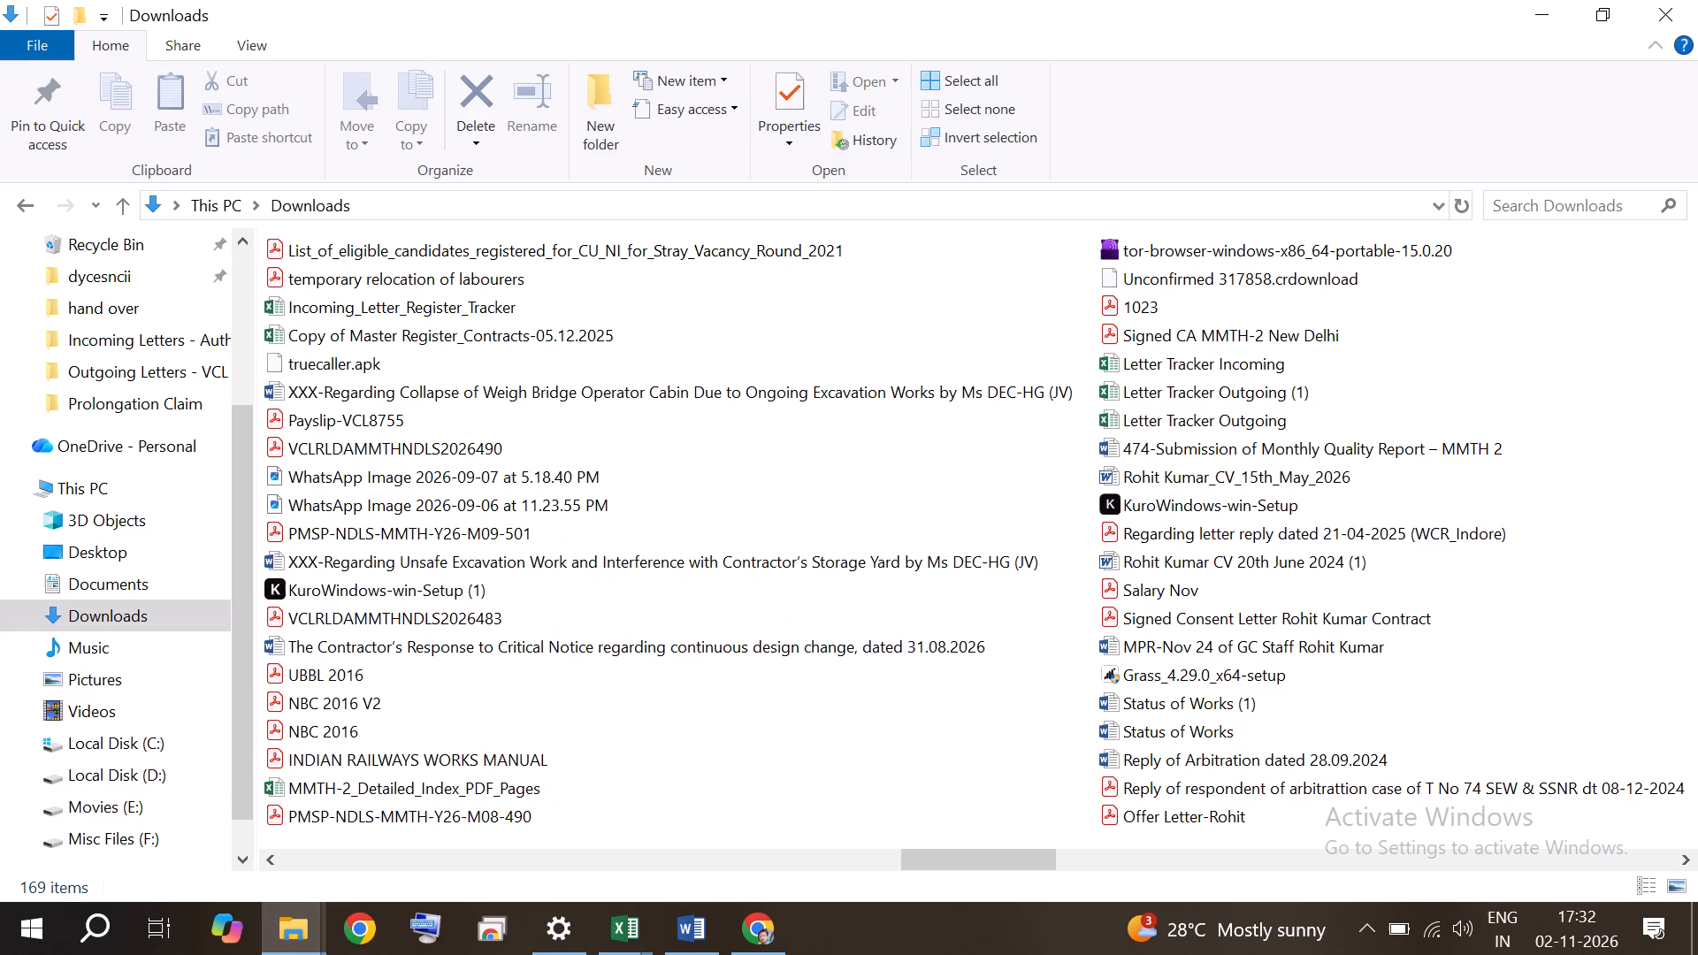
{"action": "scroll", "coordinate": [470, 377], "scroll_direction": "down", "scroll_amount": 1}
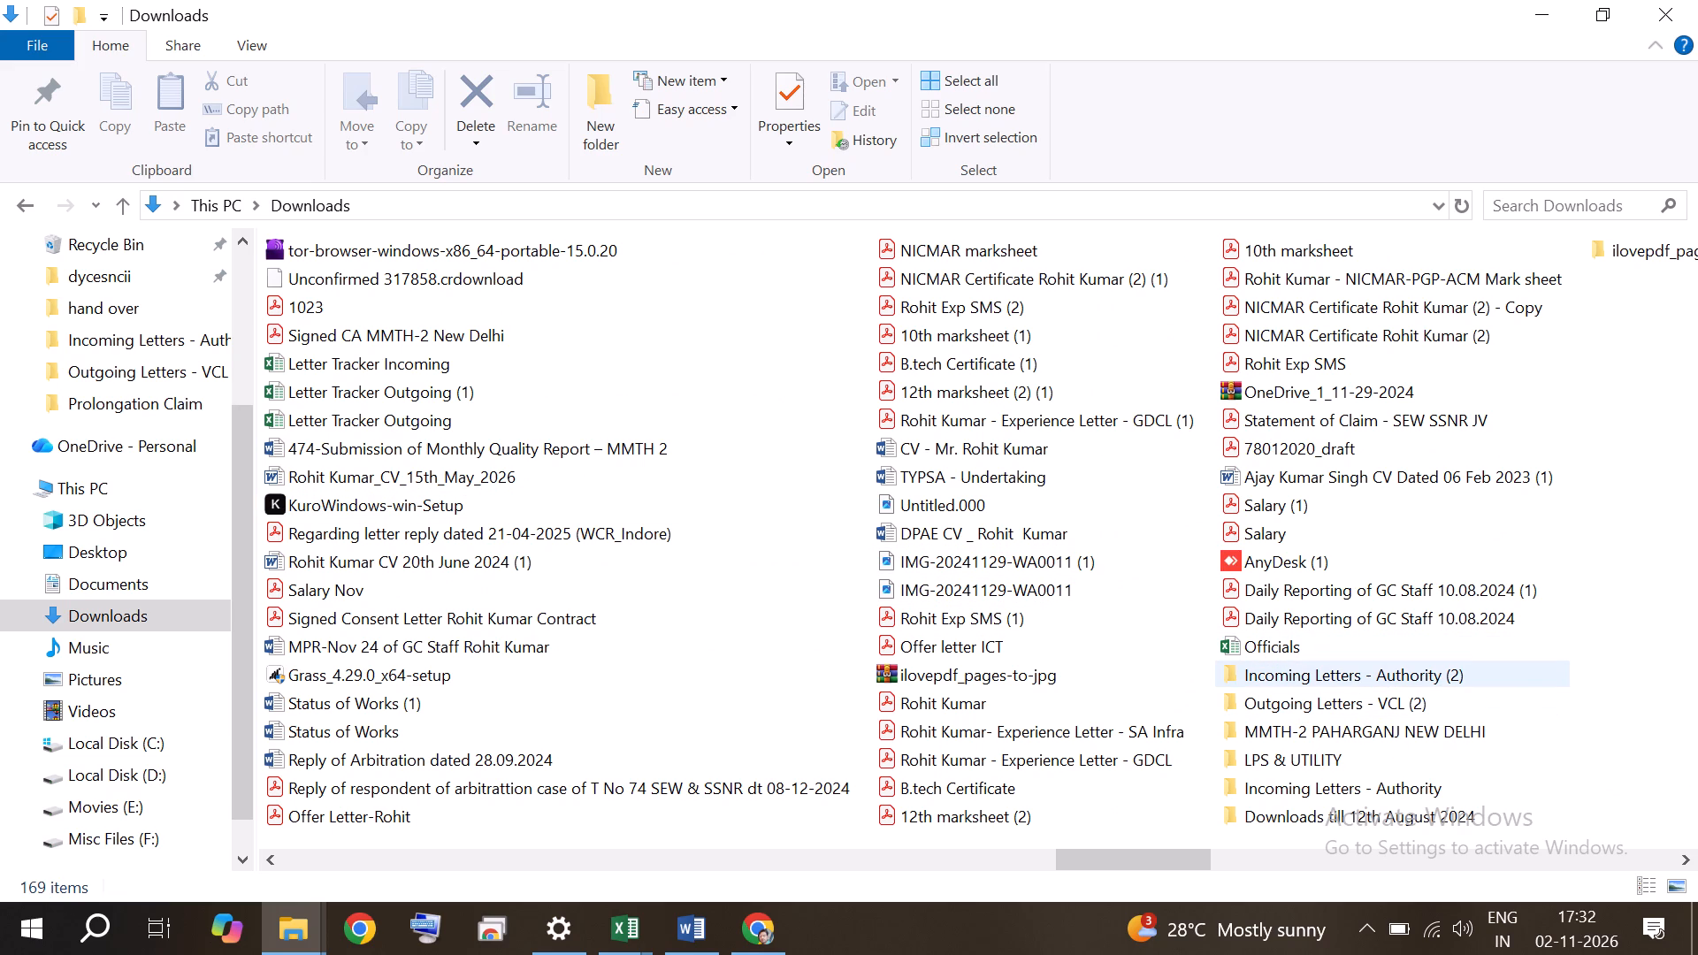
{"action": "triple_click", "coordinate": [1392, 671]}
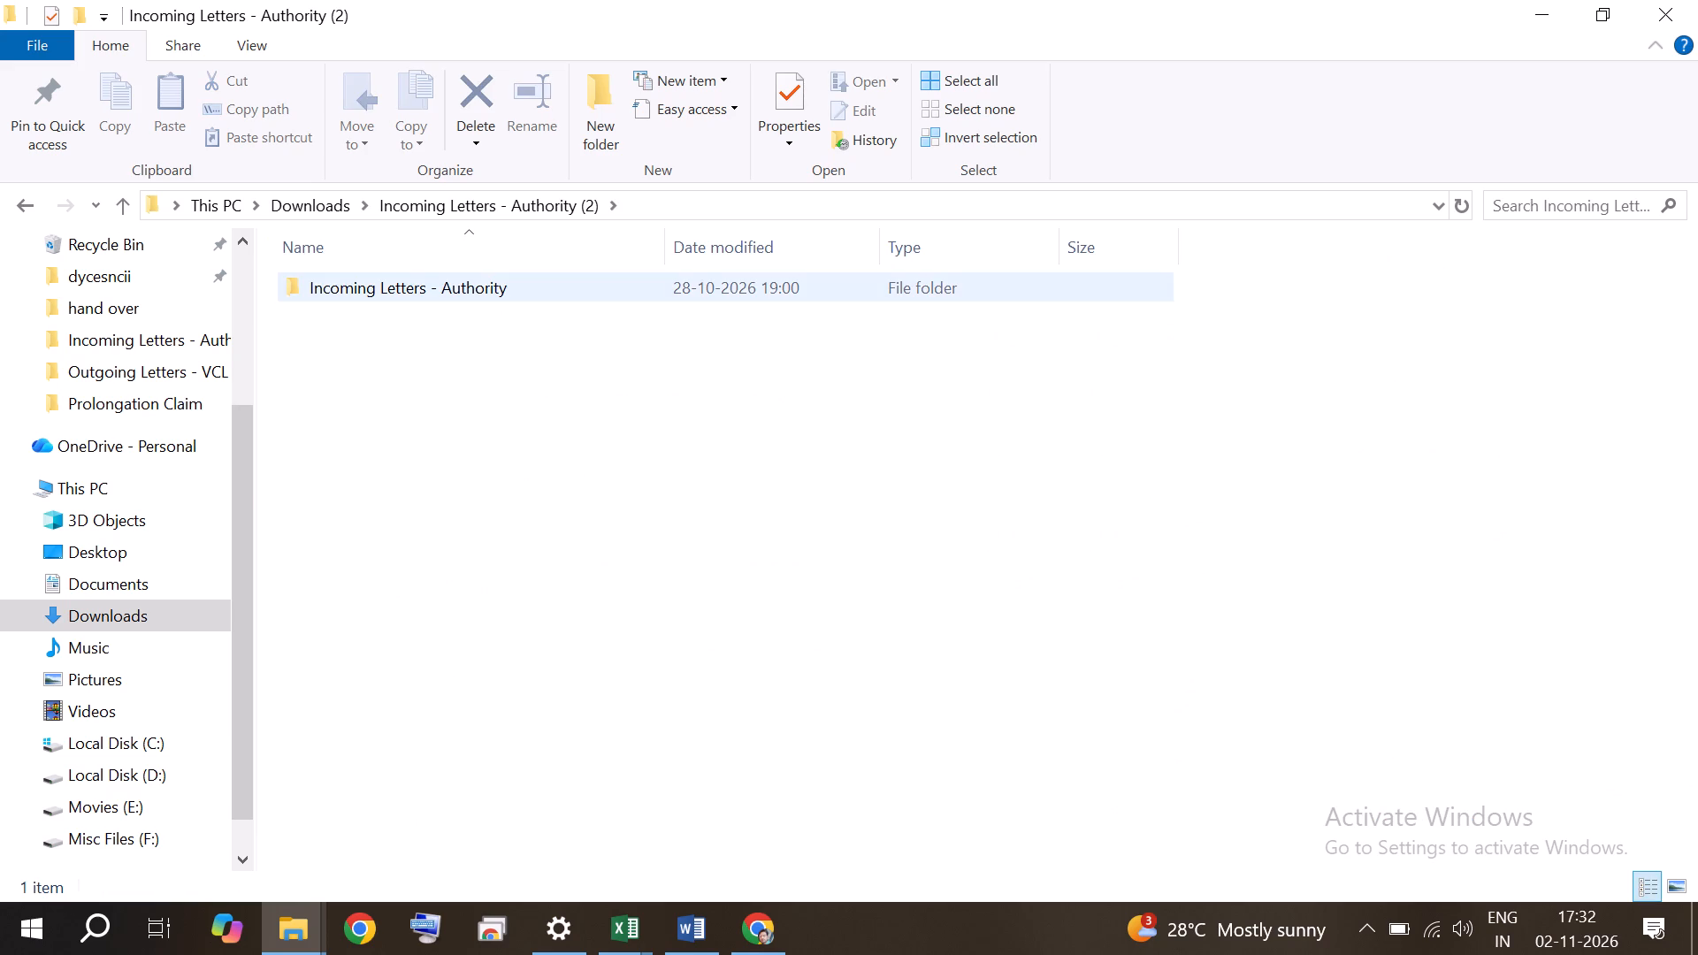
{"action": "double_click", "coordinate": [515, 283]}
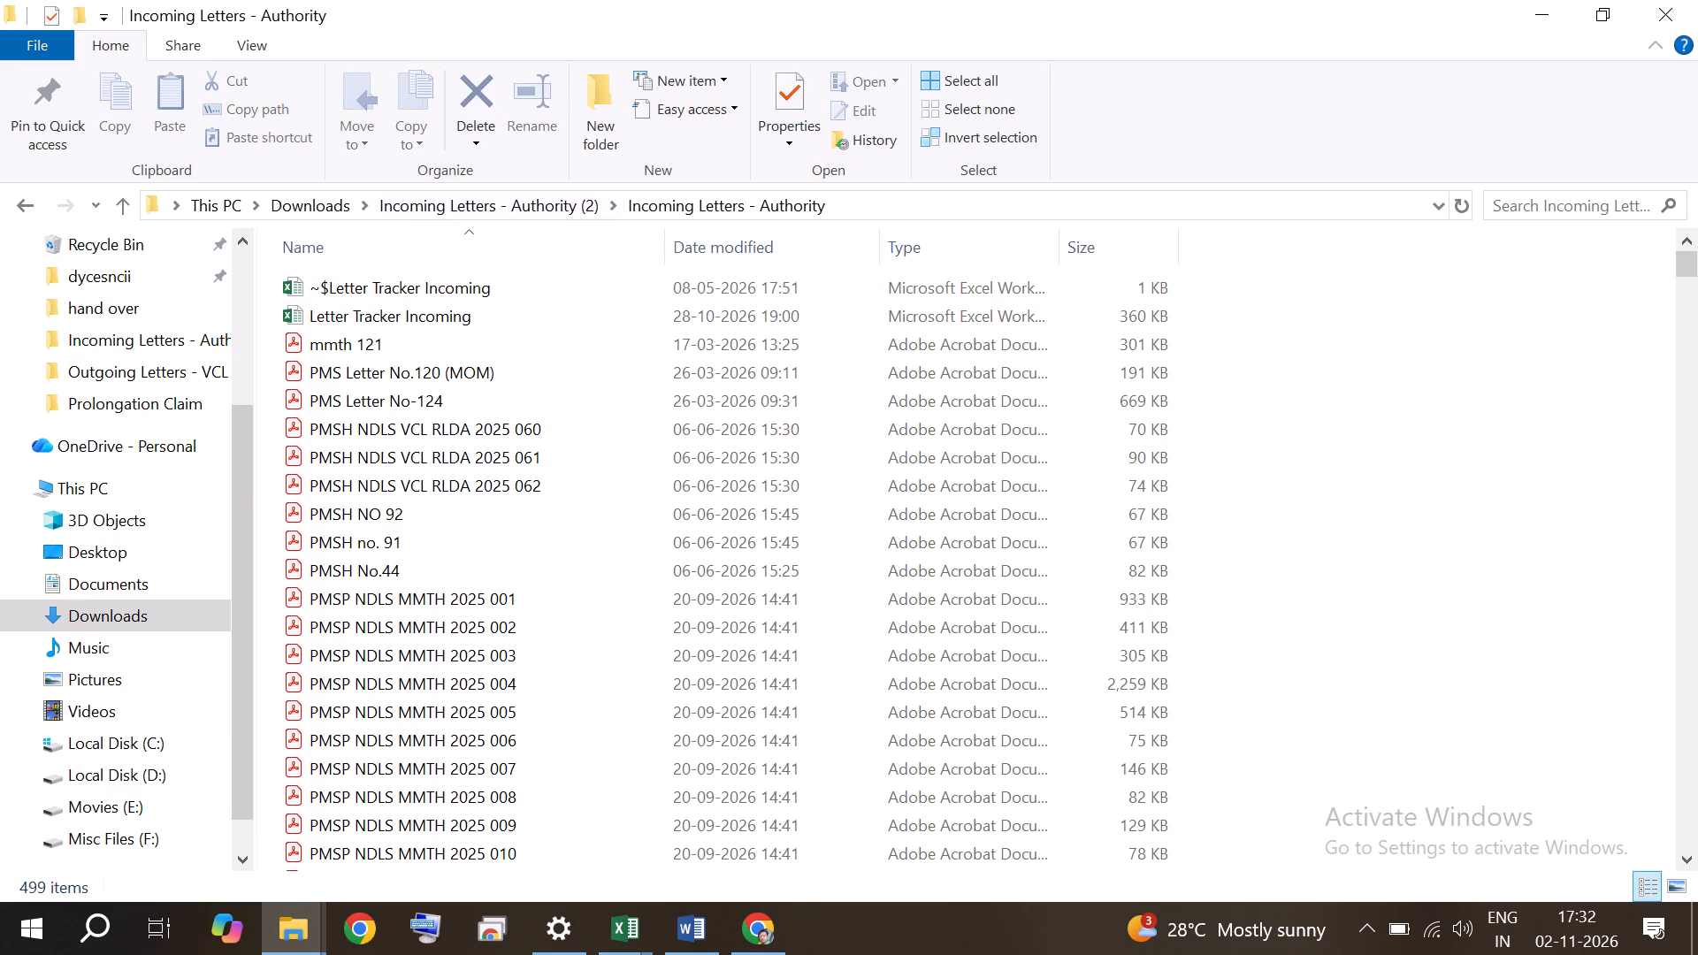
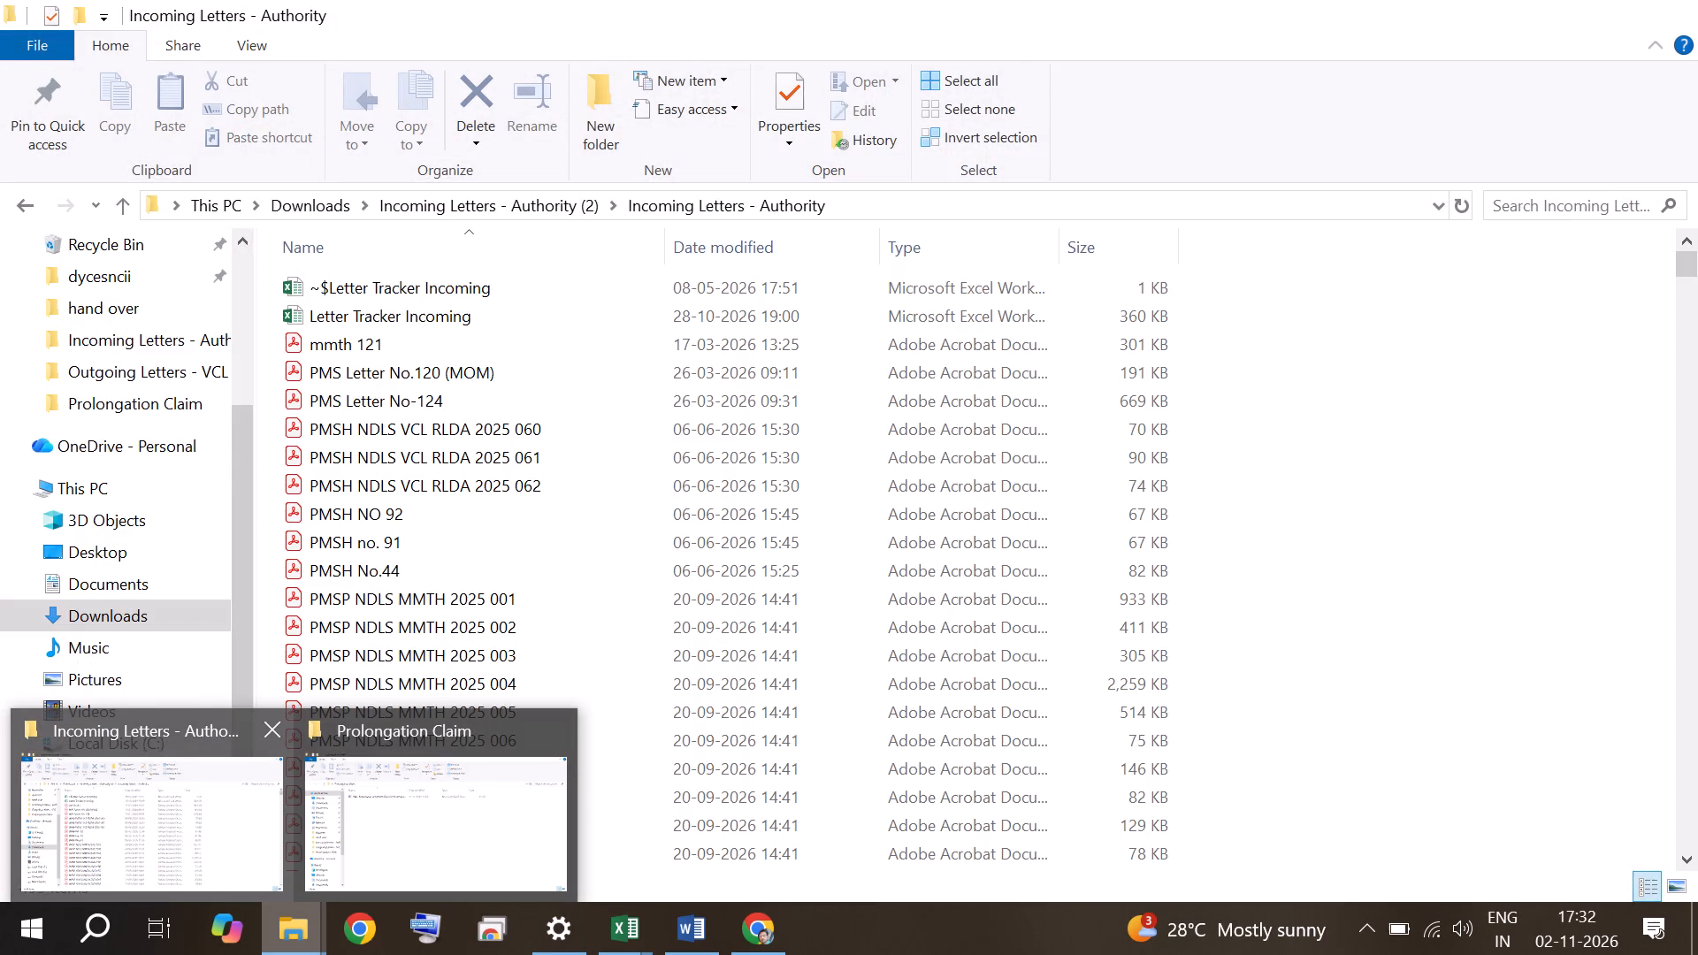
Open the Outgoing Letters - VCL folder inside Outgoing Letters - VCL (2) in Downloads in a separate File Explorer window.
{"action": "double_click", "coordinate": [66, 146]}
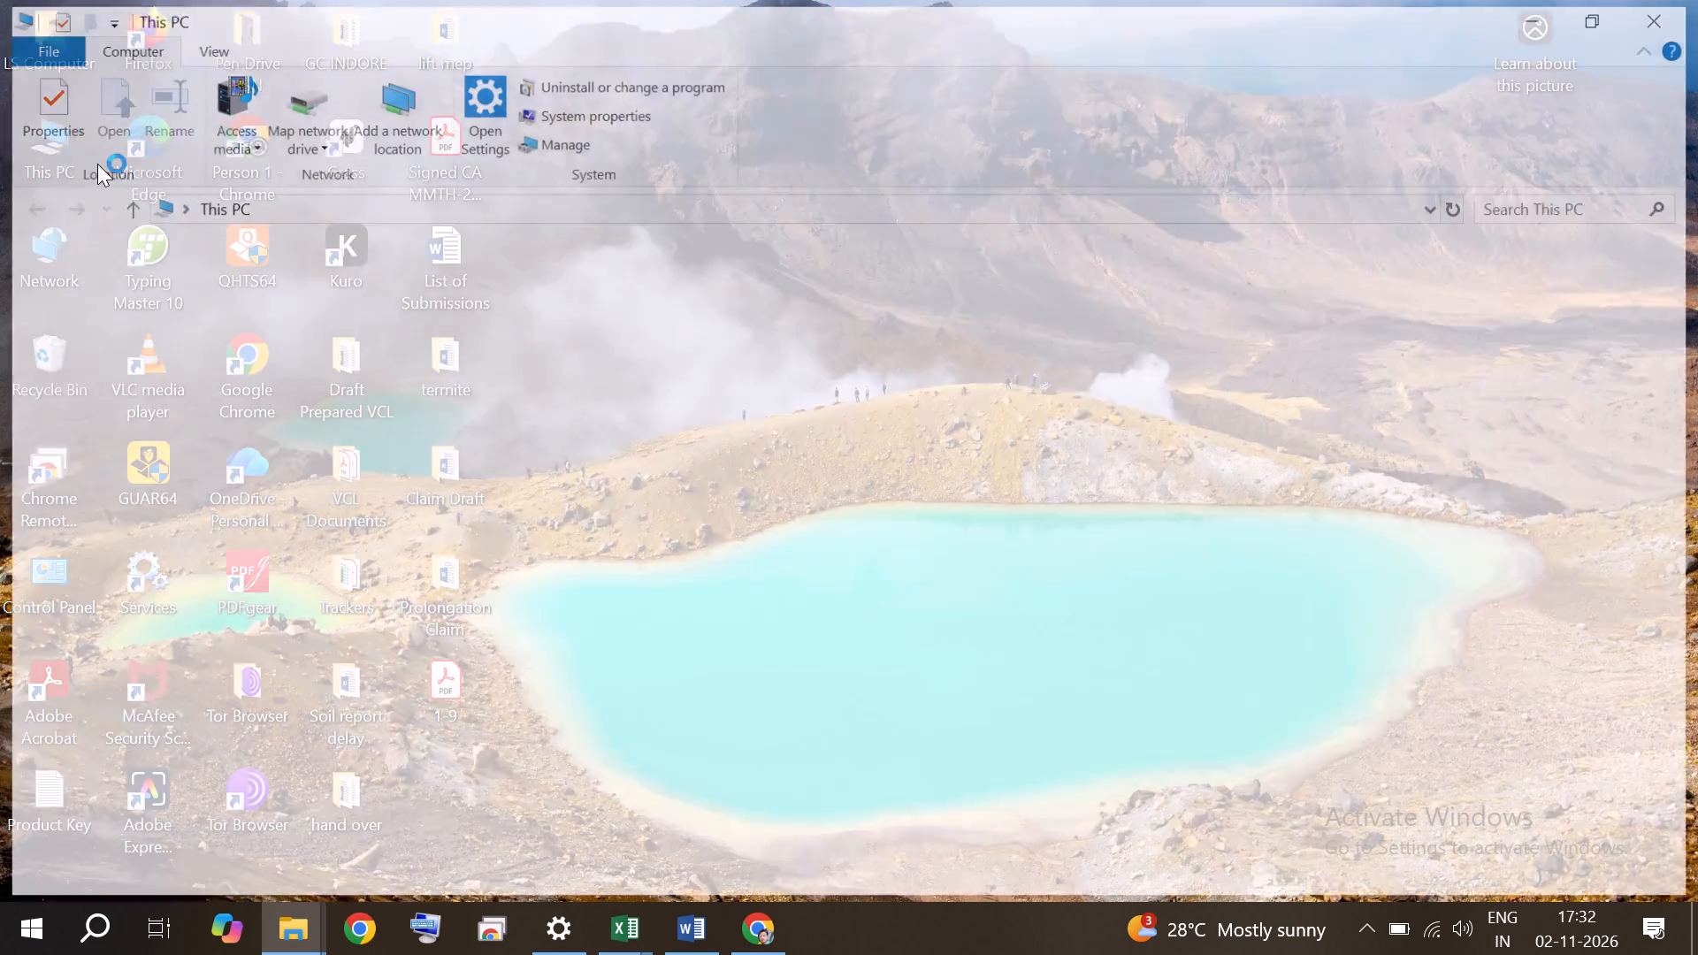
{"action": "left_click", "coordinate": [124, 614]}
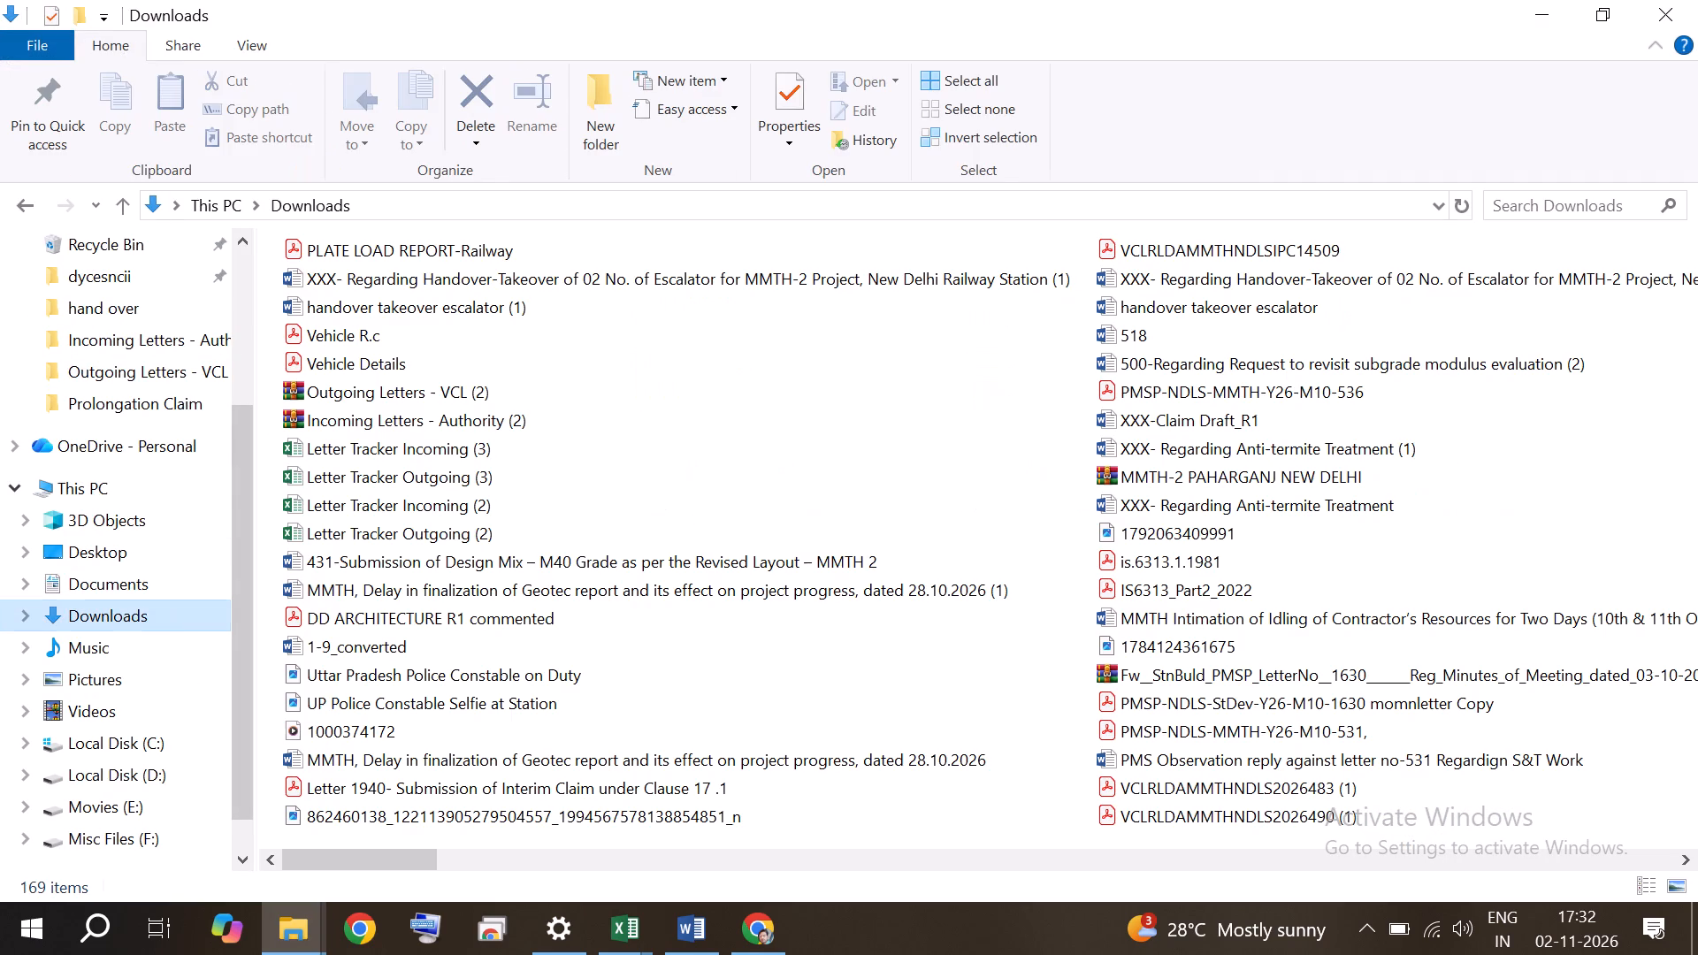
{"action": "scroll", "coordinate": [1347, 553], "scroll_direction": "down", "scroll_amount": 2}
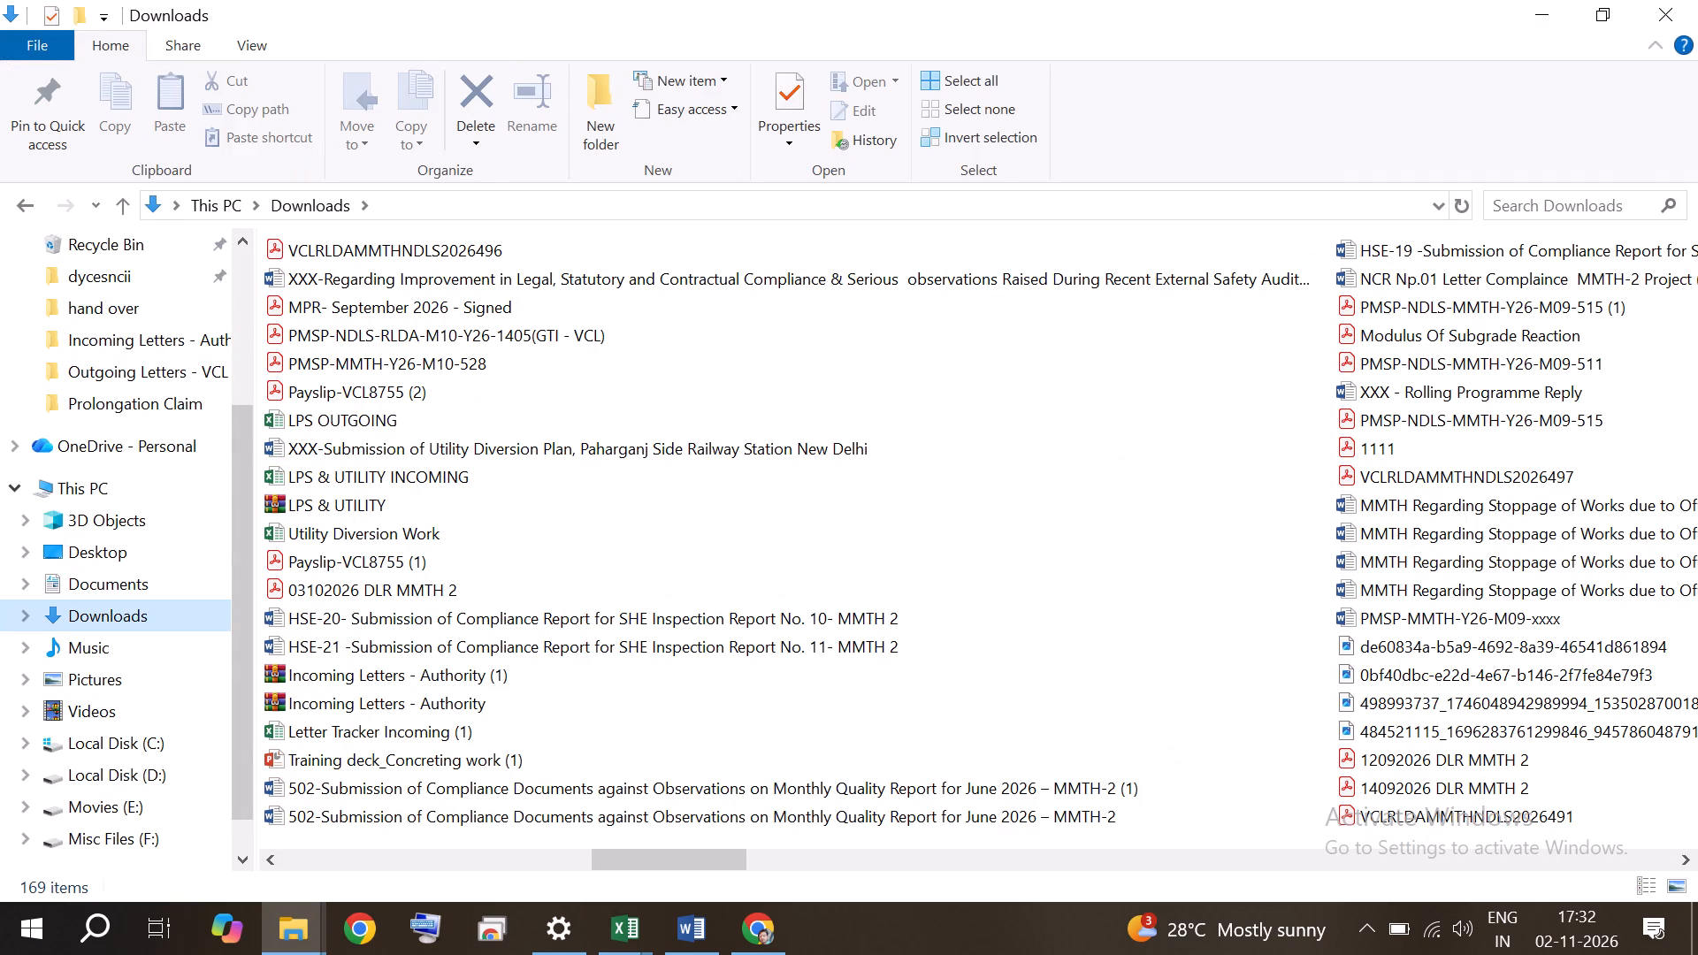
{"action": "scroll", "coordinate": [1419, 465], "scroll_direction": "down", "scroll_amount": 3}
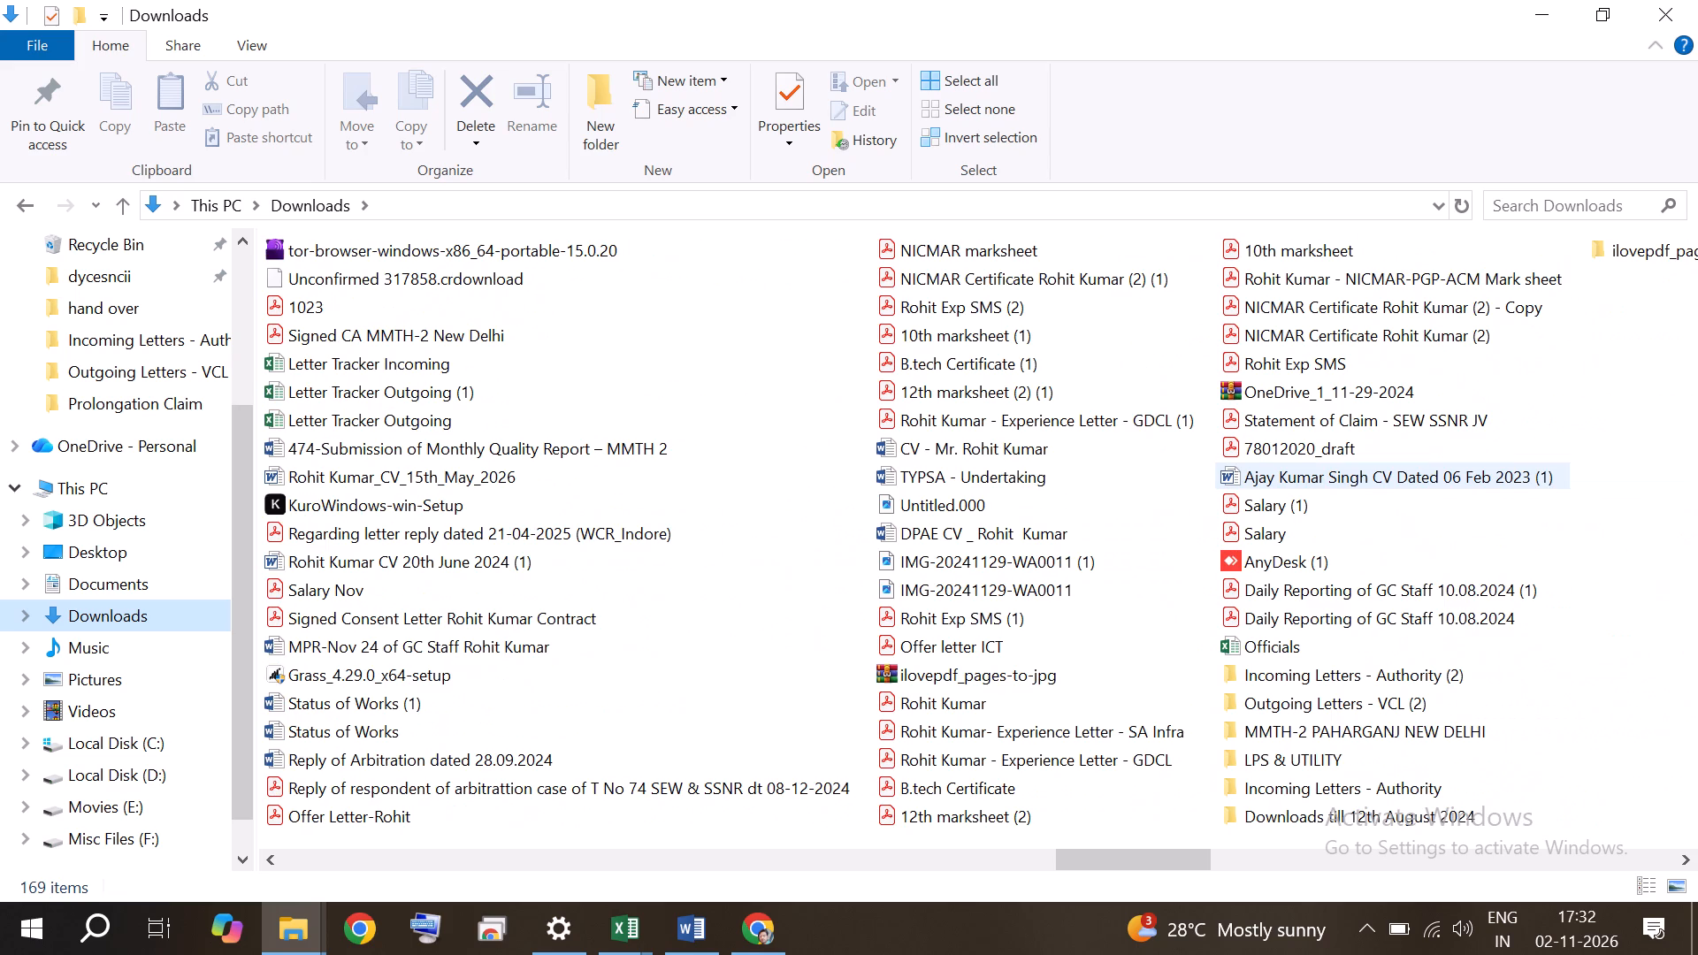
{"action": "scroll", "coordinate": [1006, 514], "scroll_direction": "down", "scroll_amount": 1}
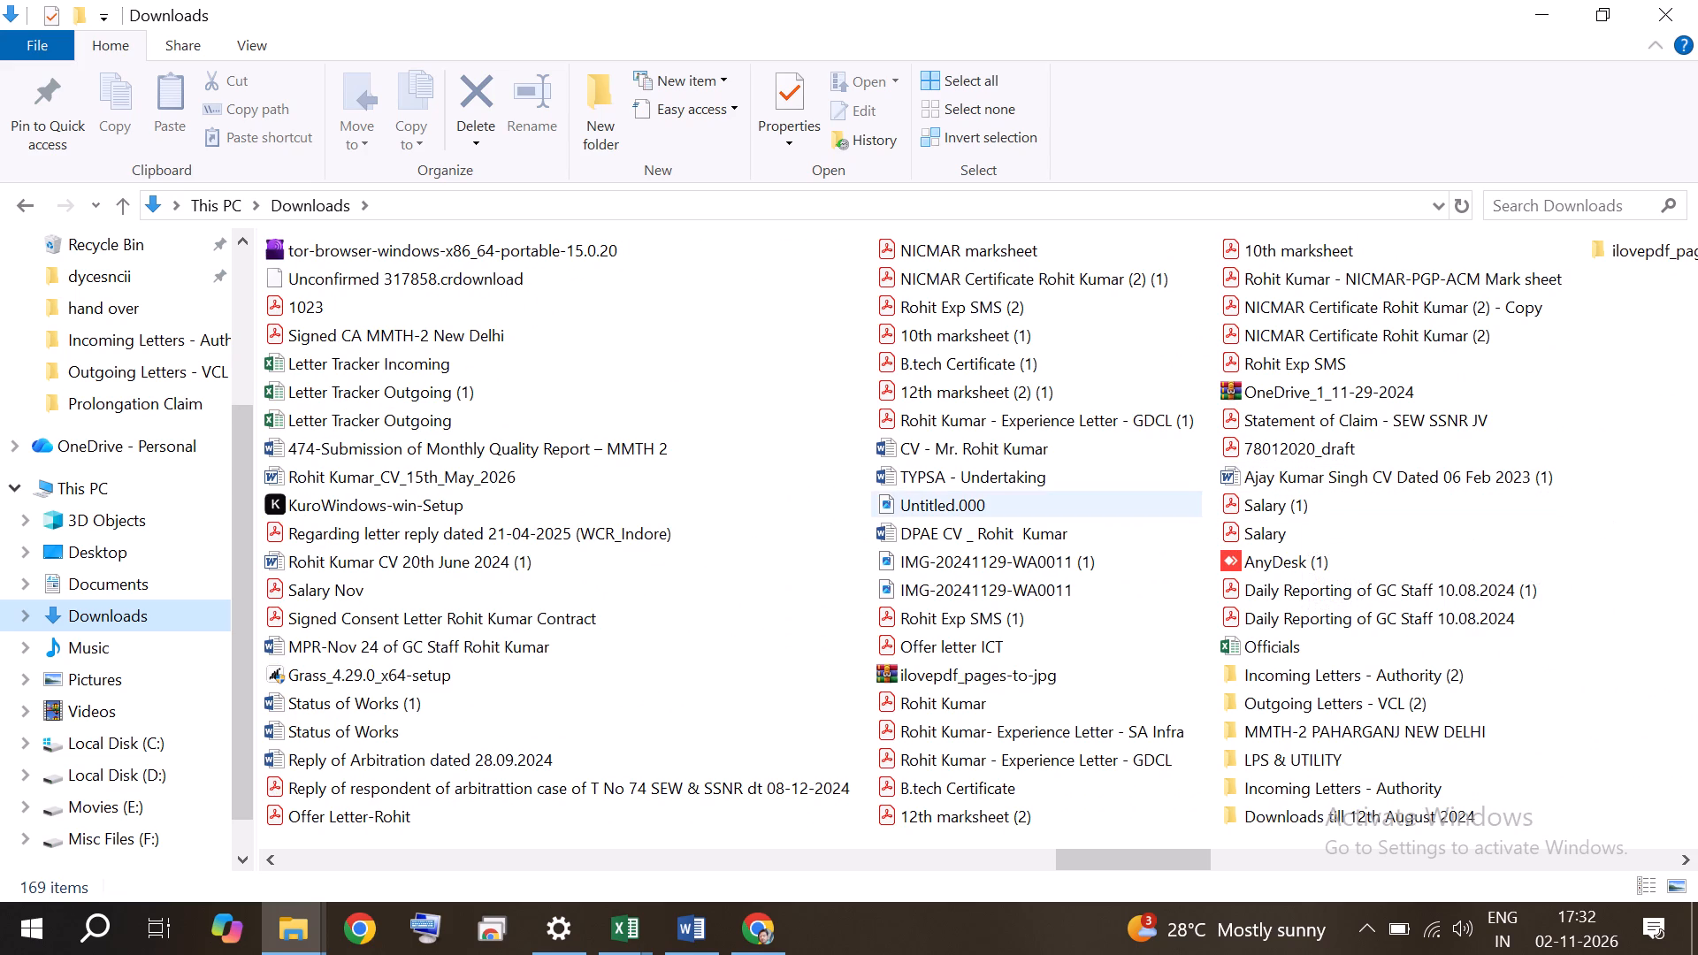
{"action": "scroll", "coordinate": [1006, 514], "scroll_direction": "up", "scroll_amount": 1}
{"action": "double_click", "coordinate": [1359, 704]}
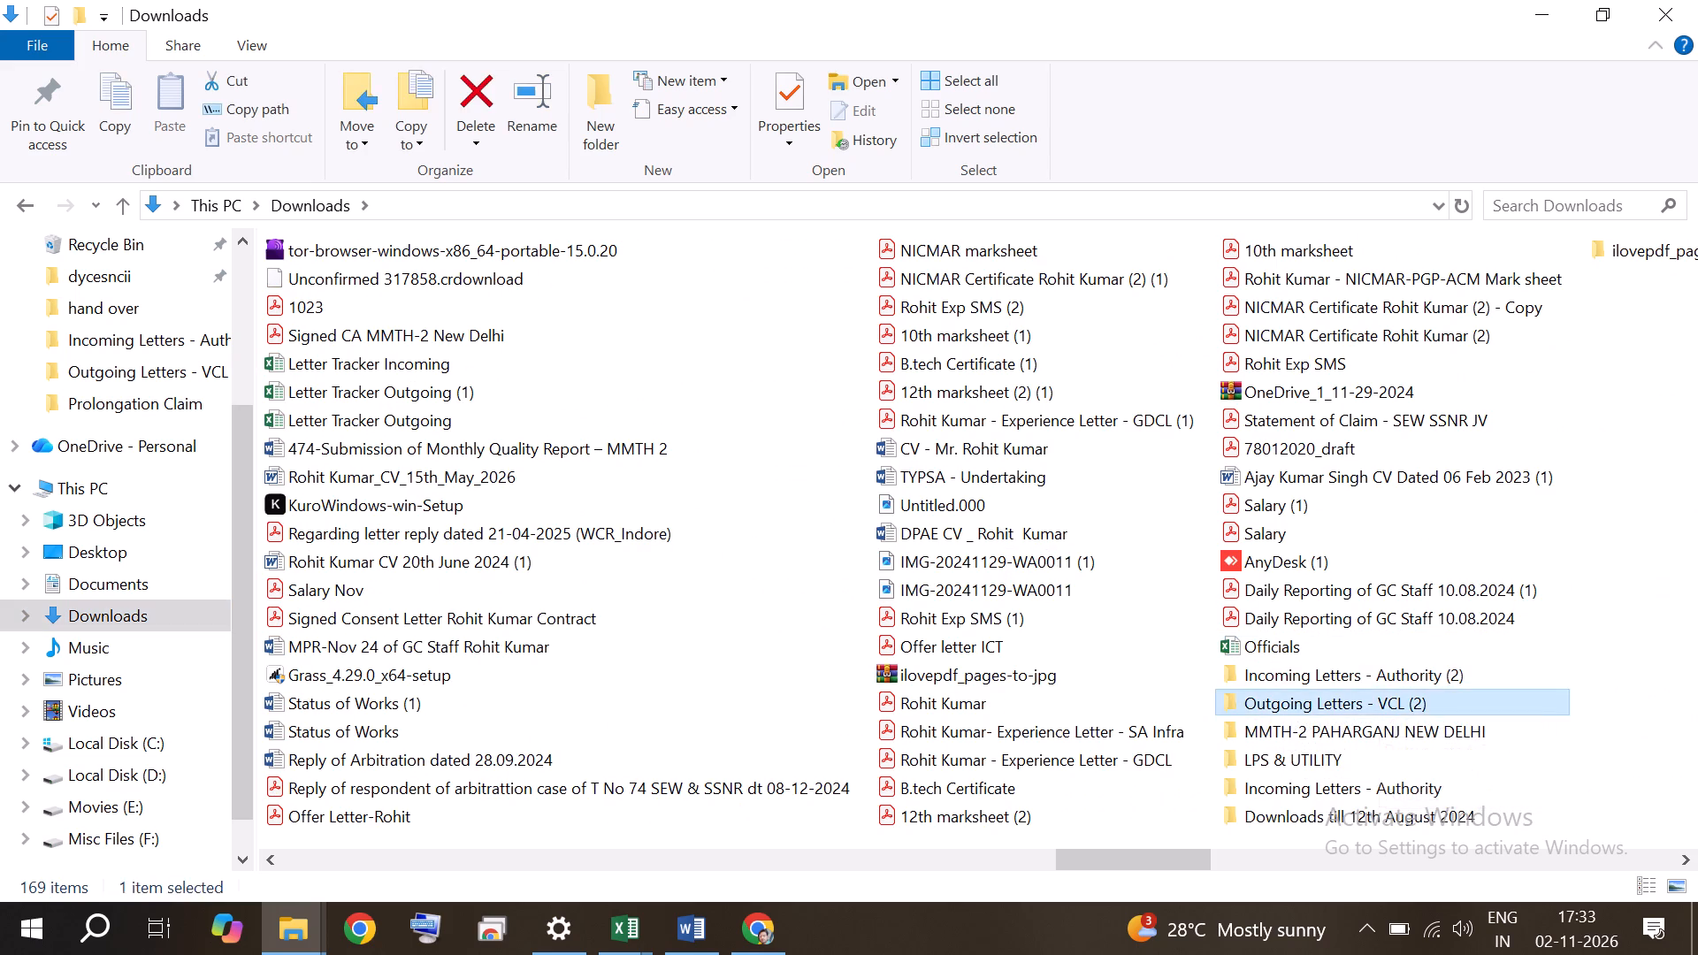
{"action": "double_click", "coordinate": [430, 285]}
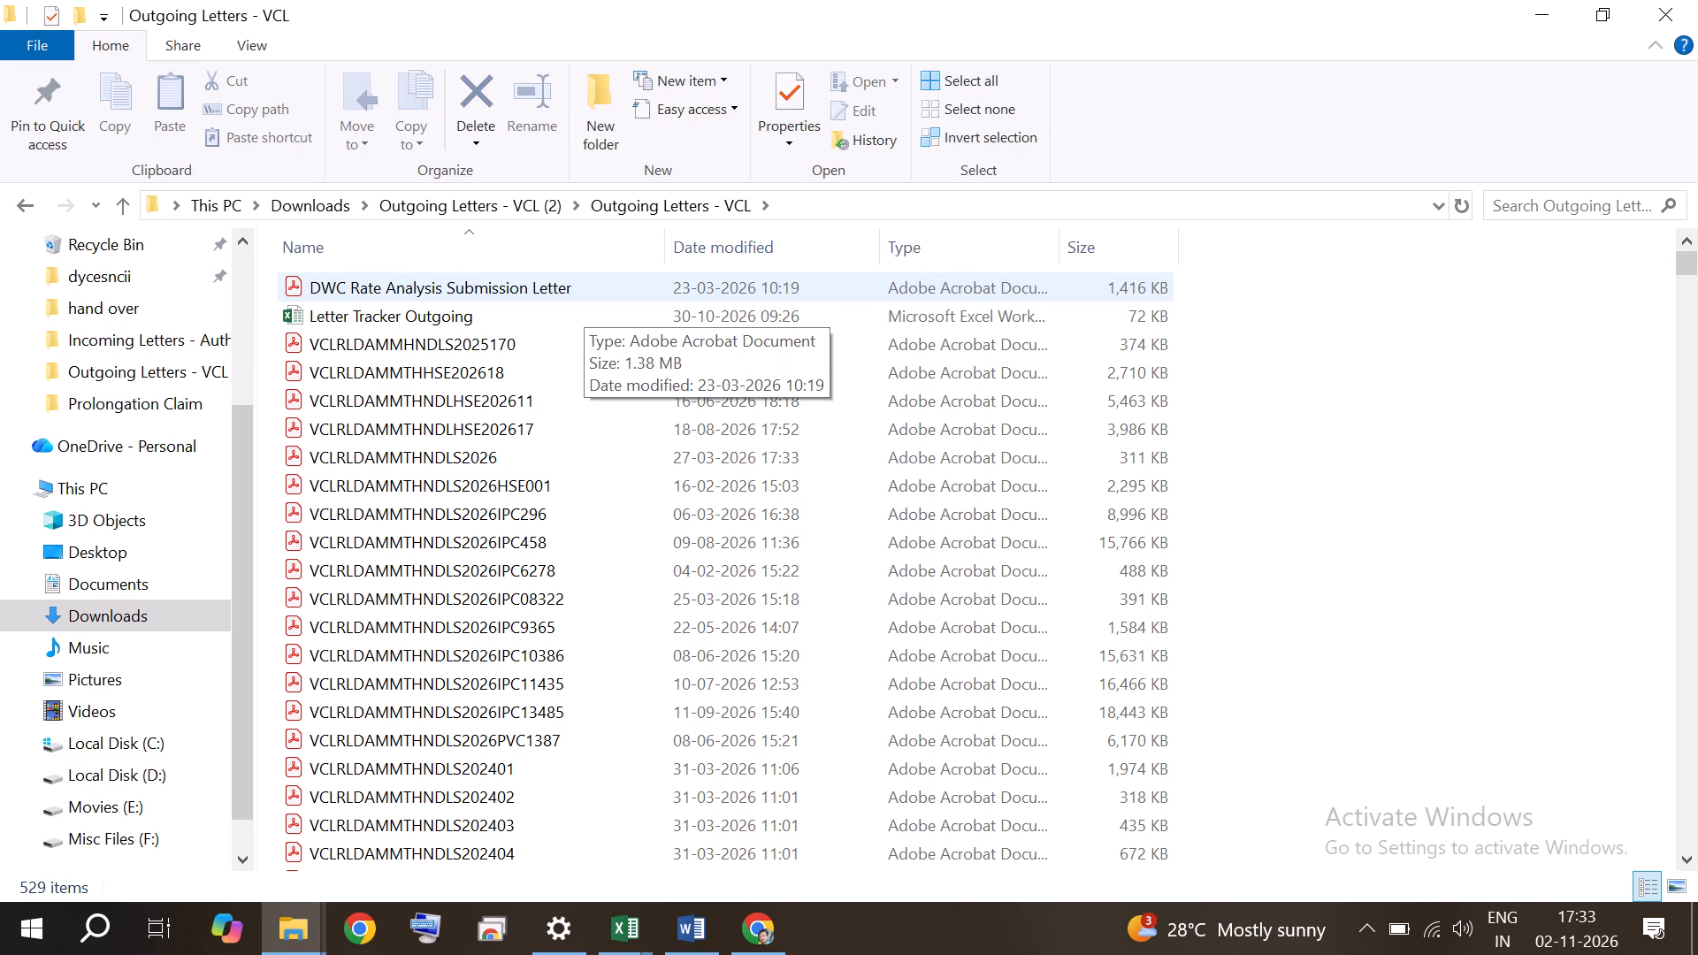
Switch to Word and return to the Clause 8.3 prolongation cost claim letter.
{"action": "left_click", "coordinate": [688, 919]}
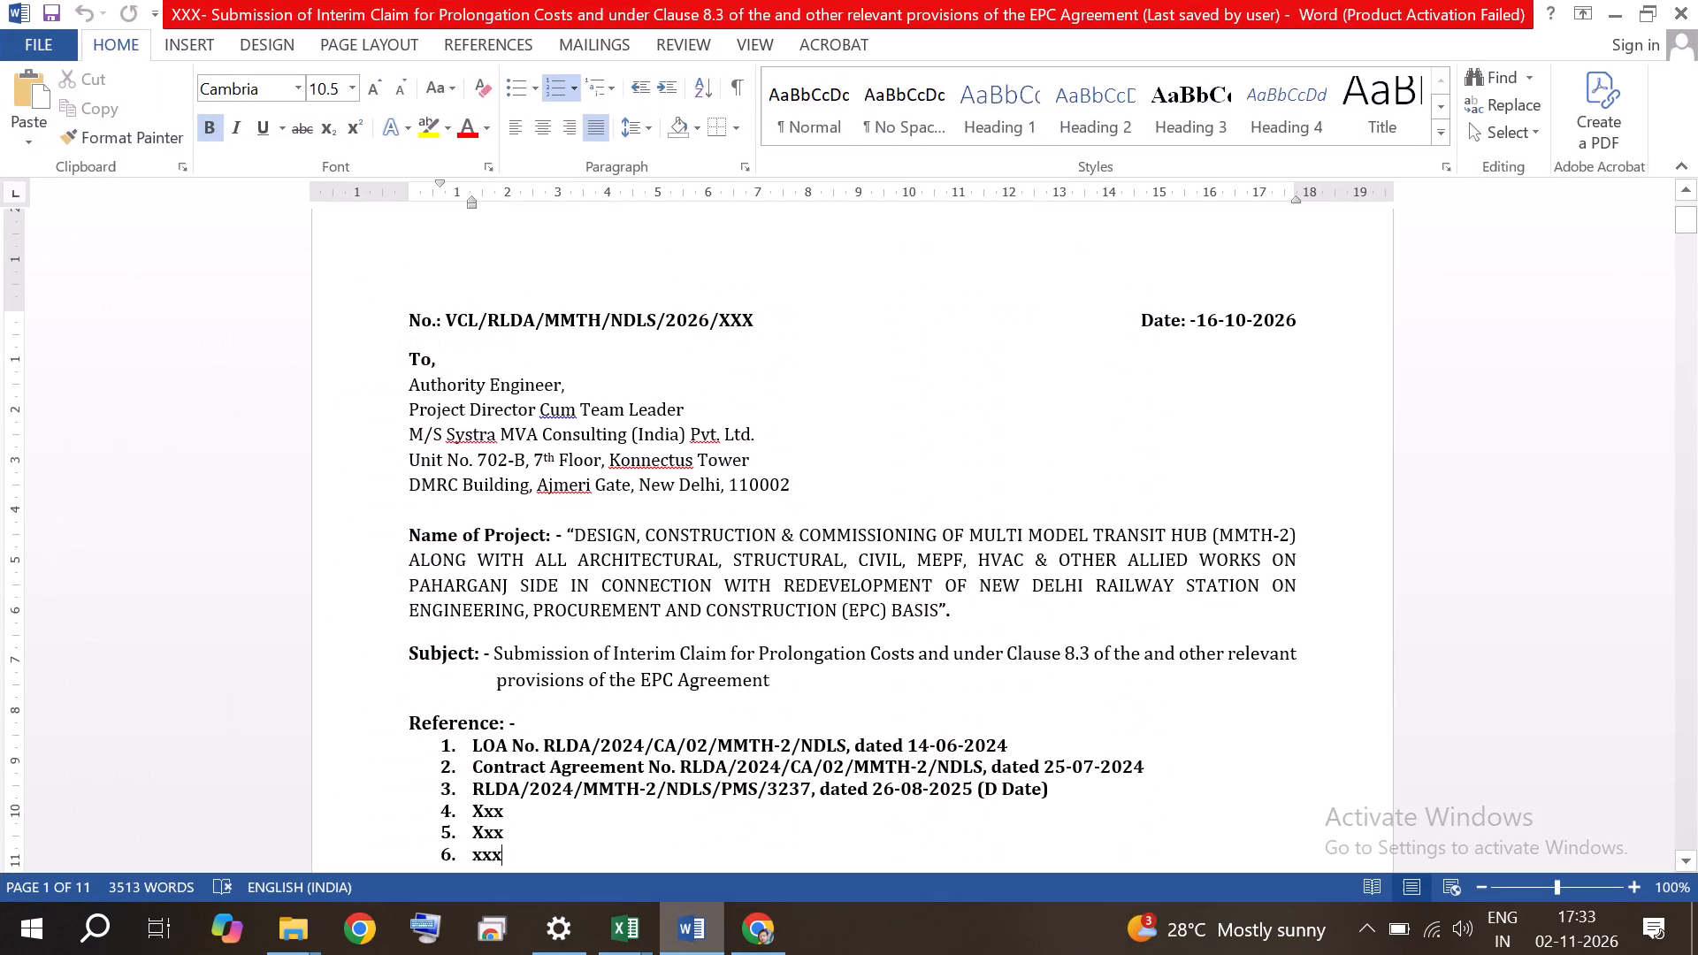
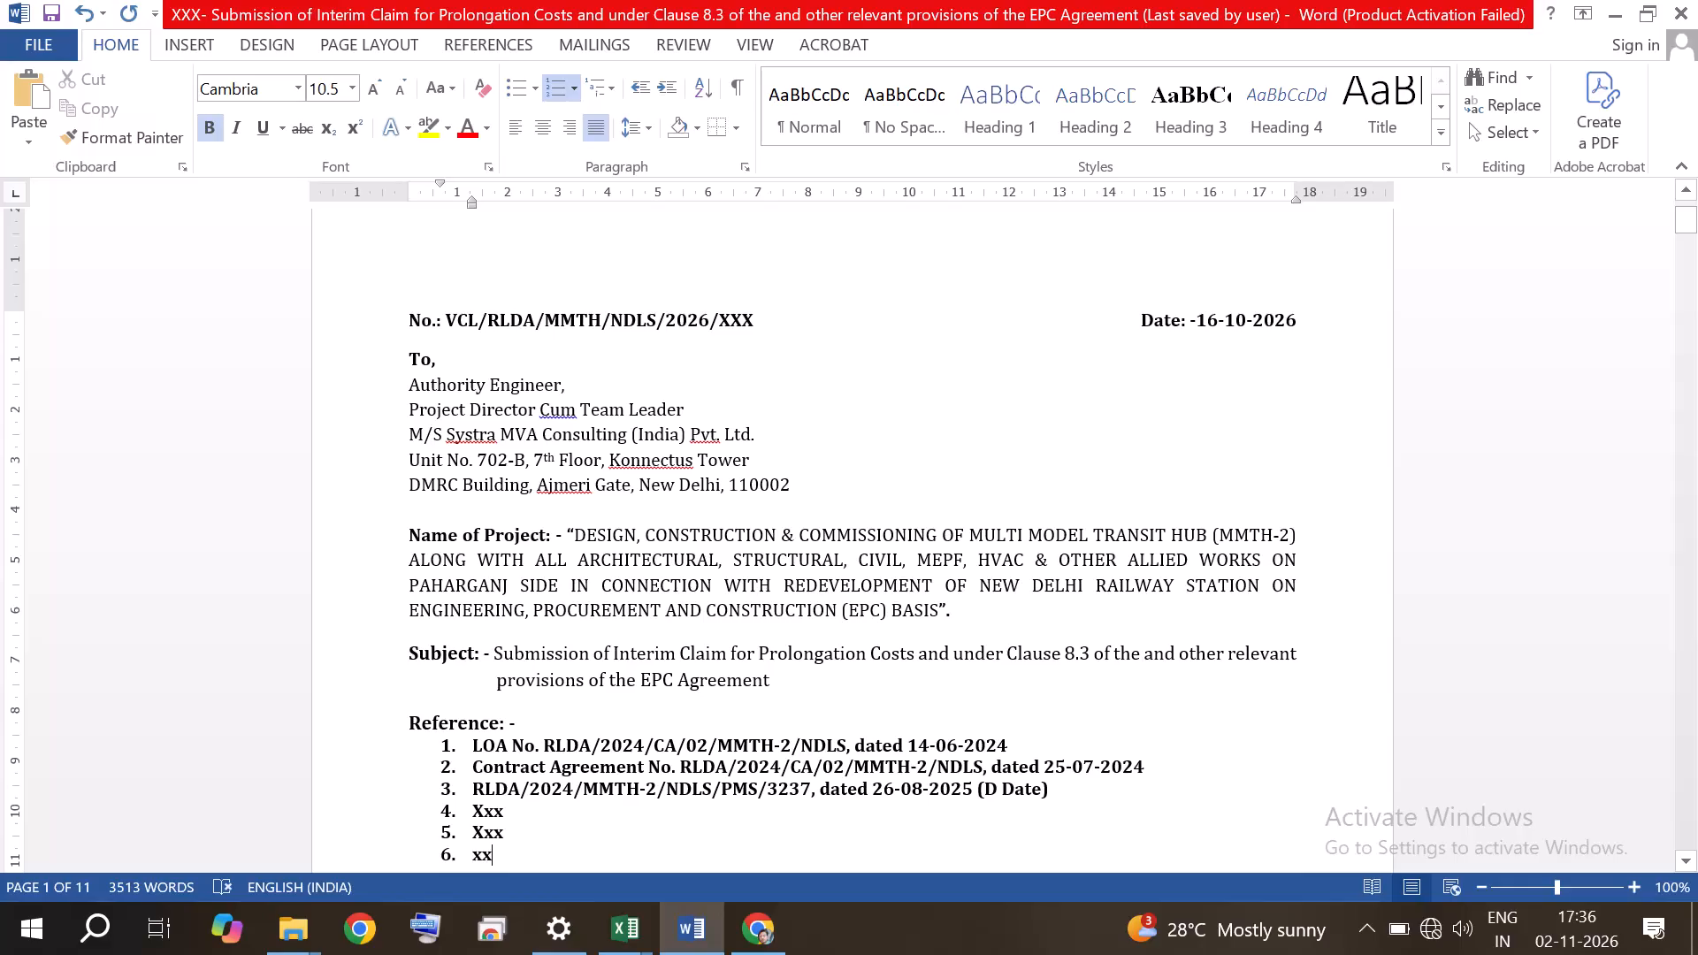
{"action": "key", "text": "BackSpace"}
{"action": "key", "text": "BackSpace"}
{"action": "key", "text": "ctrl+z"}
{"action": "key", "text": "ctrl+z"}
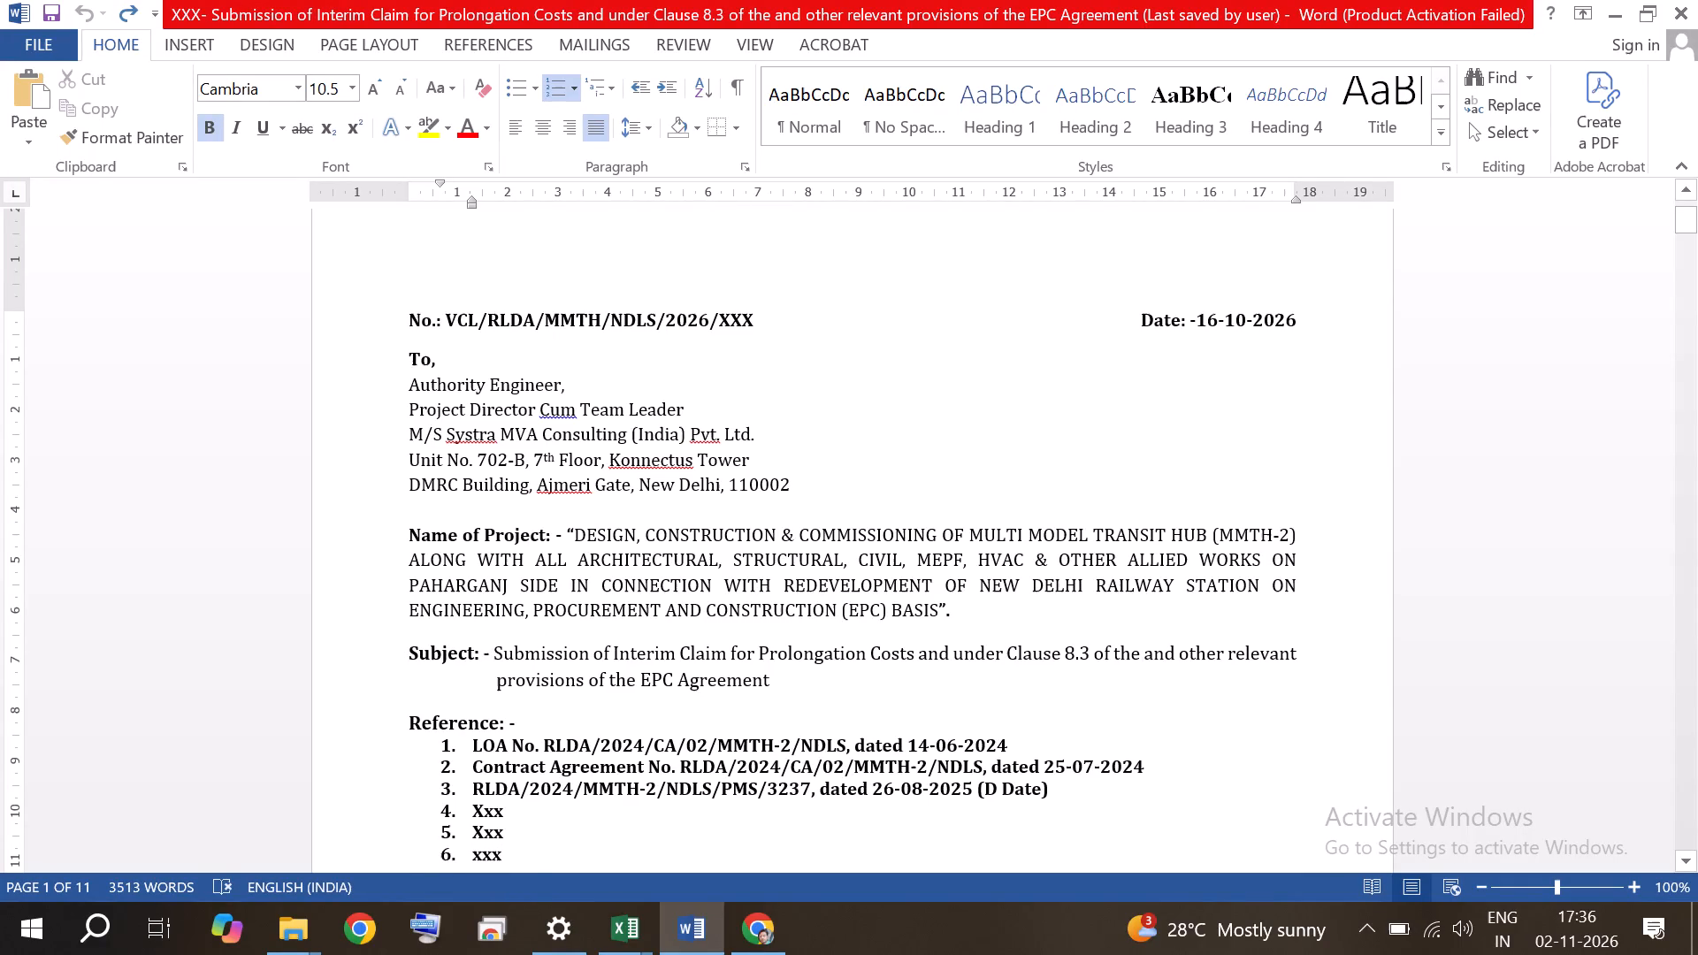
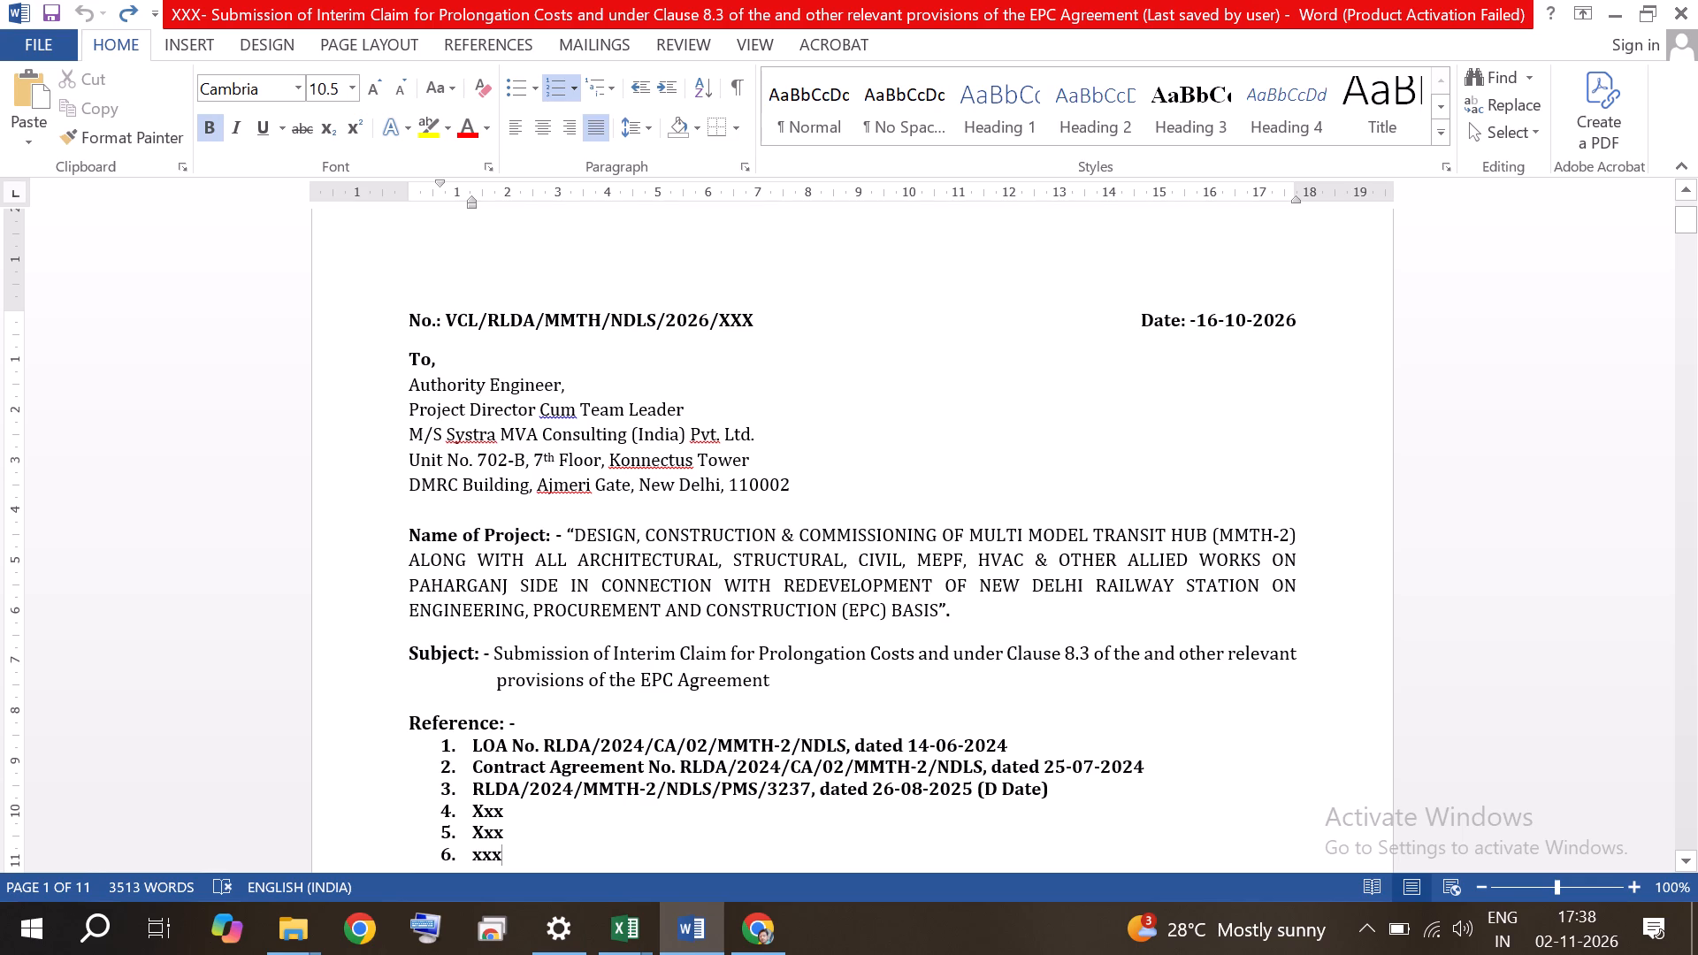
Examine the reference list of the claim letter, checking the dates of the LOA and the D Date letter.
{"action": "scroll", "coordinate": [746, 557], "scroll_direction": "down", "scroll_amount": 2}
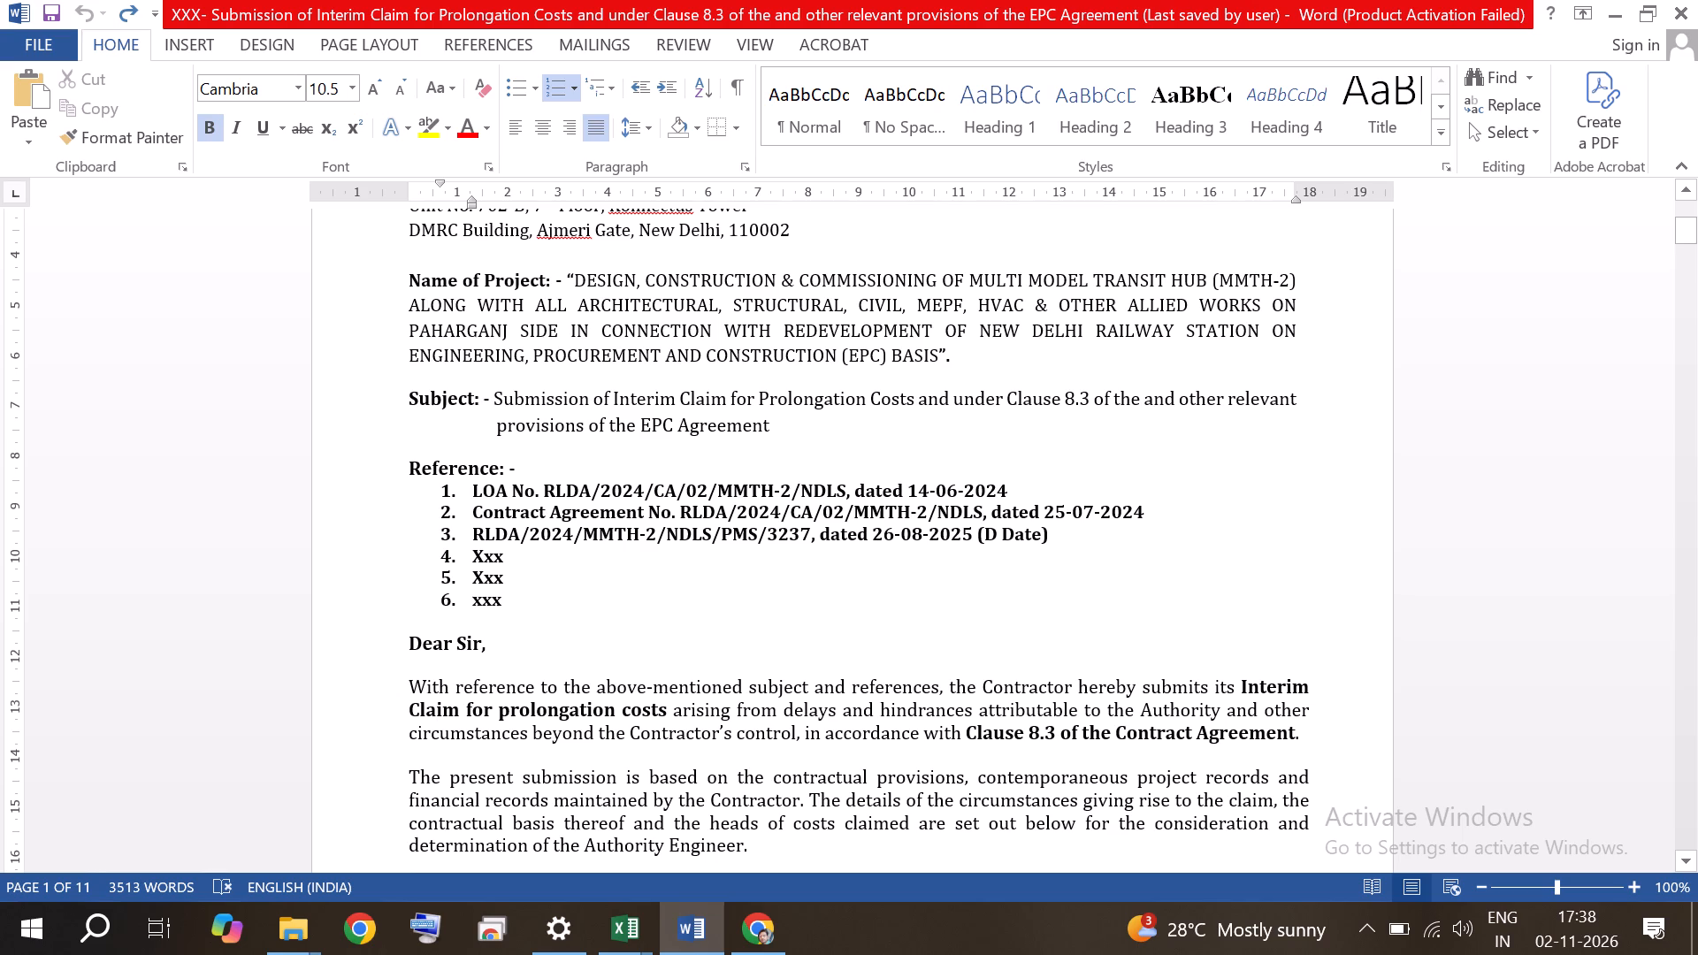
{"action": "left_click_drag", "start_coordinate": [1018, 496], "coordinate": [906, 482]}
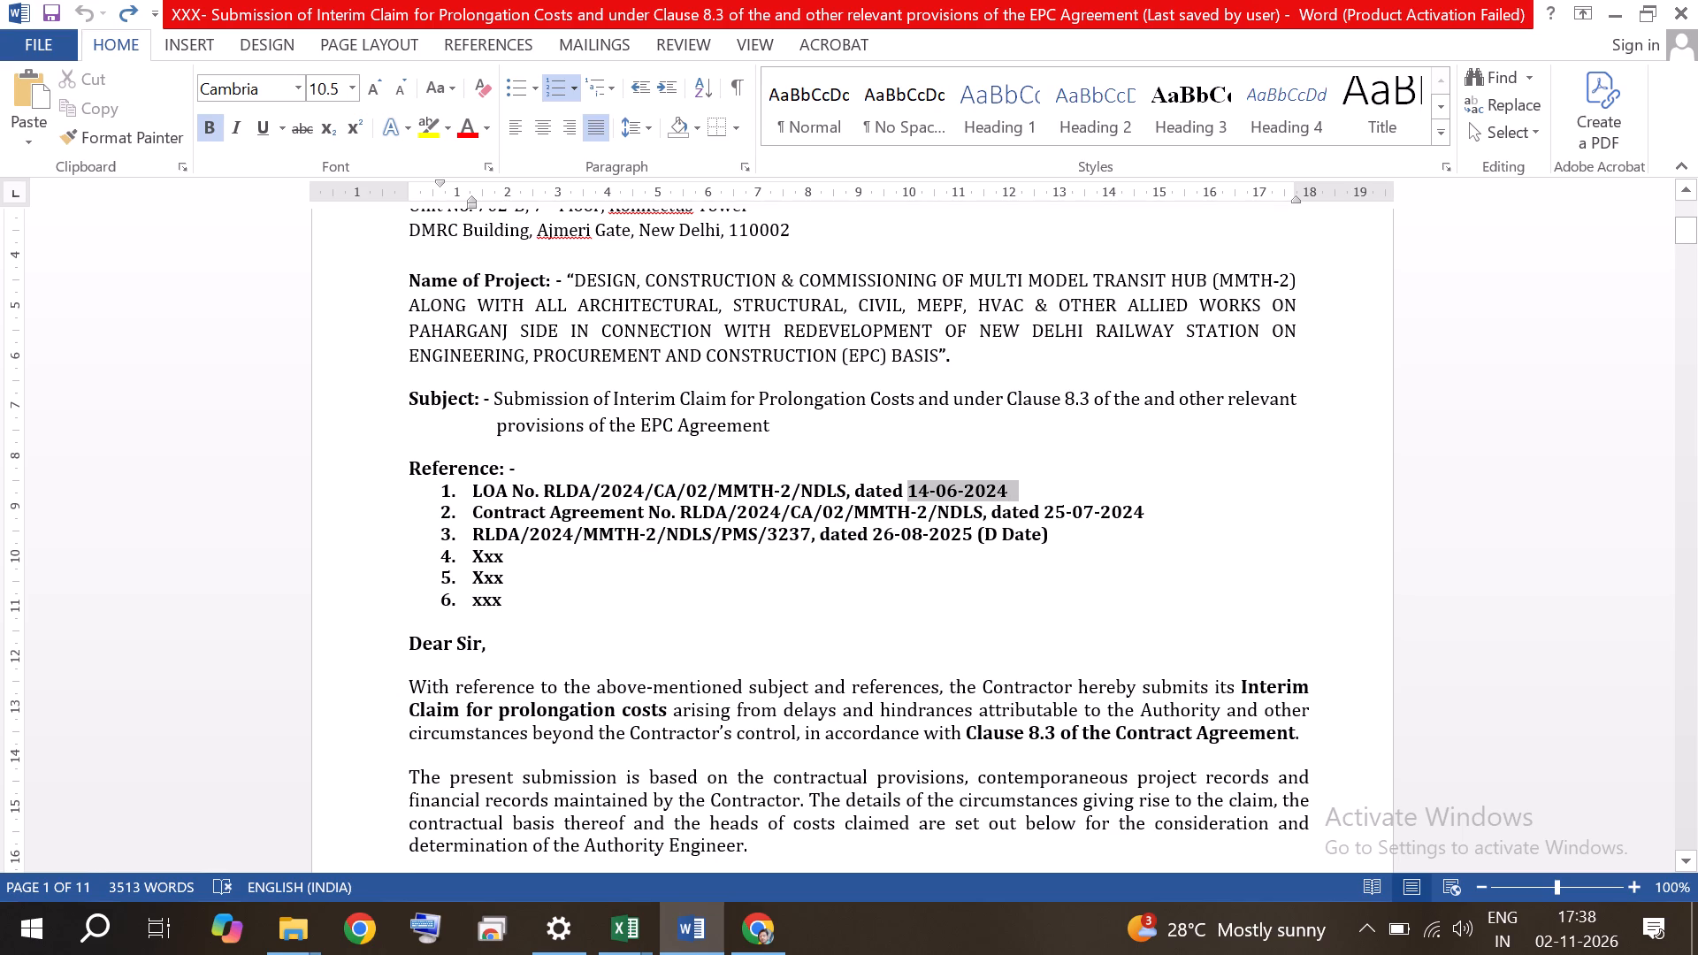
{"action": "left_click_drag", "start_coordinate": [906, 482], "coordinate": [909, 485]}
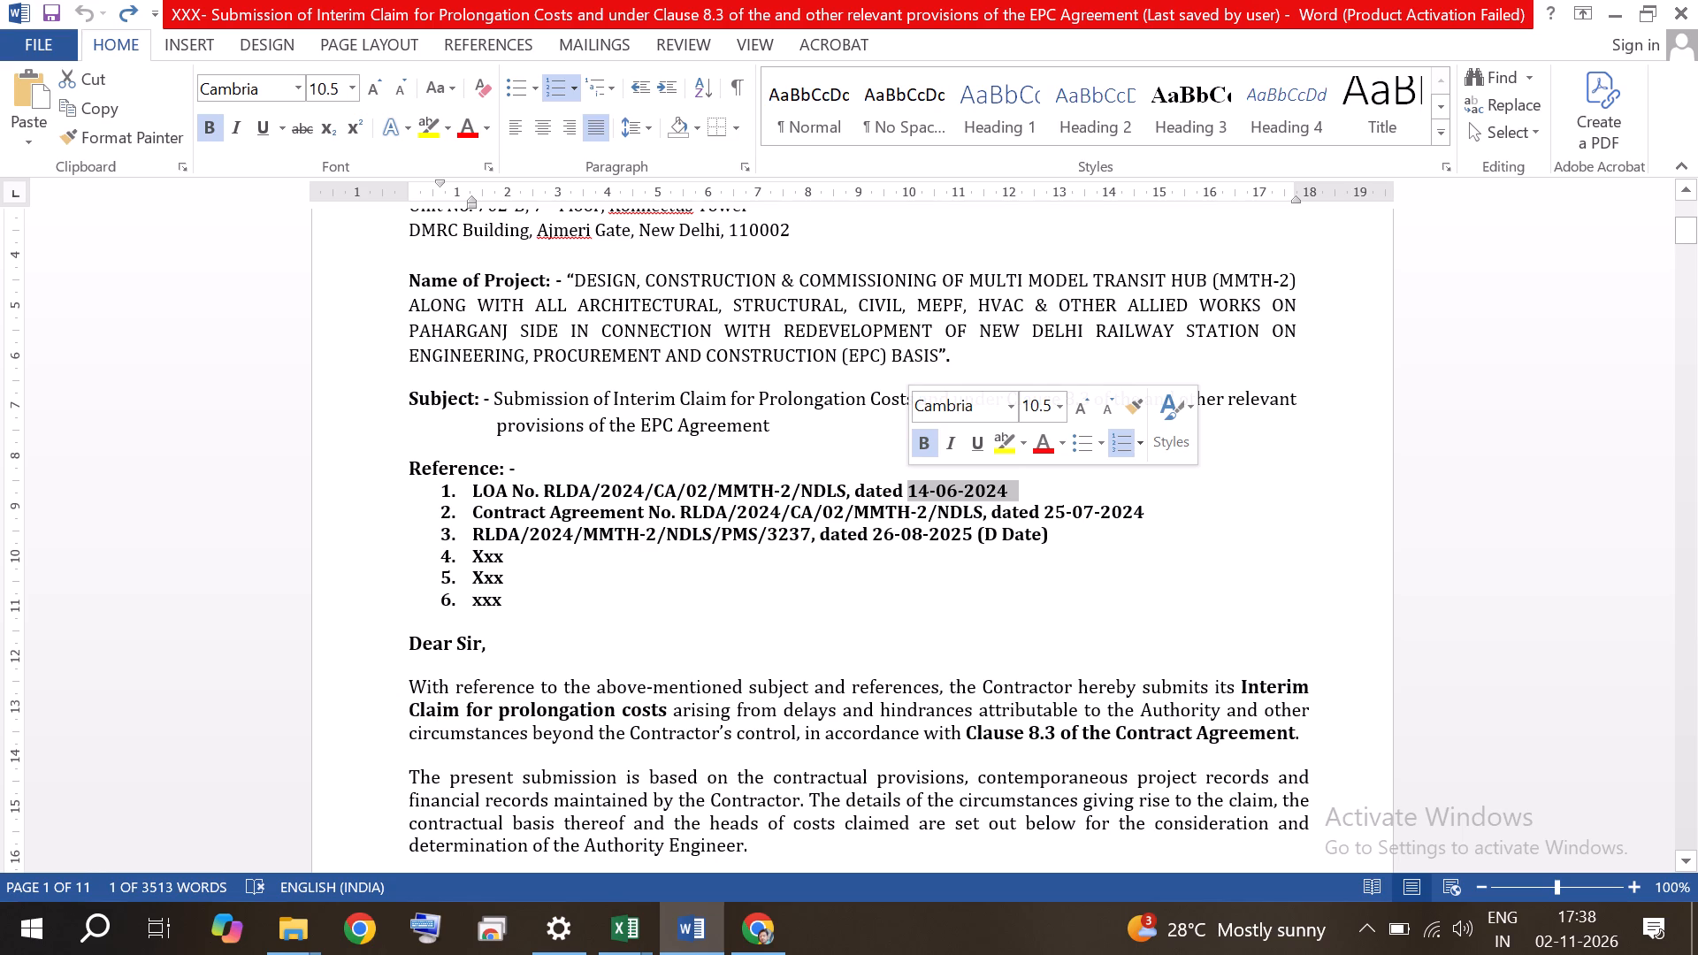
{"action": "left_click_drag", "start_coordinate": [874, 539], "coordinate": [974, 536]}
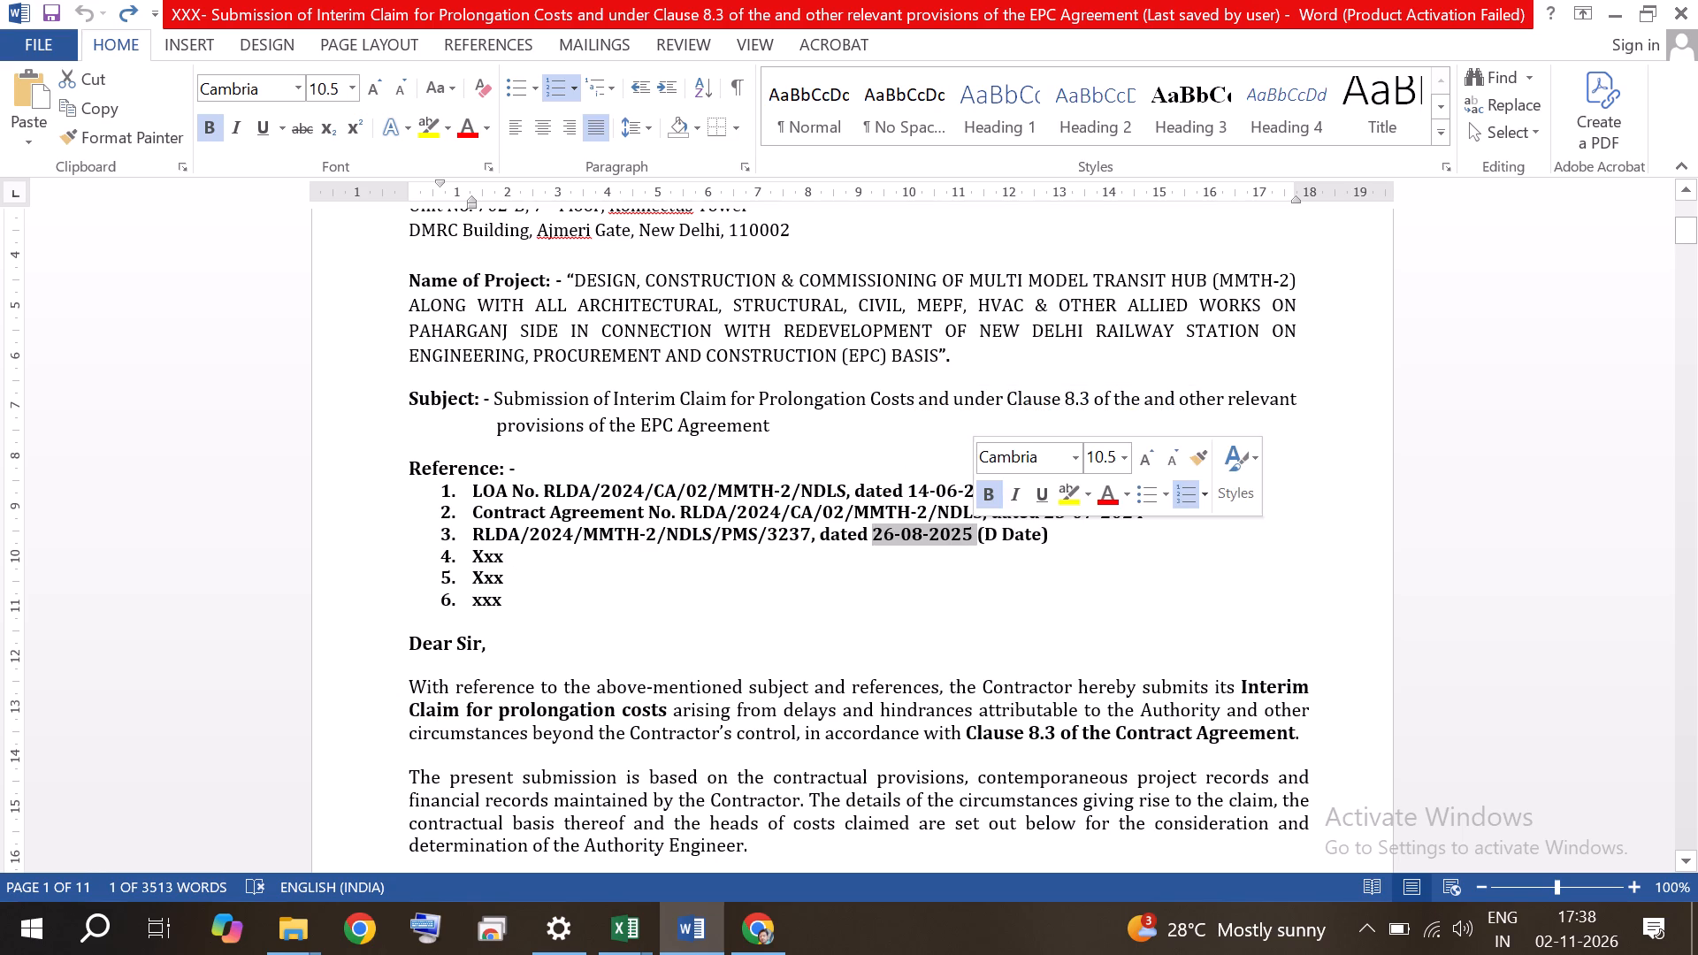
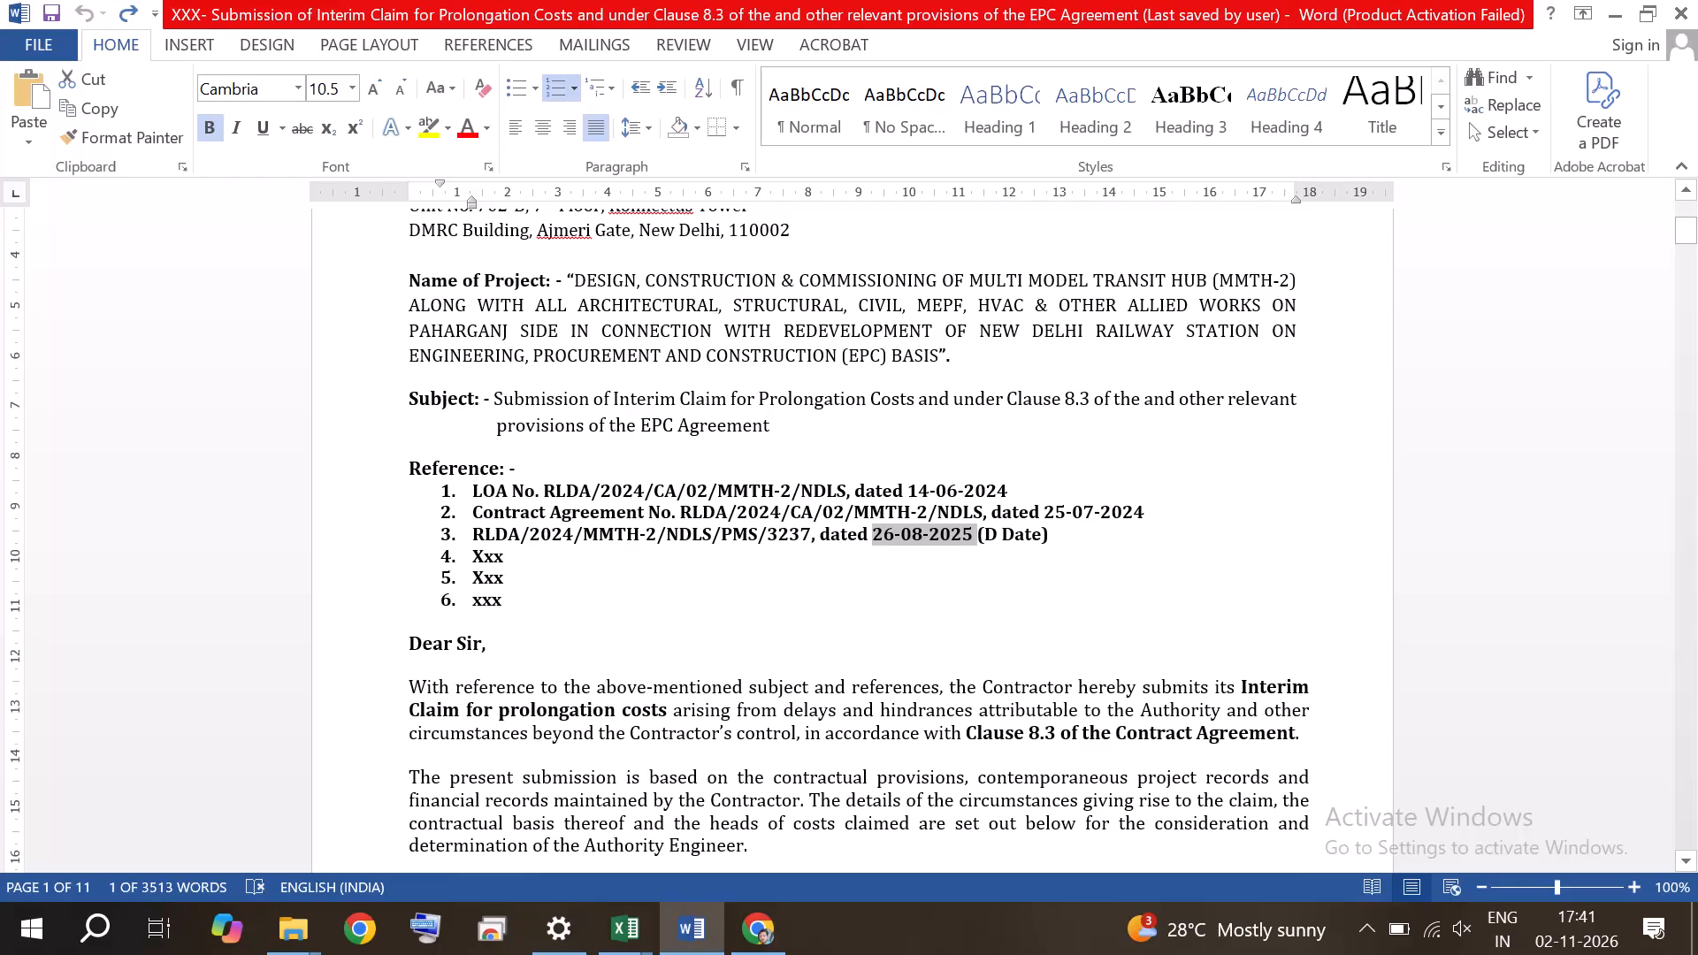
Examine the D Date letter's date in reference 3 alongside the LOA date in the reference list.
{"action": "left_click_drag", "start_coordinate": [983, 527], "coordinate": [986, 528]}
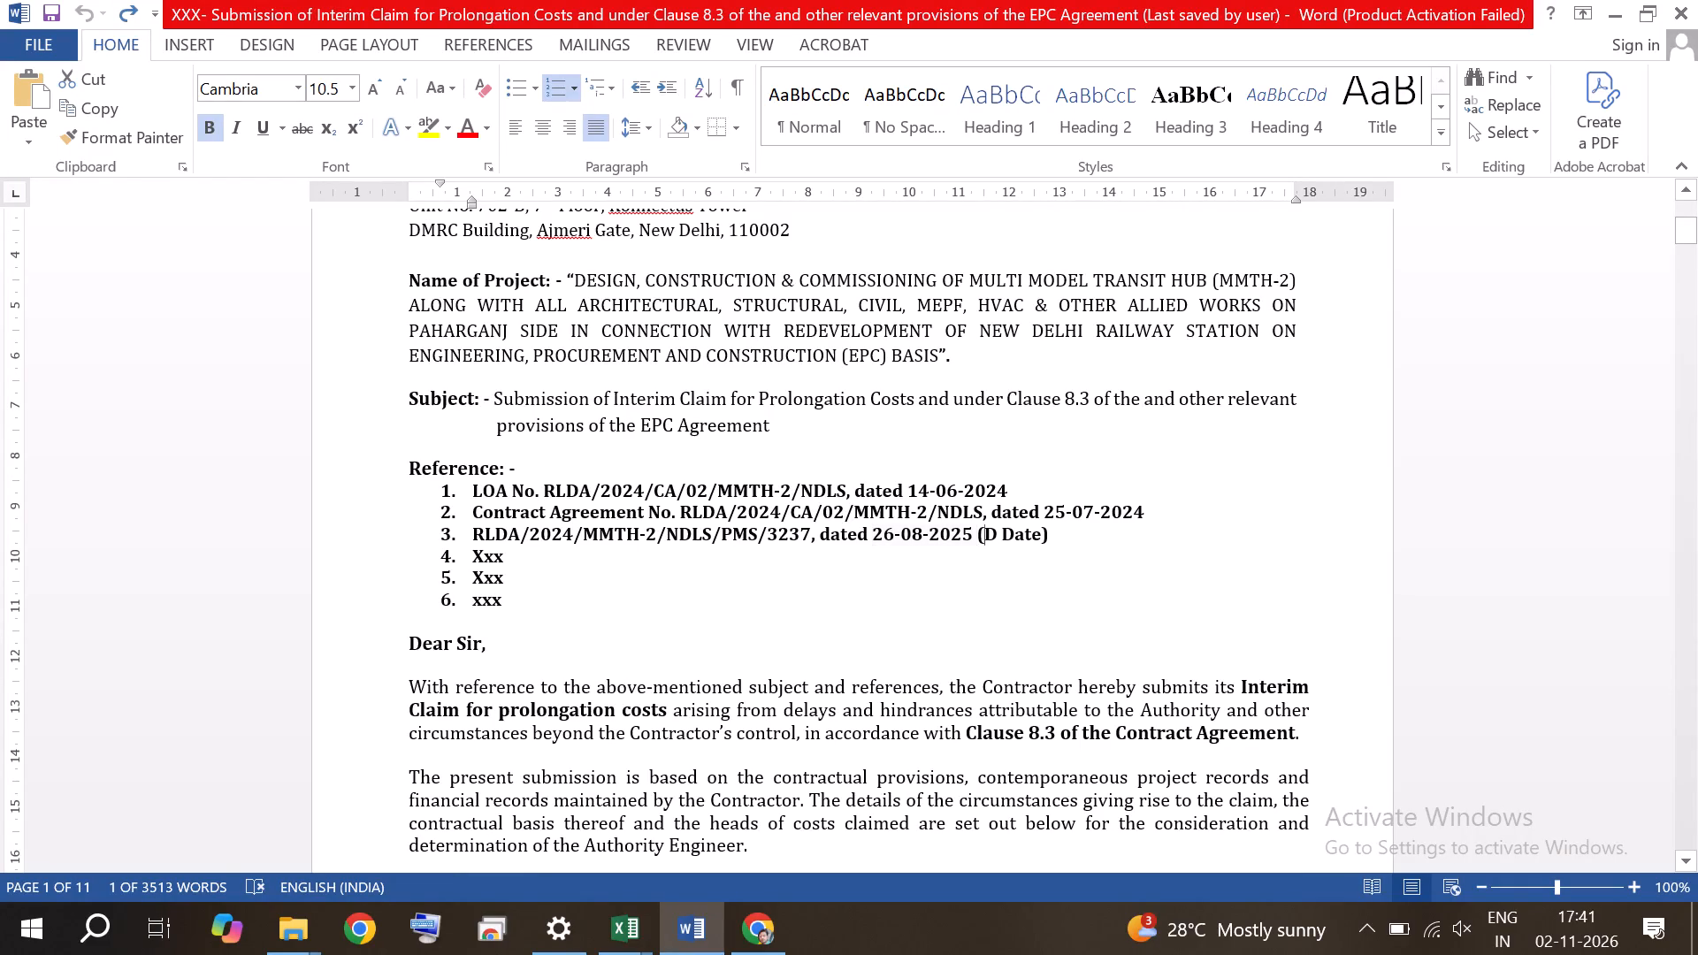
{"action": "left_click_drag", "start_coordinate": [986, 528], "coordinate": [1012, 531]}
{"action": "left_click_drag", "start_coordinate": [875, 536], "coordinate": [952, 538]}
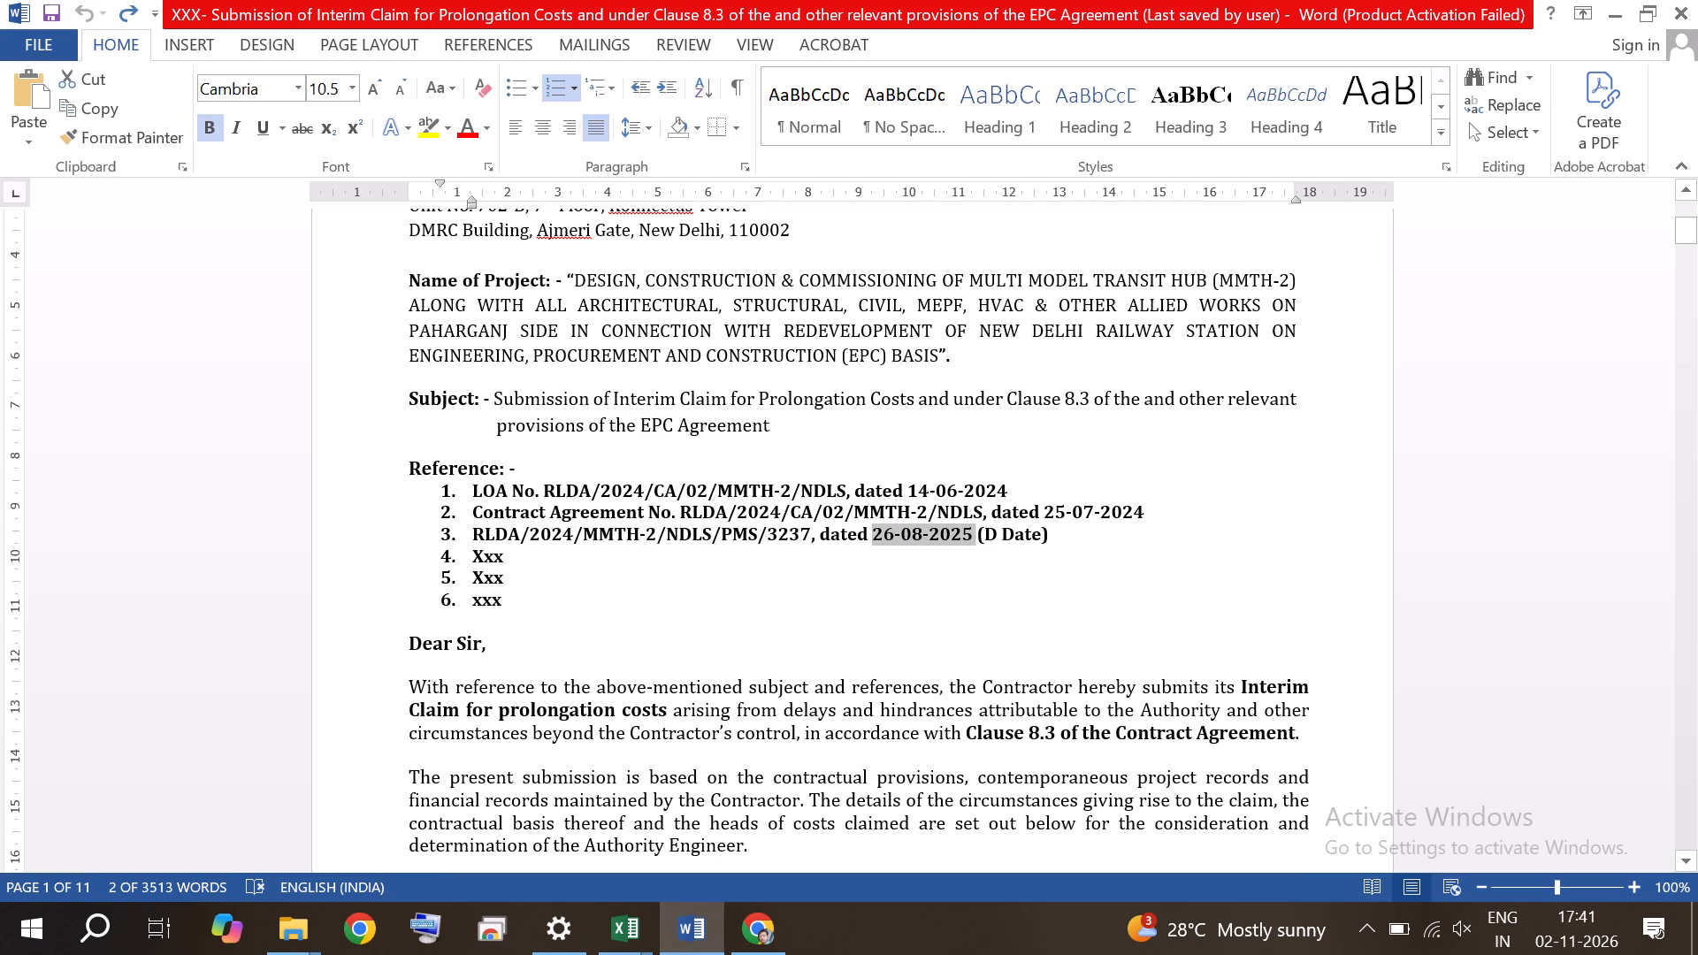
{"action": "left_click_drag", "start_coordinate": [952, 538], "coordinate": [959, 539]}
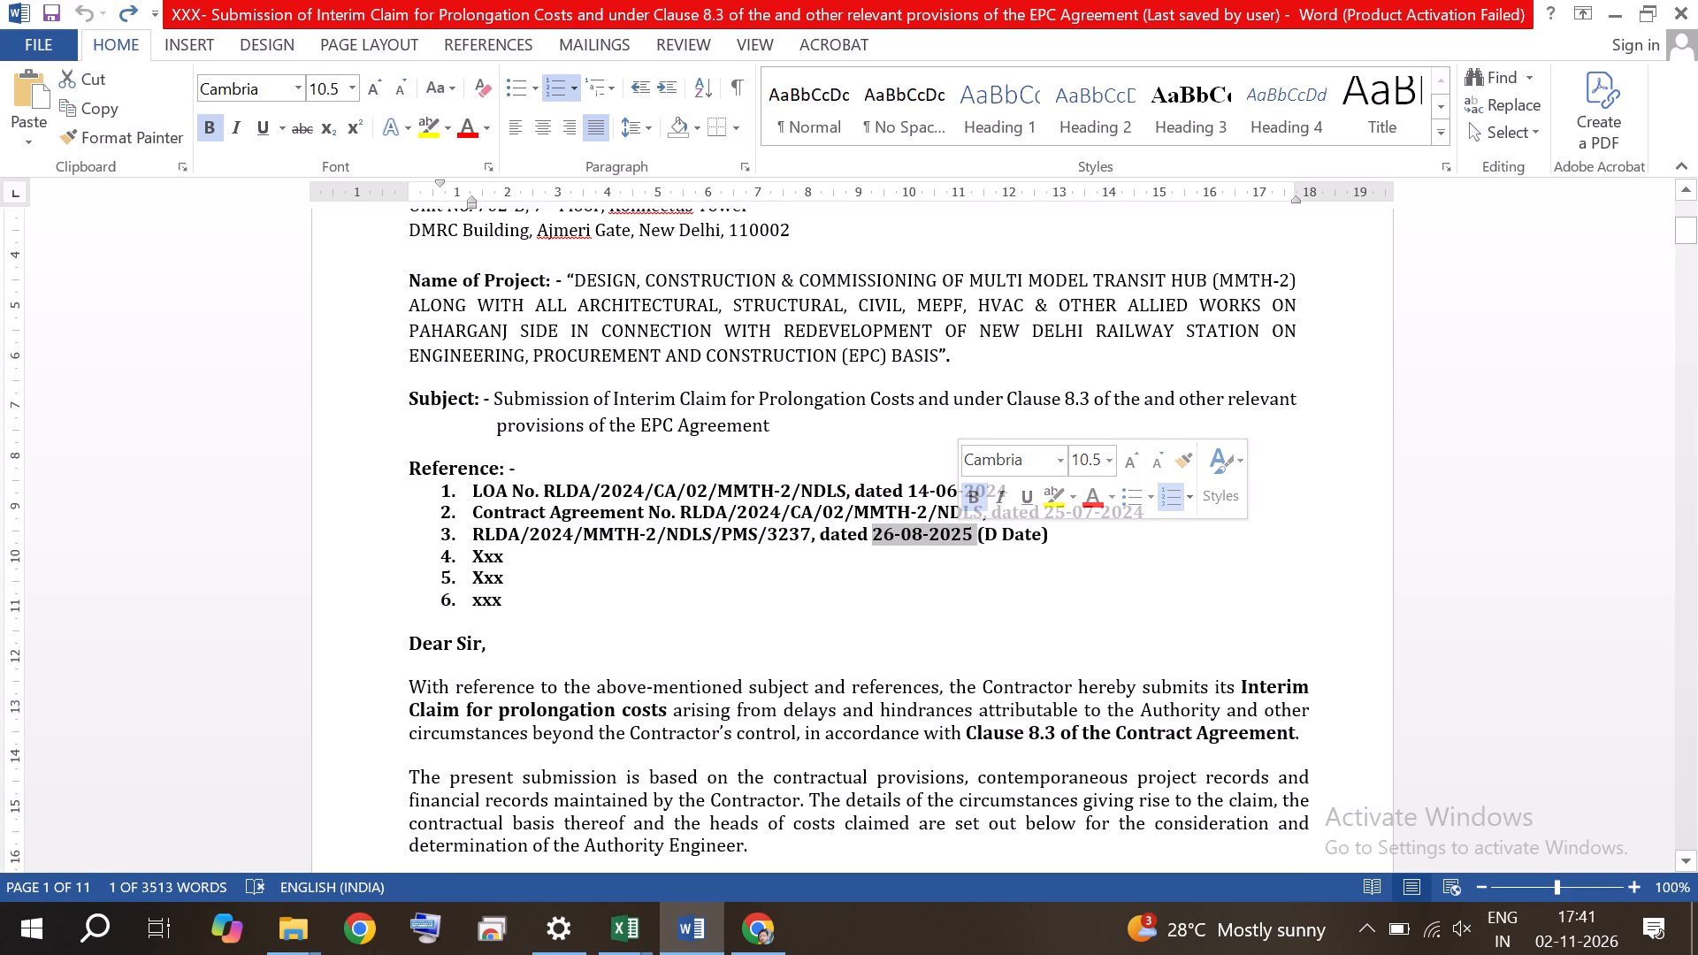
{"action": "left_click_drag", "start_coordinate": [906, 497], "coordinate": [1010, 493]}
{"action": "left_click_drag", "start_coordinate": [876, 539], "coordinate": [881, 540]}
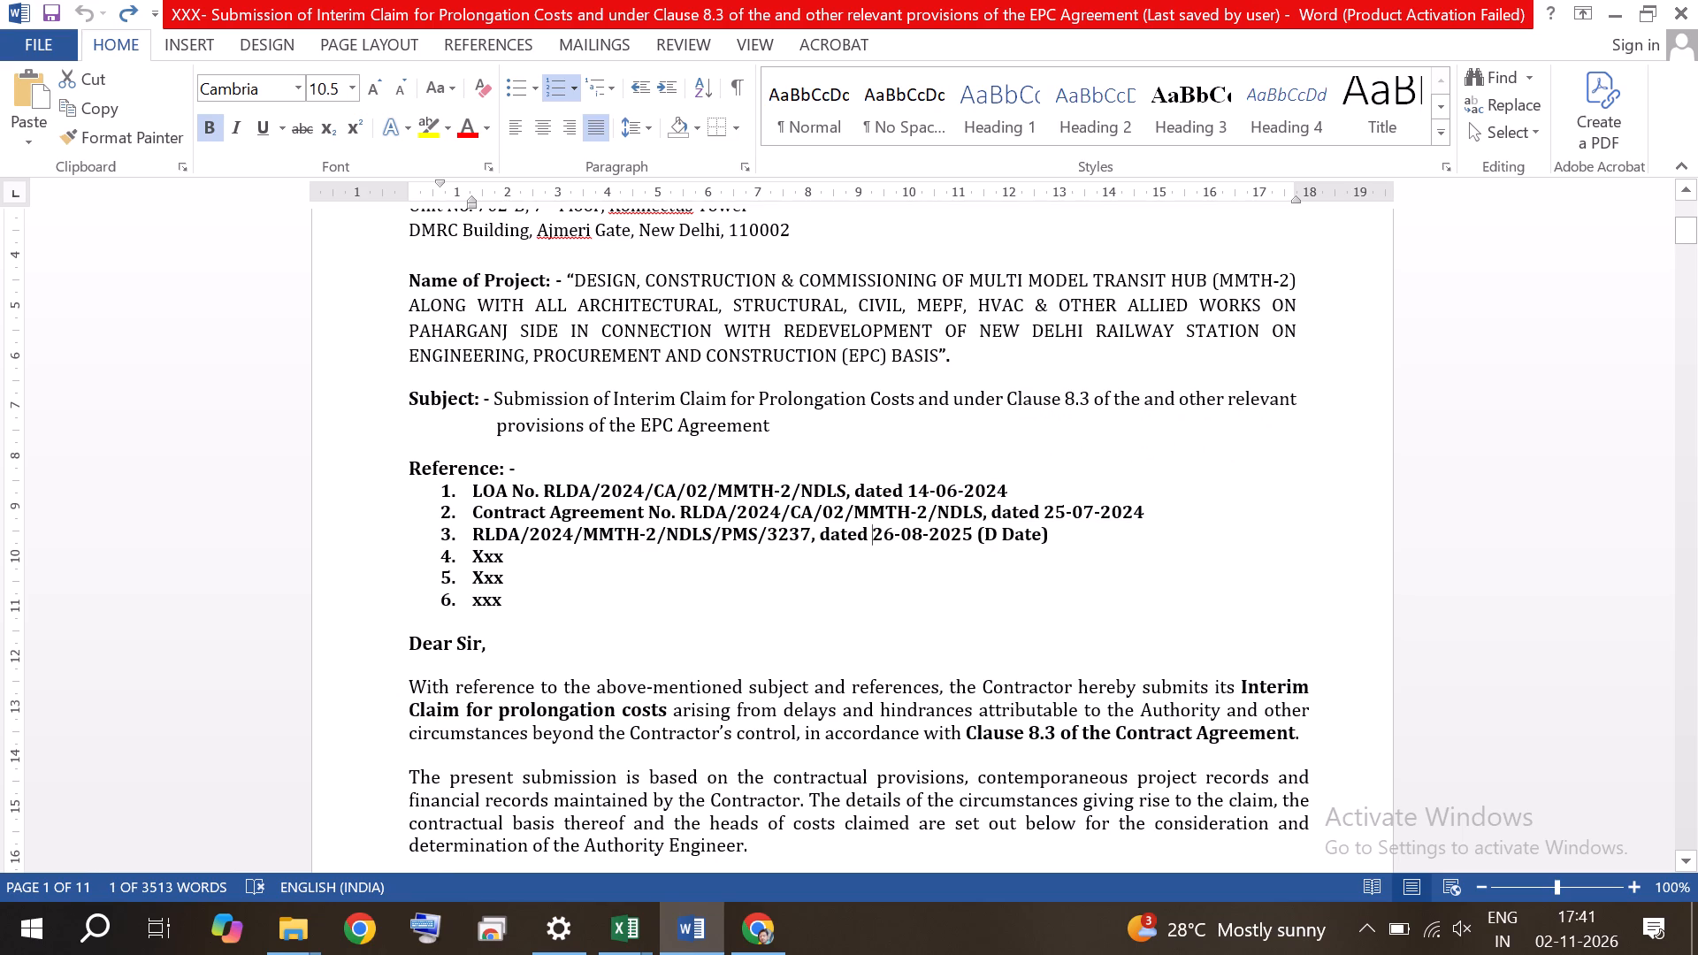
{"action": "left_click_drag", "start_coordinate": [881, 540], "coordinate": [963, 542]}
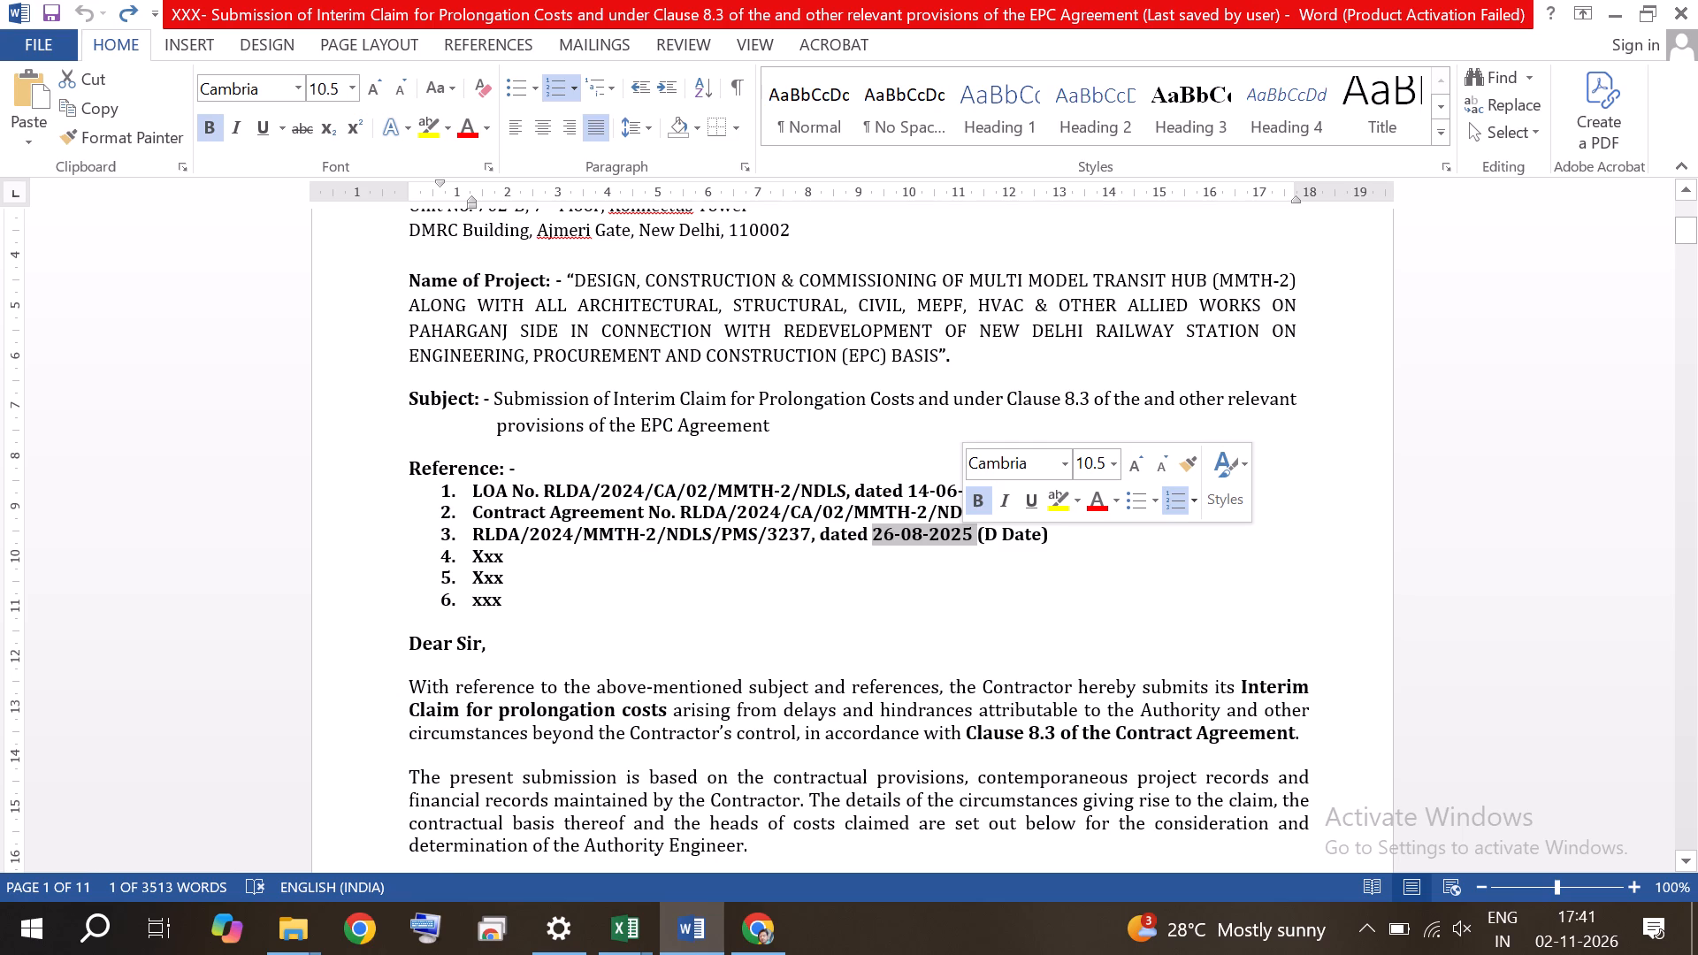
Examine the table of area access requests in the claim letter, including its columns for access date and delay.
{"action": "scroll", "coordinate": [966, 559], "scroll_direction": "down", "scroll_amount": 7}
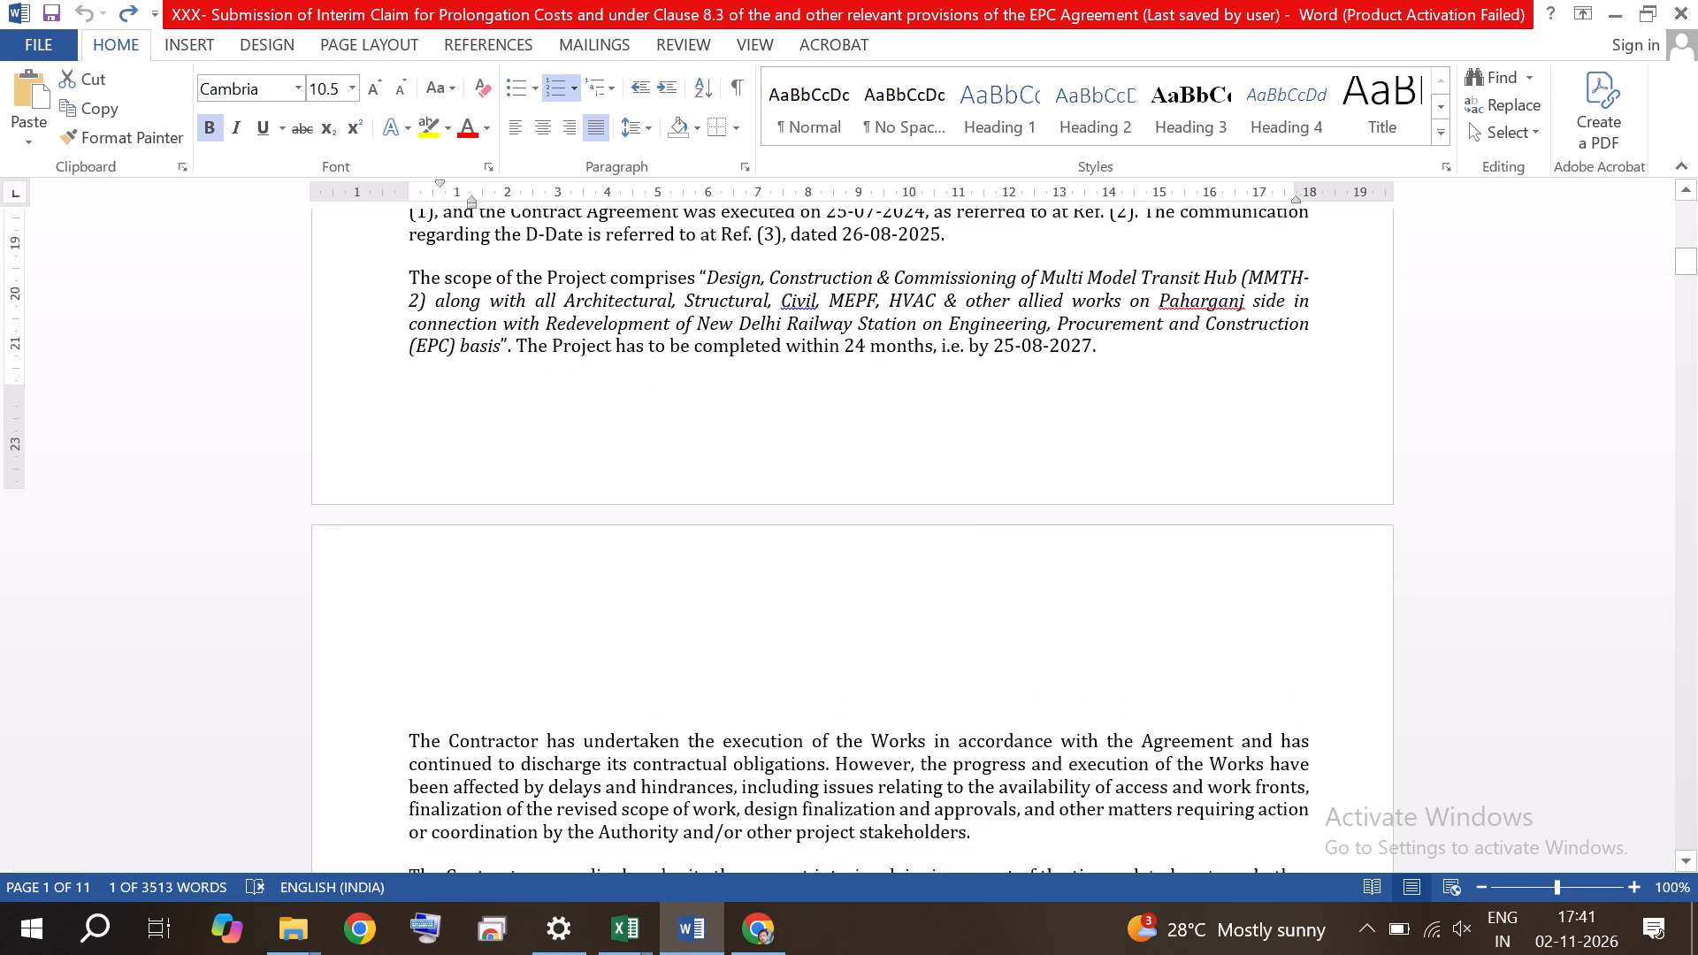
{"action": "scroll", "coordinate": [944, 539], "scroll_direction": "down", "scroll_amount": 19}
{"action": "scroll", "coordinate": [940, 537], "scroll_direction": "up", "scroll_amount": 2}
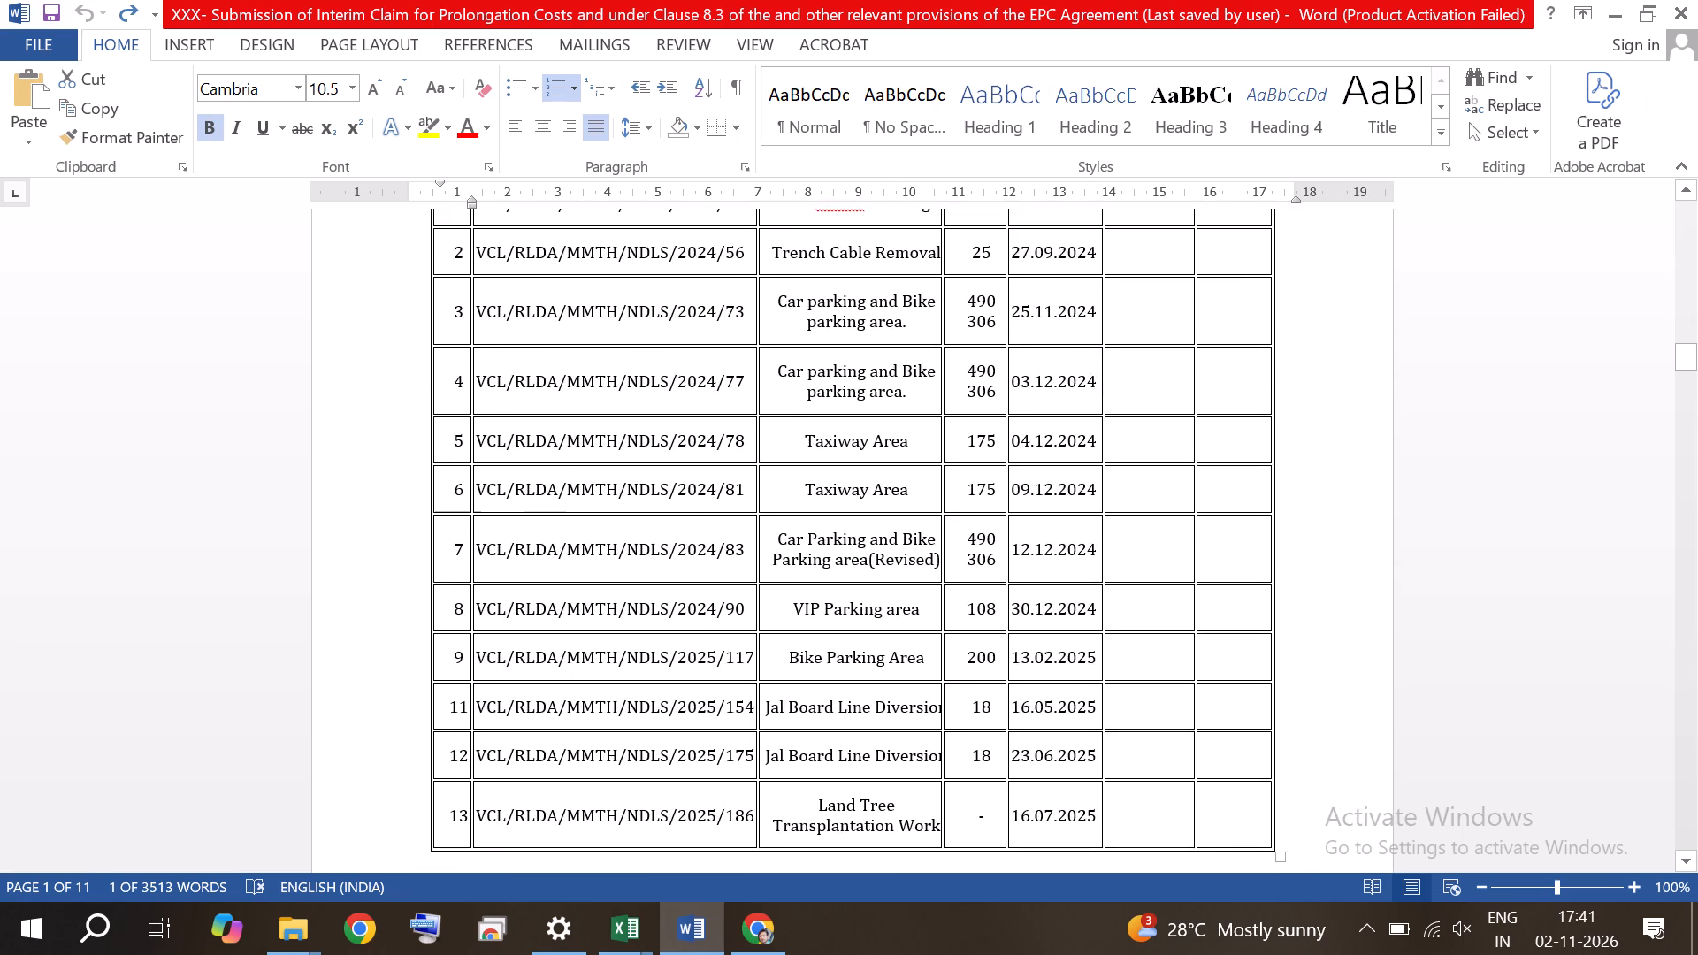
{"action": "scroll", "coordinate": [880, 553], "scroll_direction": "up", "scroll_amount": 1}
{"action": "scroll", "coordinate": [681, 403], "scroll_direction": "up", "scroll_amount": 1}
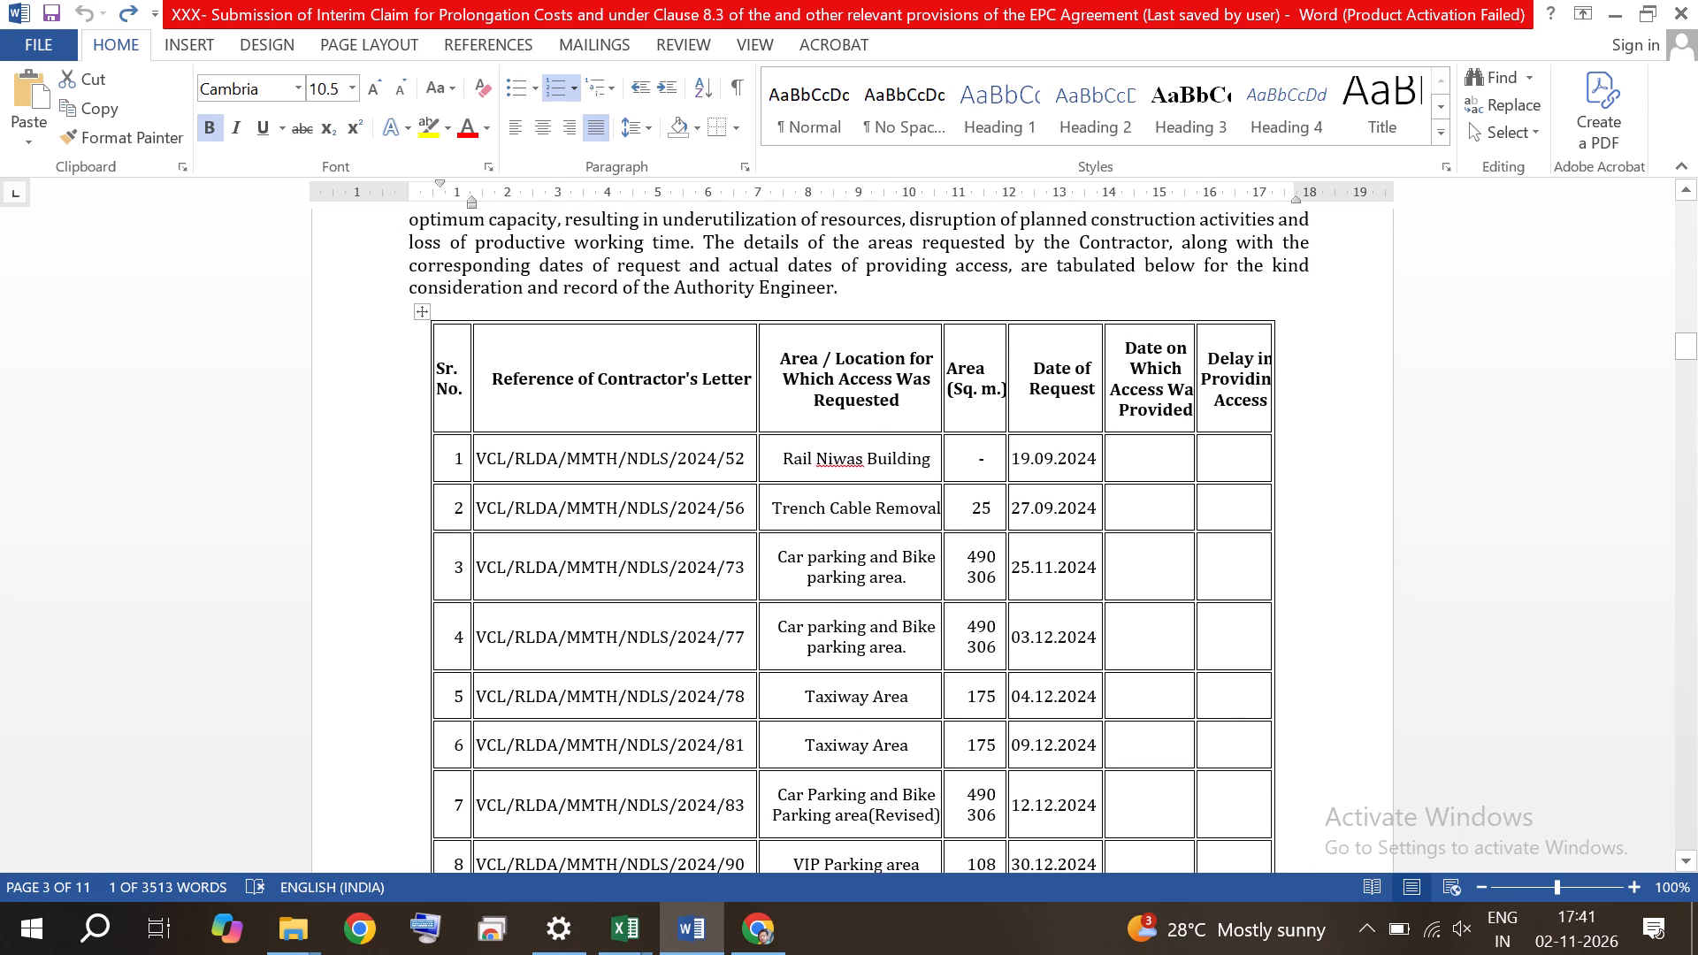
{"action": "scroll", "coordinate": [673, 465], "scroll_direction": "down", "scroll_amount": 1}
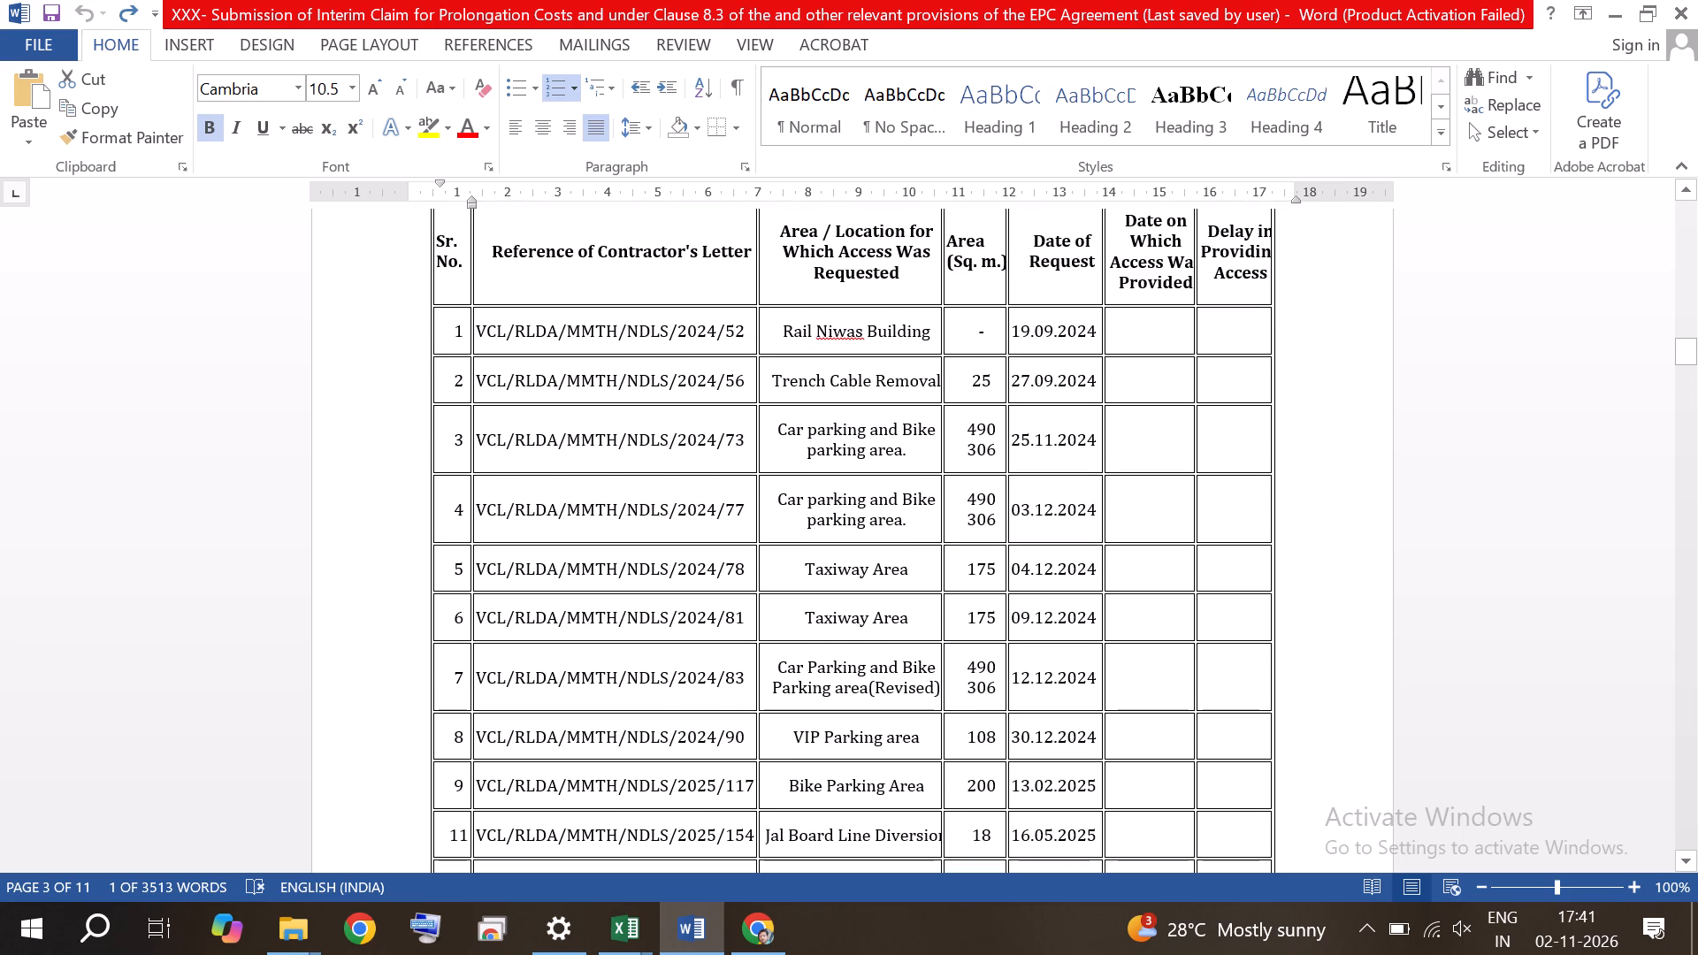
{"action": "left_click_drag", "start_coordinate": [785, 421], "coordinate": [914, 444]}
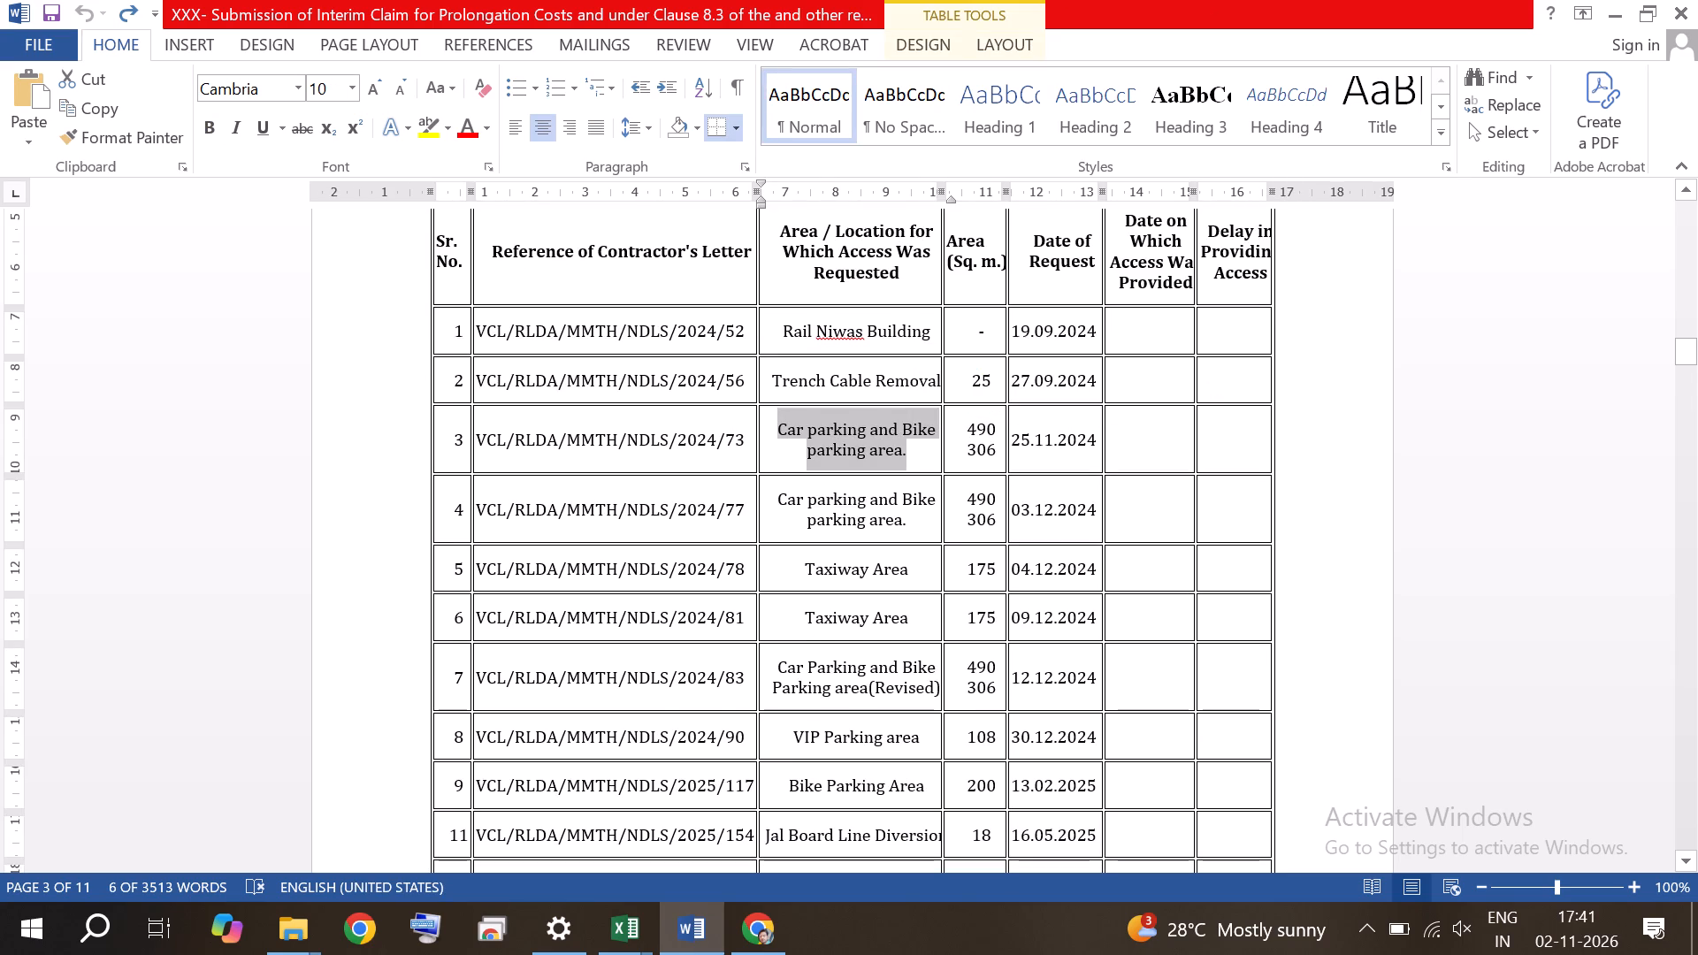
{"action": "scroll", "coordinate": [857, 687], "scroll_direction": "down", "scroll_amount": 1}
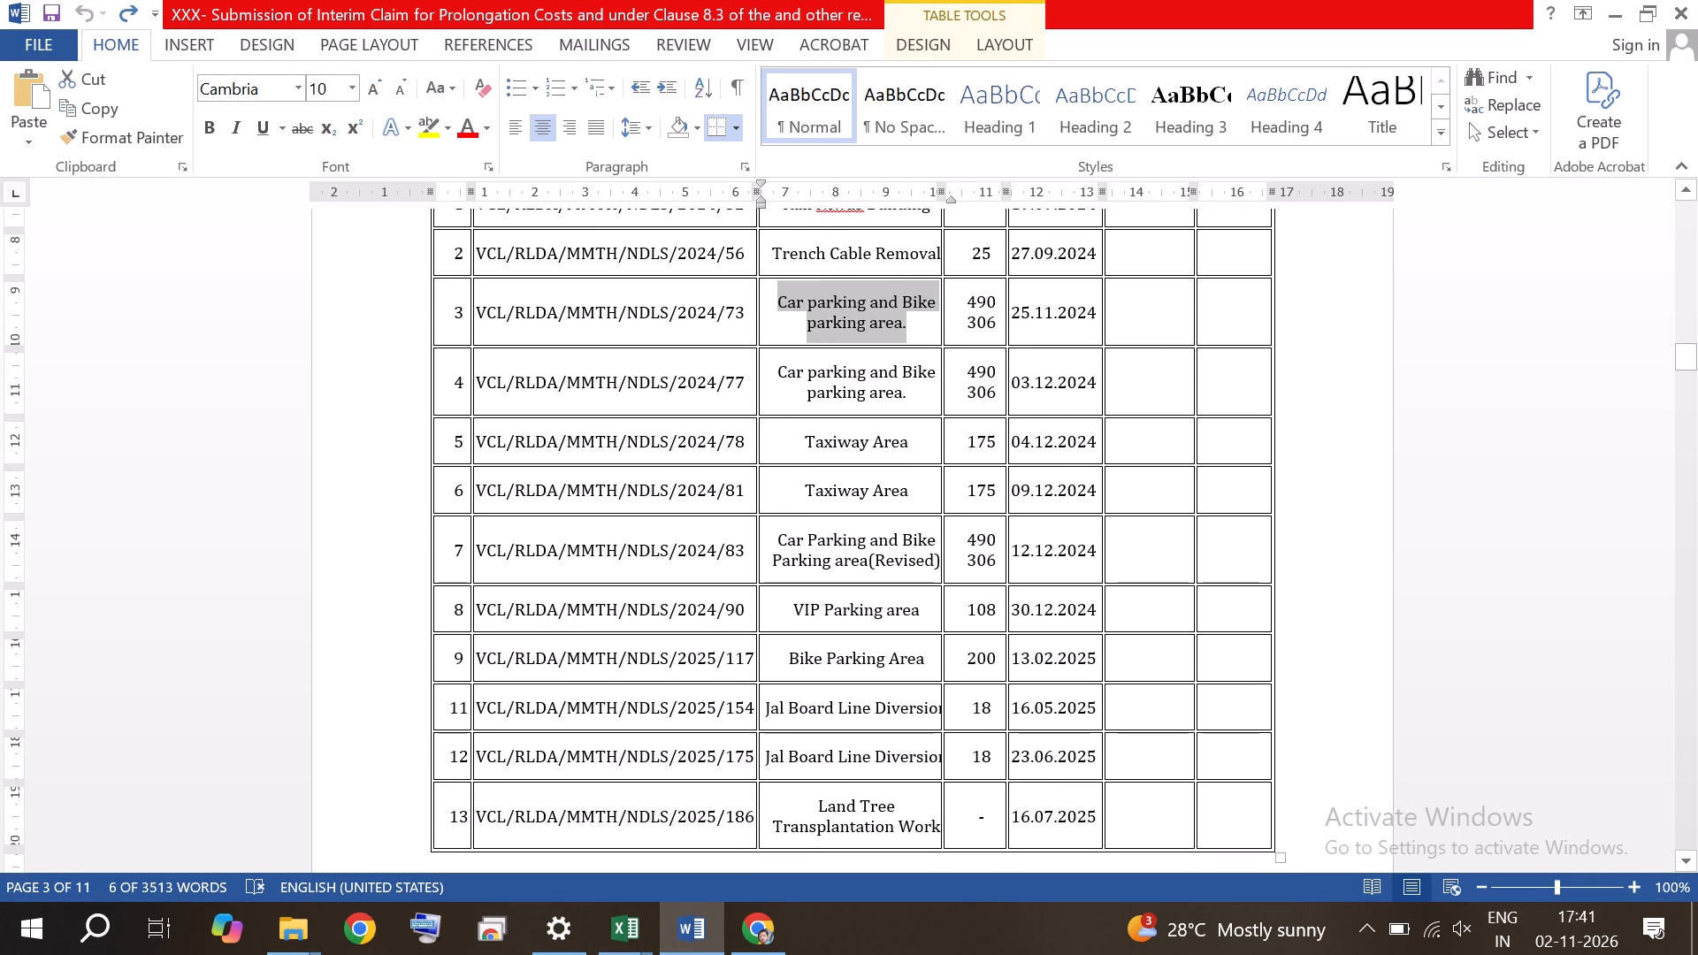
{"action": "scroll", "coordinate": [960, 638], "scroll_direction": "down", "scroll_amount": 2}
{"action": "scroll", "coordinate": [922, 618], "scroll_direction": "up", "scroll_amount": 3}
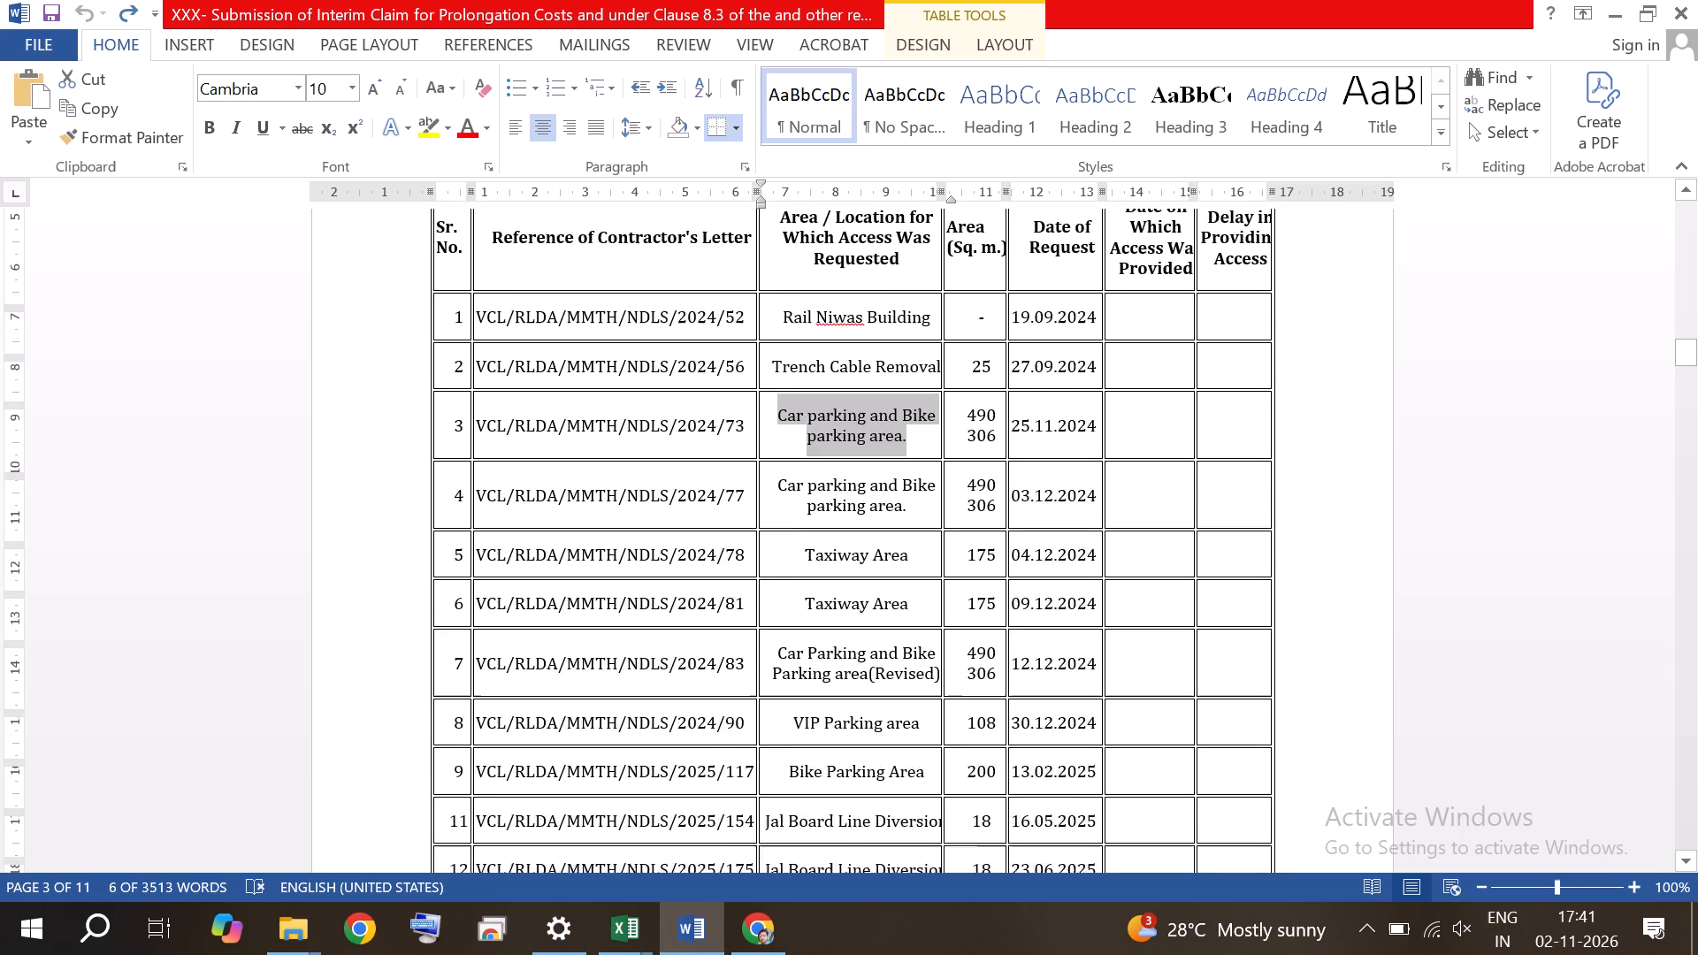
{"action": "scroll", "coordinate": [922, 618], "scroll_direction": "up", "scroll_amount": 1}
{"action": "scroll", "coordinate": [1029, 584], "scroll_direction": "down", "scroll_amount": 2}
{"action": "scroll", "coordinate": [1121, 768], "scroll_direction": "down", "scroll_amount": 1}
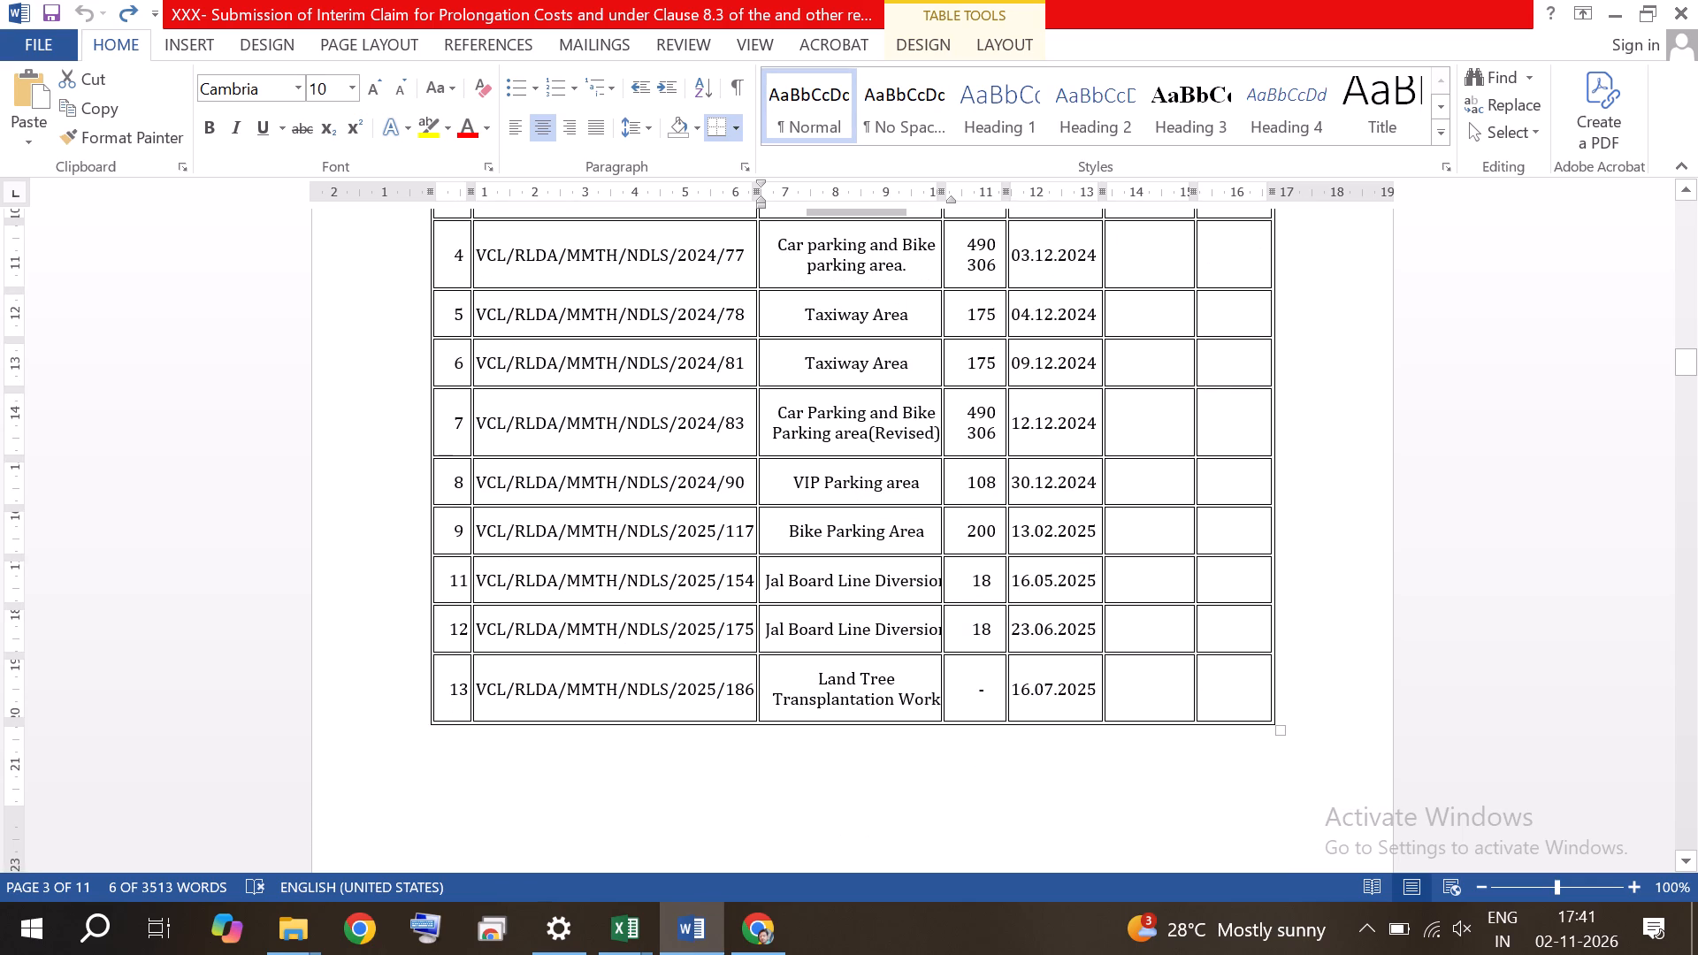
{"action": "left_click", "coordinate": [1241, 679]}
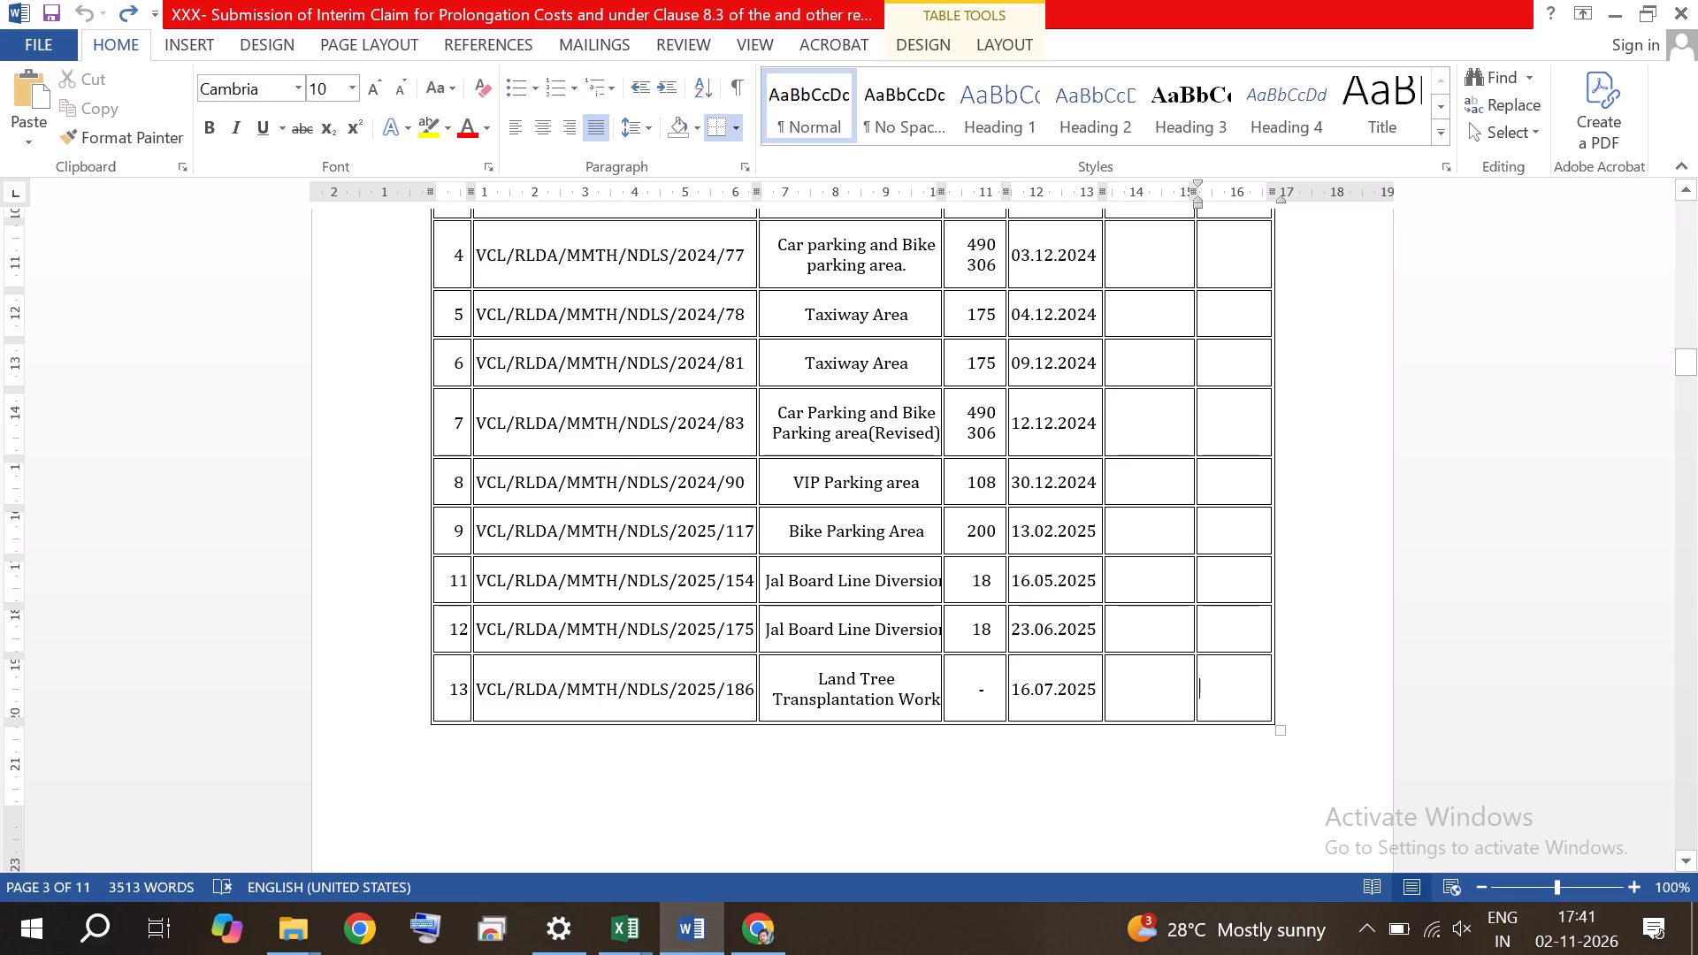
Read the claim letter's opening paragraphs and section 1 on background and contractual particulars.
{"action": "scroll", "coordinate": [1044, 532], "scroll_direction": "up", "scroll_amount": 13}
{"action": "scroll", "coordinate": [1373, 539], "scroll_direction": "up", "scroll_amount": 3}
{"action": "scroll", "coordinate": [1508, 455], "scroll_direction": "up", "scroll_amount": 2}
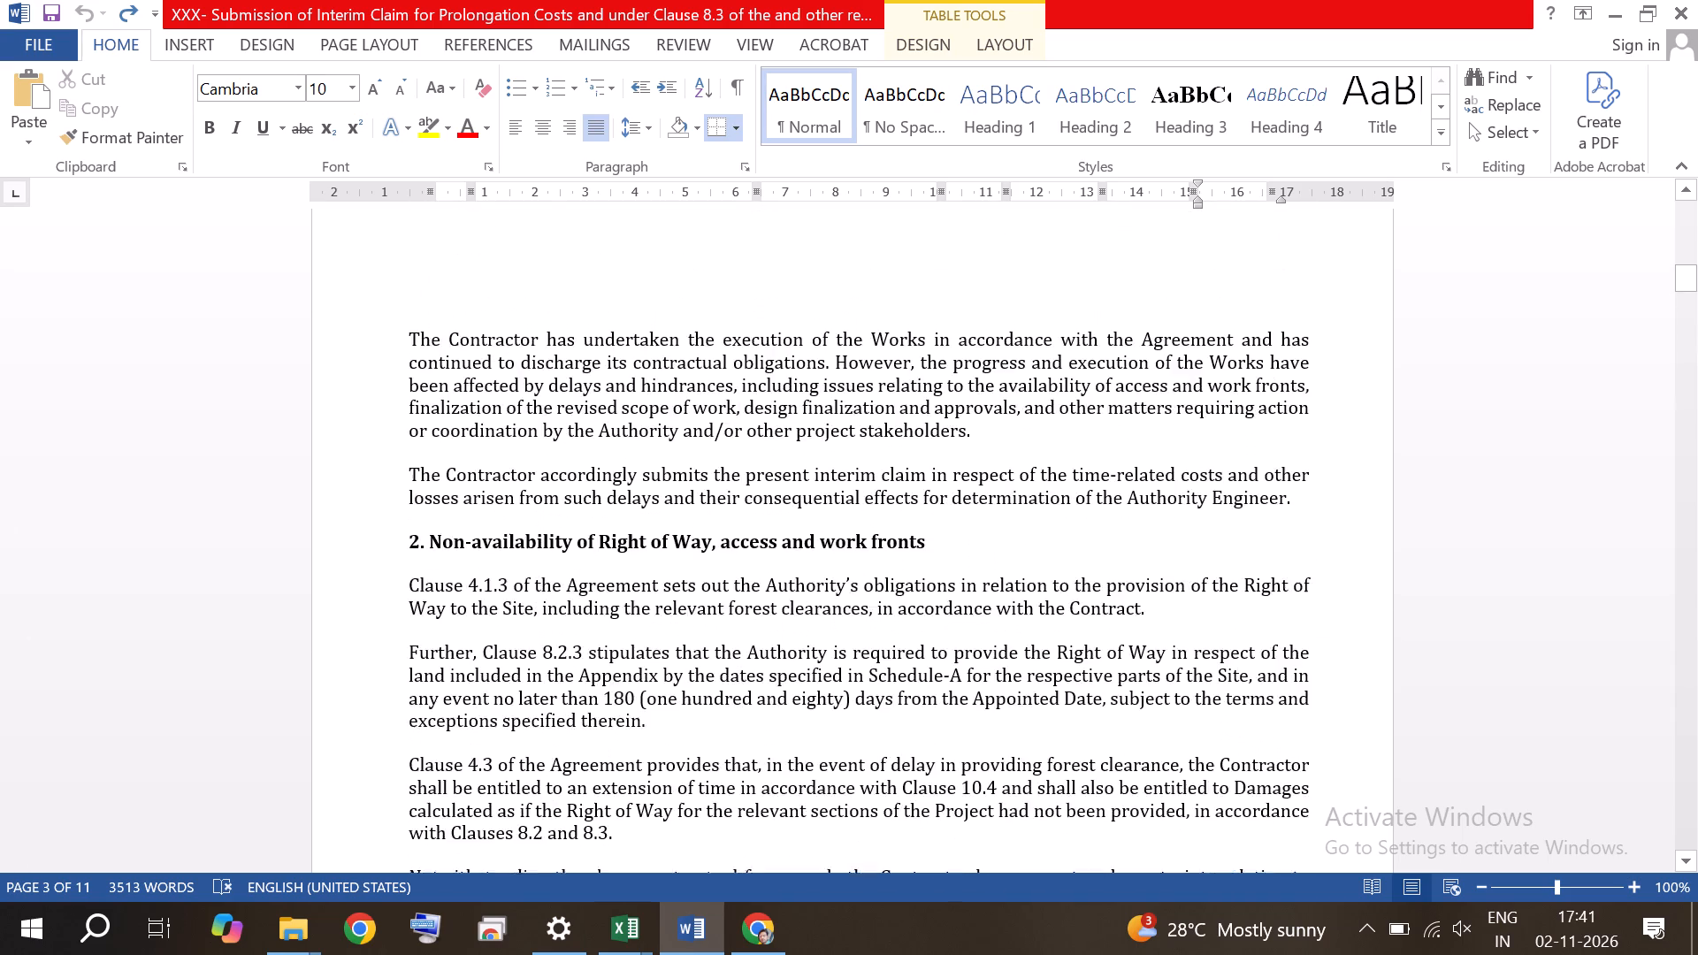
{"action": "scroll", "coordinate": [1508, 455], "scroll_direction": "up", "scroll_amount": 9}
{"action": "scroll", "coordinate": [1191, 522], "scroll_direction": "down", "scroll_amount": 4}
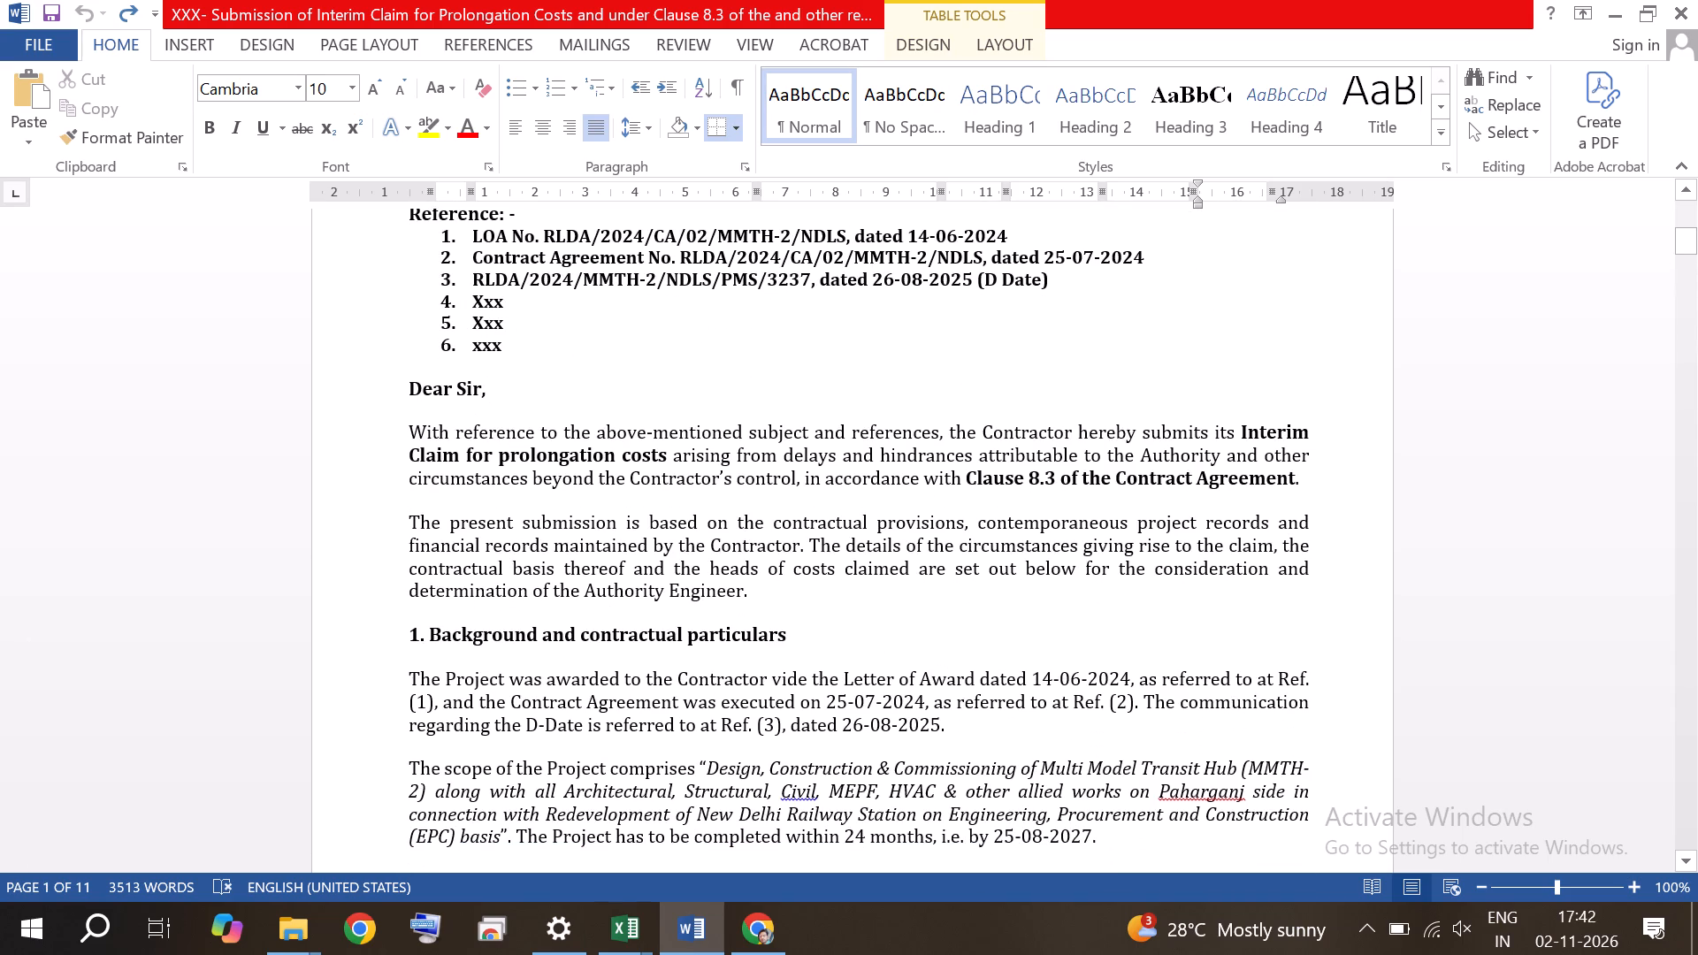
{"action": "scroll", "coordinate": [536, 396], "scroll_direction": "down", "scroll_amount": 1}
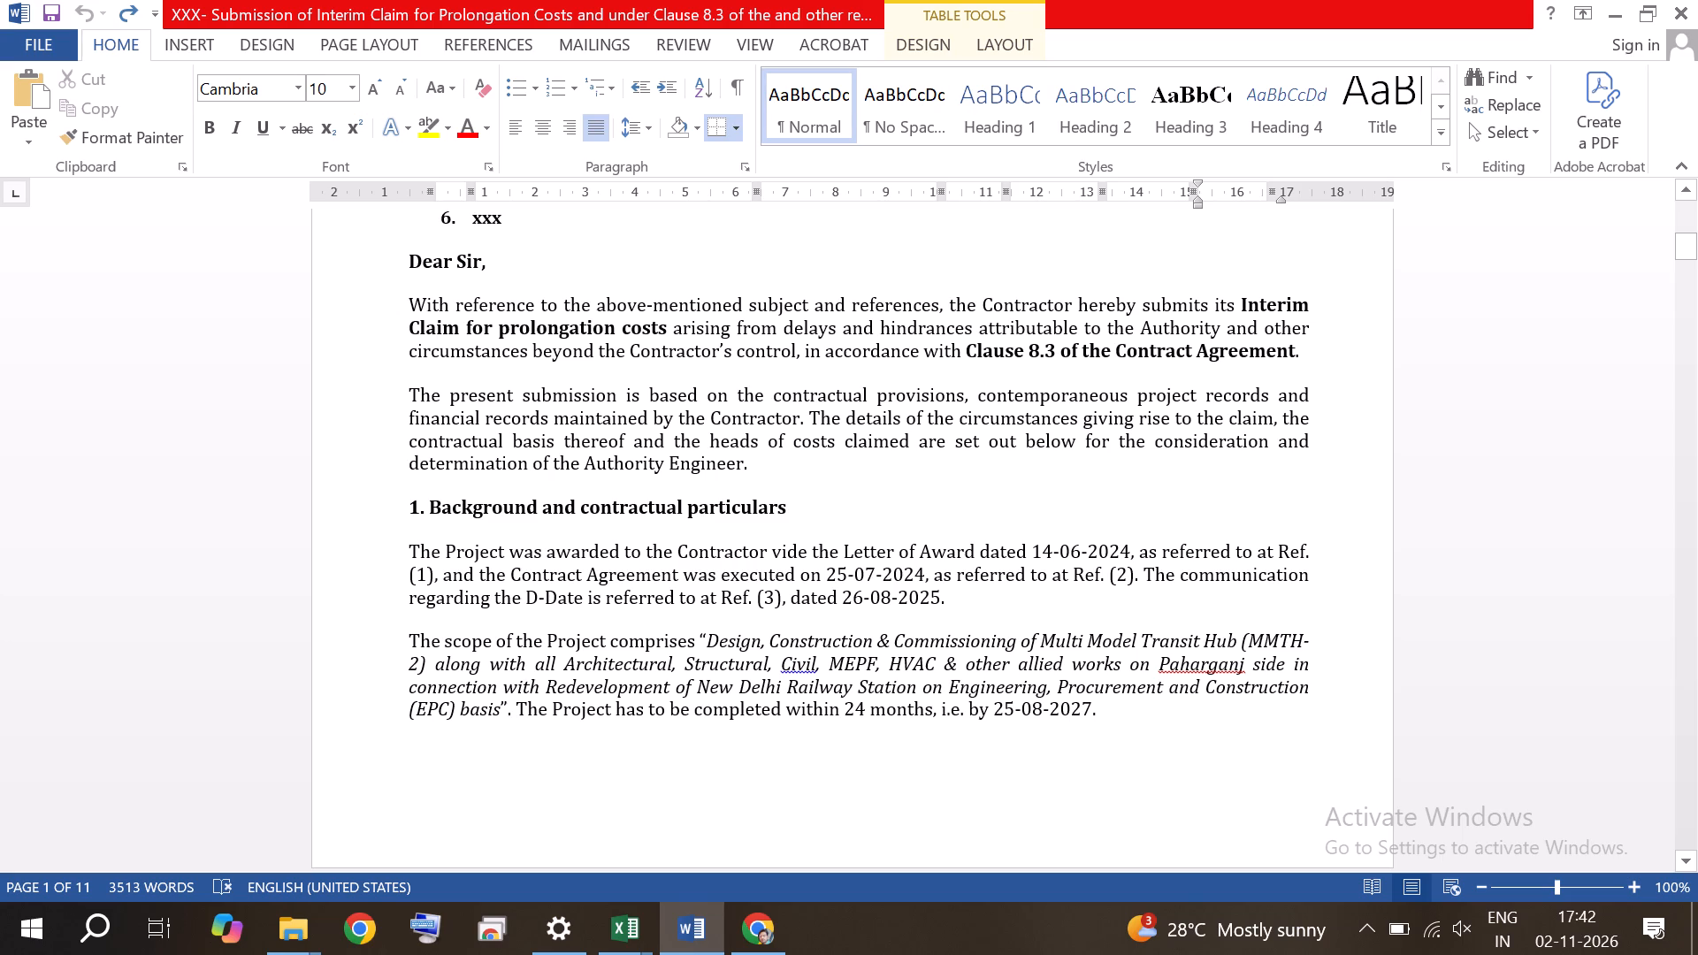
{"action": "scroll", "coordinate": [614, 478], "scroll_direction": "down", "scroll_amount": 1}
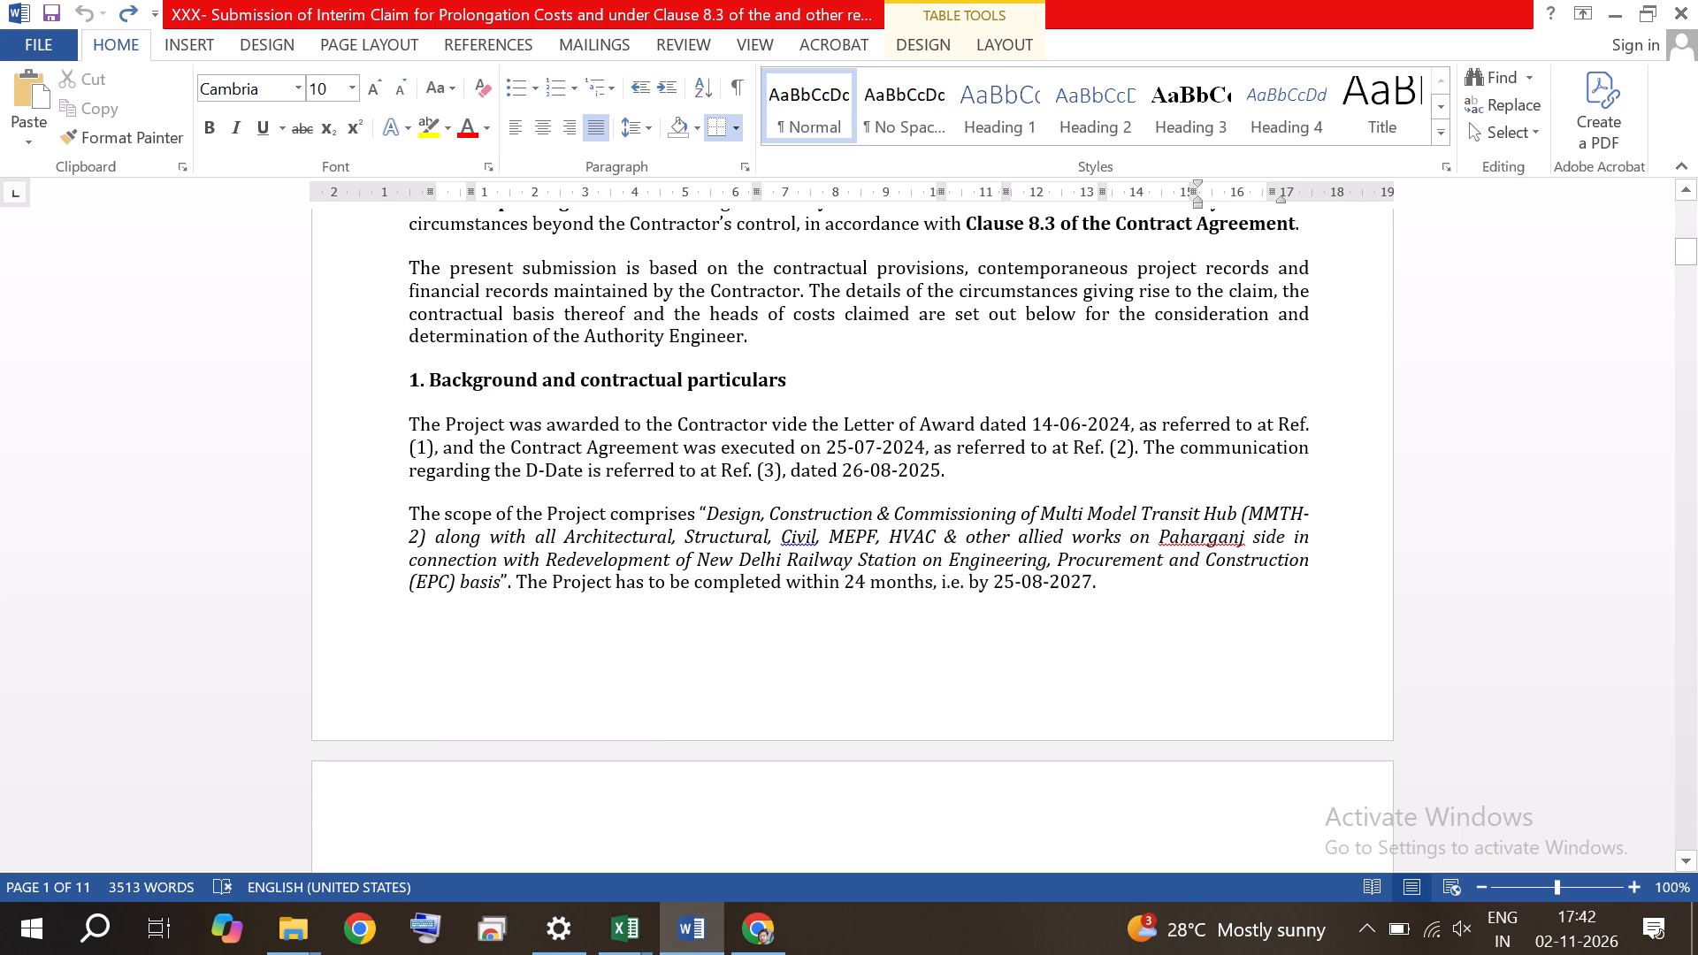
{"action": "scroll", "coordinate": [774, 506], "scroll_direction": "down", "scroll_amount": 5}
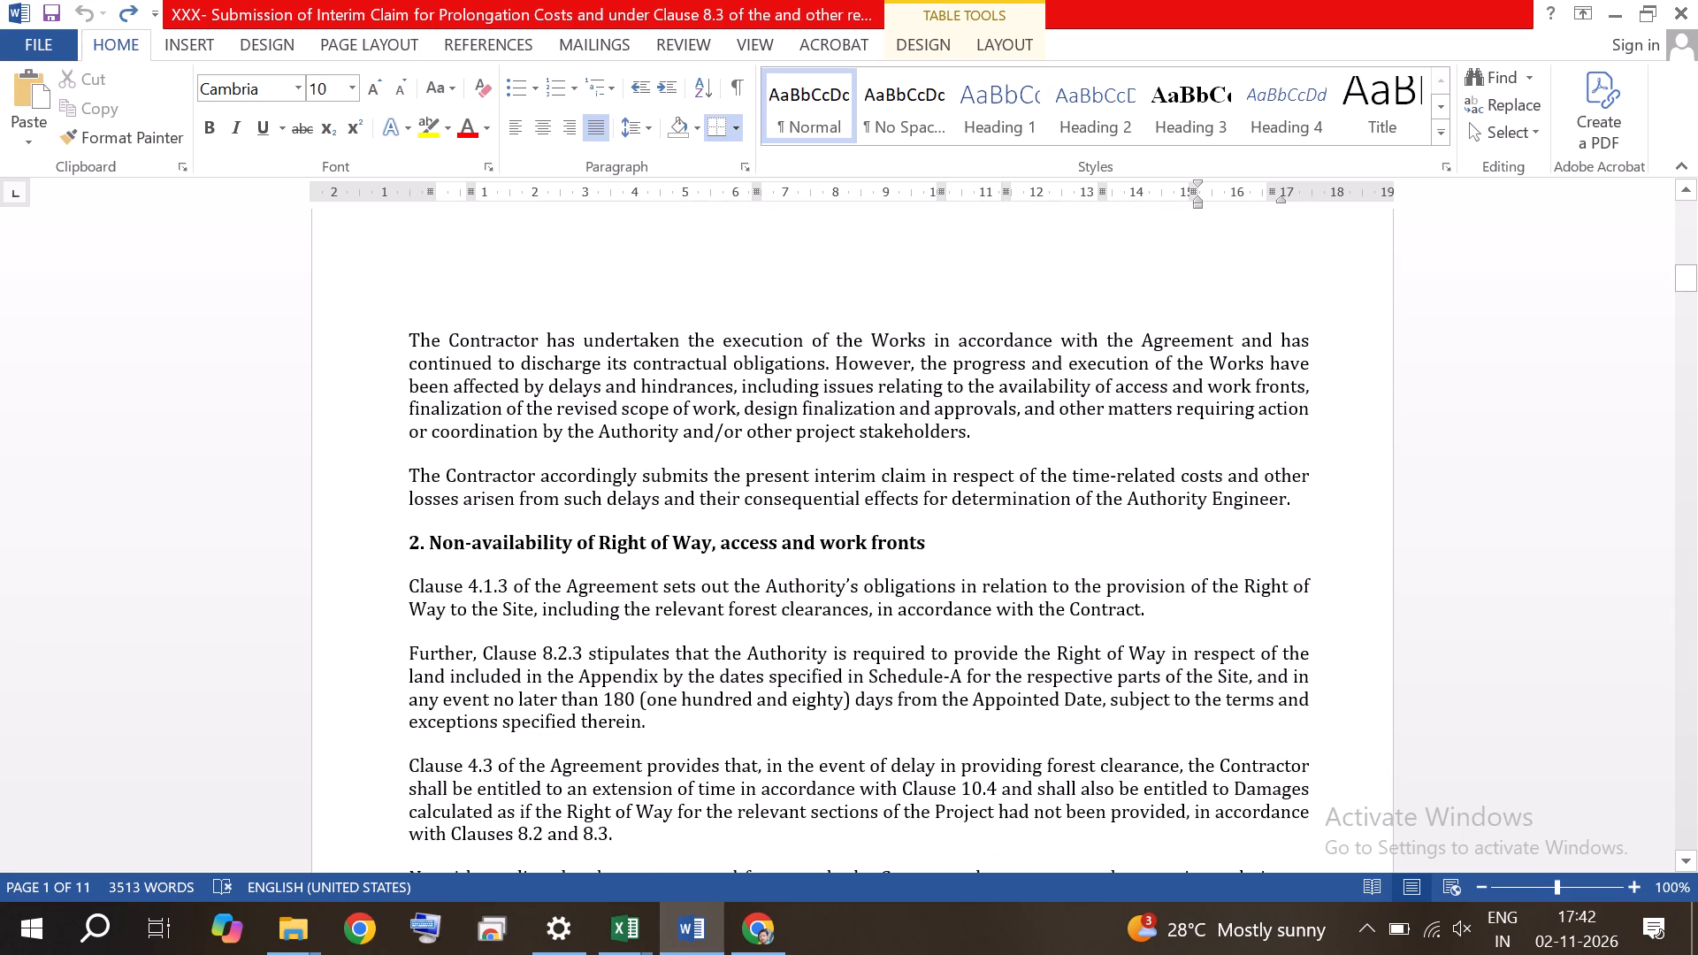
Read section 2 on non-availability of Right of Way, focusing on the 180-day limit from the Appointed Date in Clause 8.2.3.
{"action": "scroll", "coordinate": [780, 488], "scroll_direction": "down", "scroll_amount": 1}
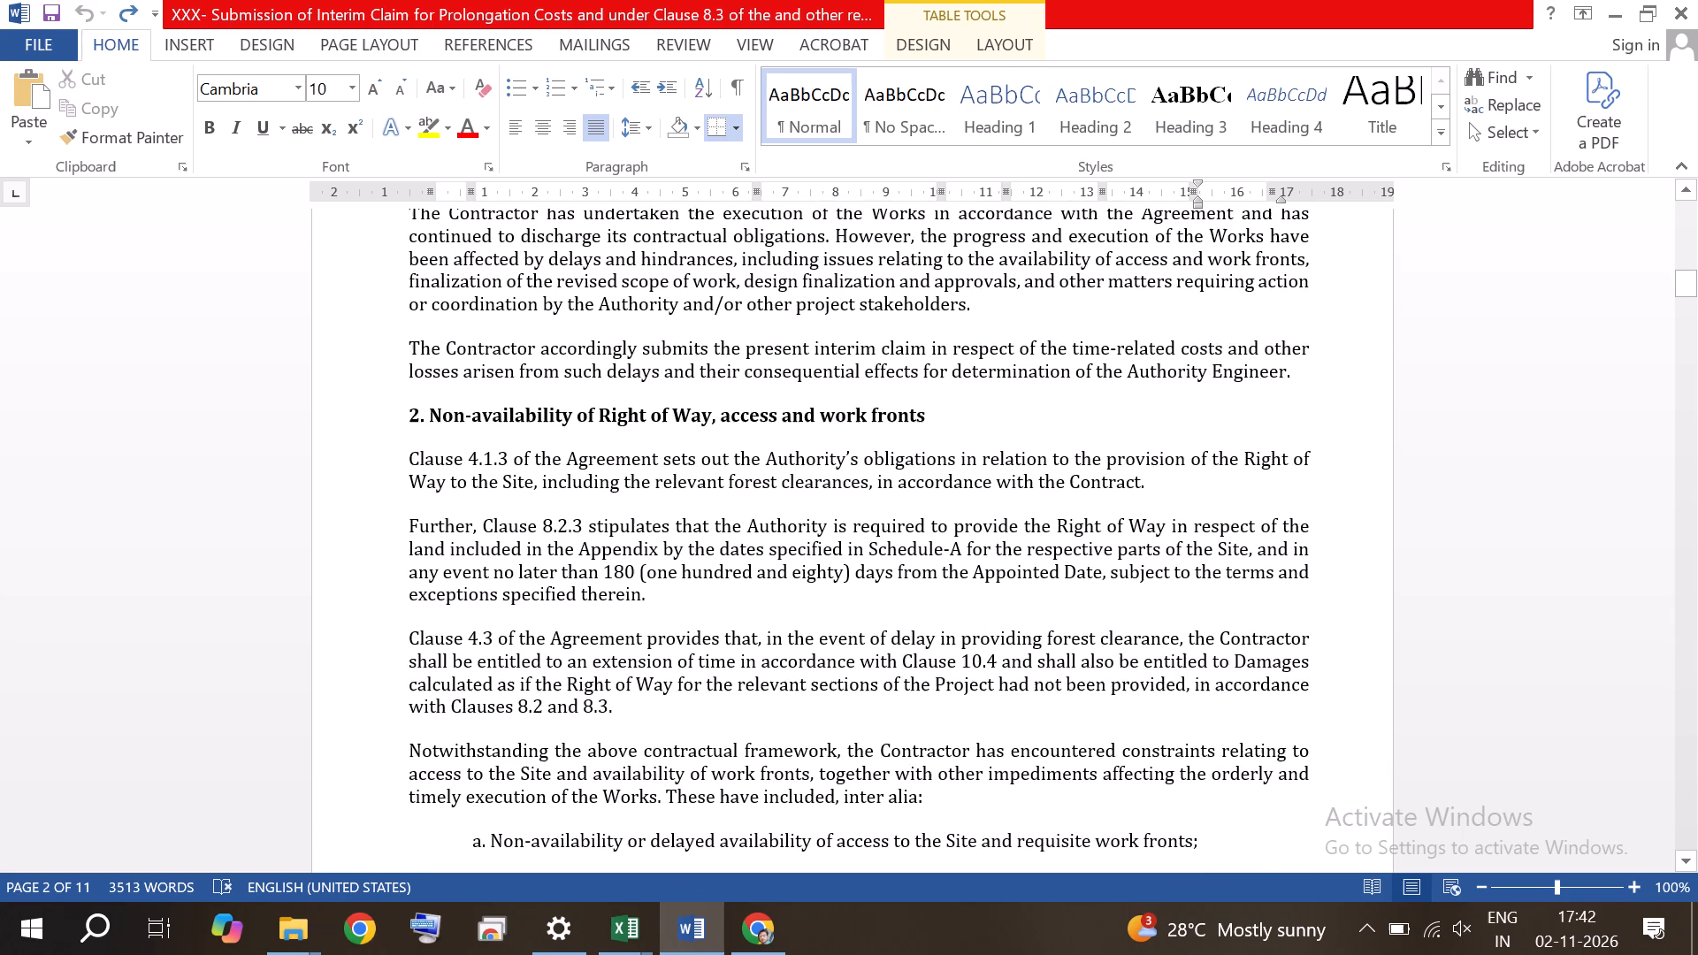
{"action": "left_click_drag", "start_coordinate": [439, 421], "coordinate": [486, 422]}
{"action": "left_click_drag", "start_coordinate": [486, 422], "coordinate": [892, 405]}
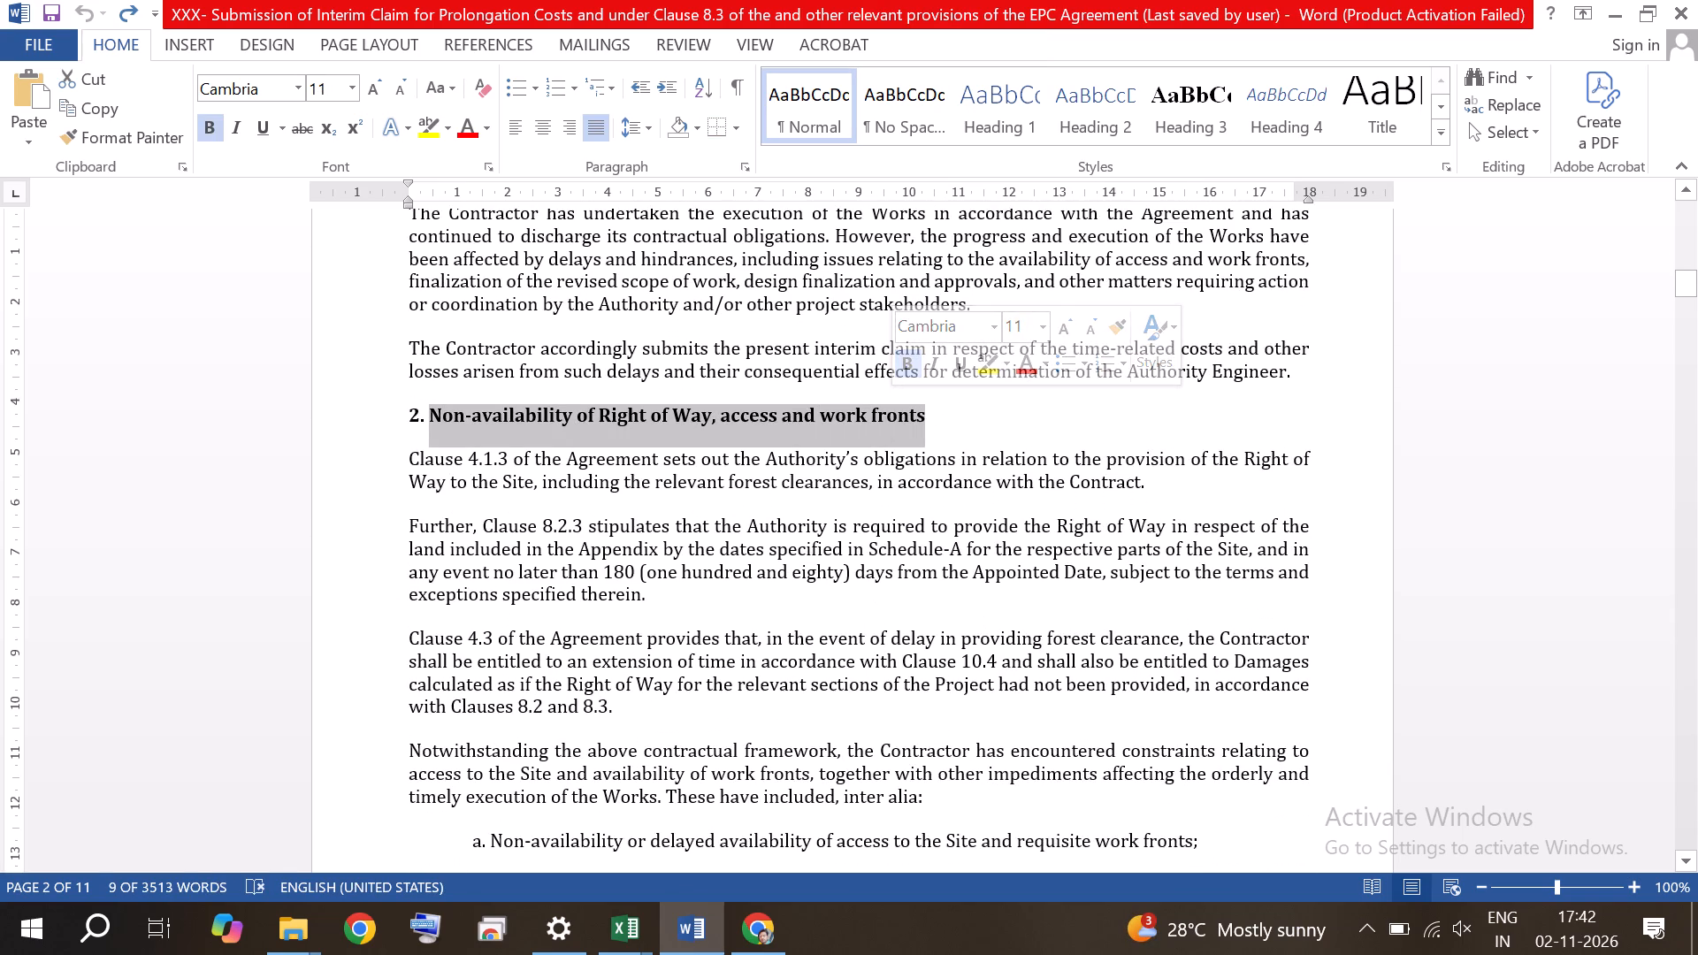
{"action": "scroll", "coordinate": [851, 459], "scroll_direction": "down", "scroll_amount": 1}
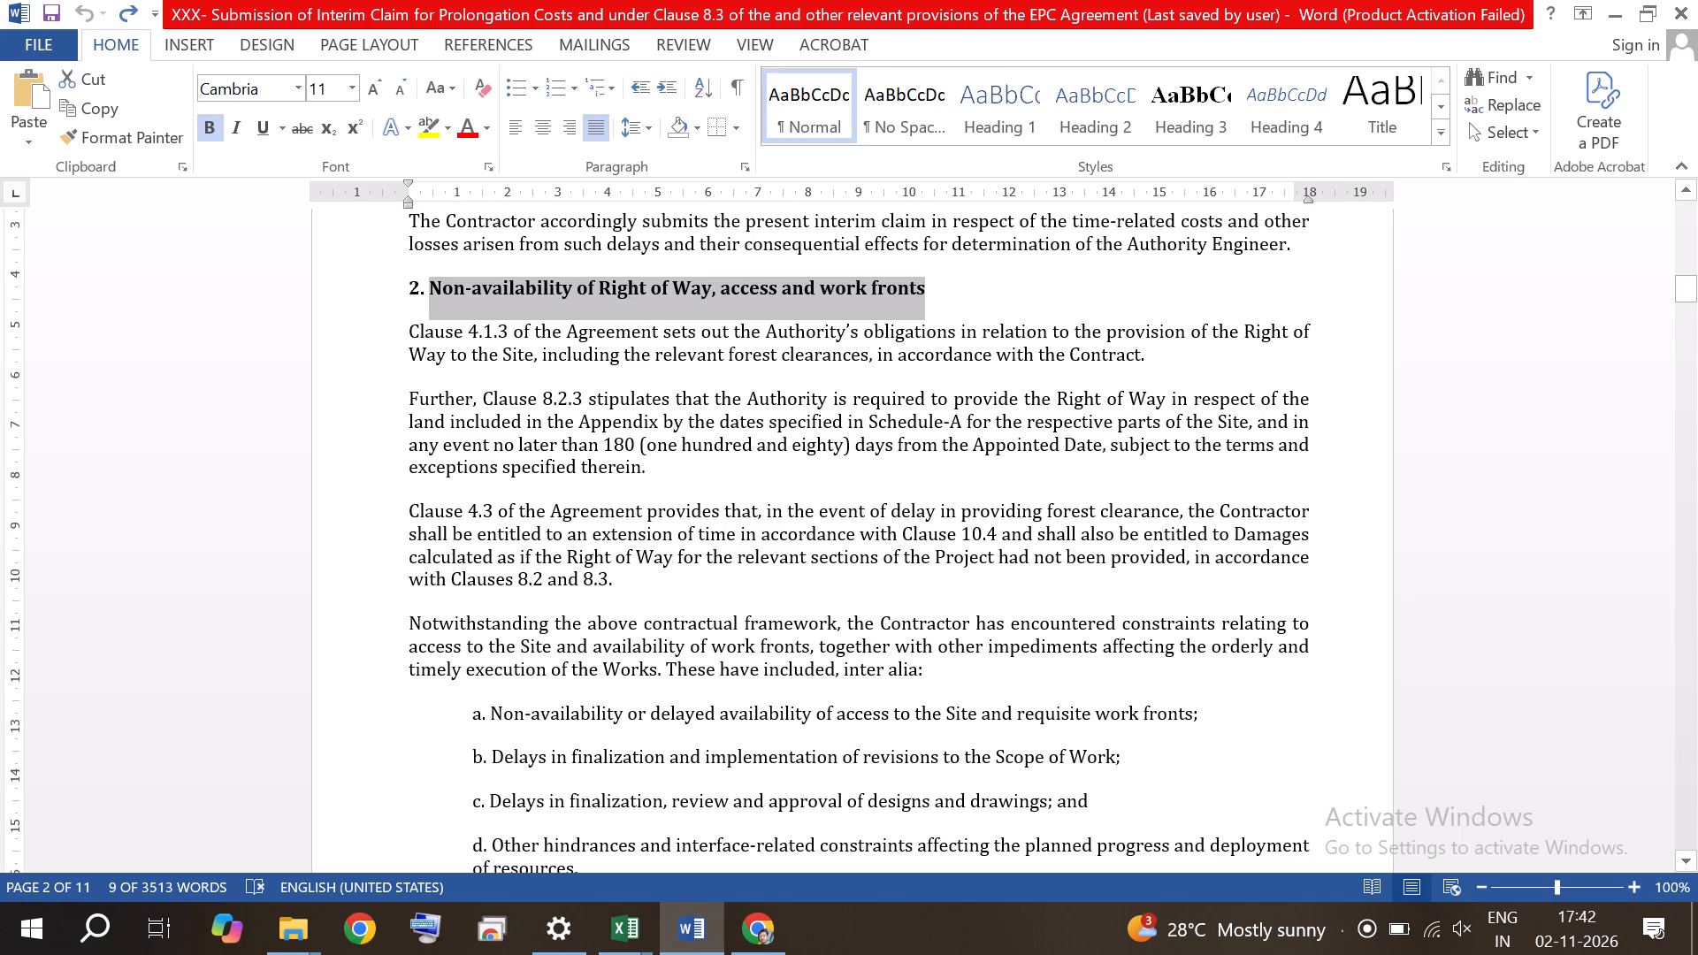
{"action": "left_click_drag", "start_coordinate": [606, 447], "coordinate": [1021, 445]}
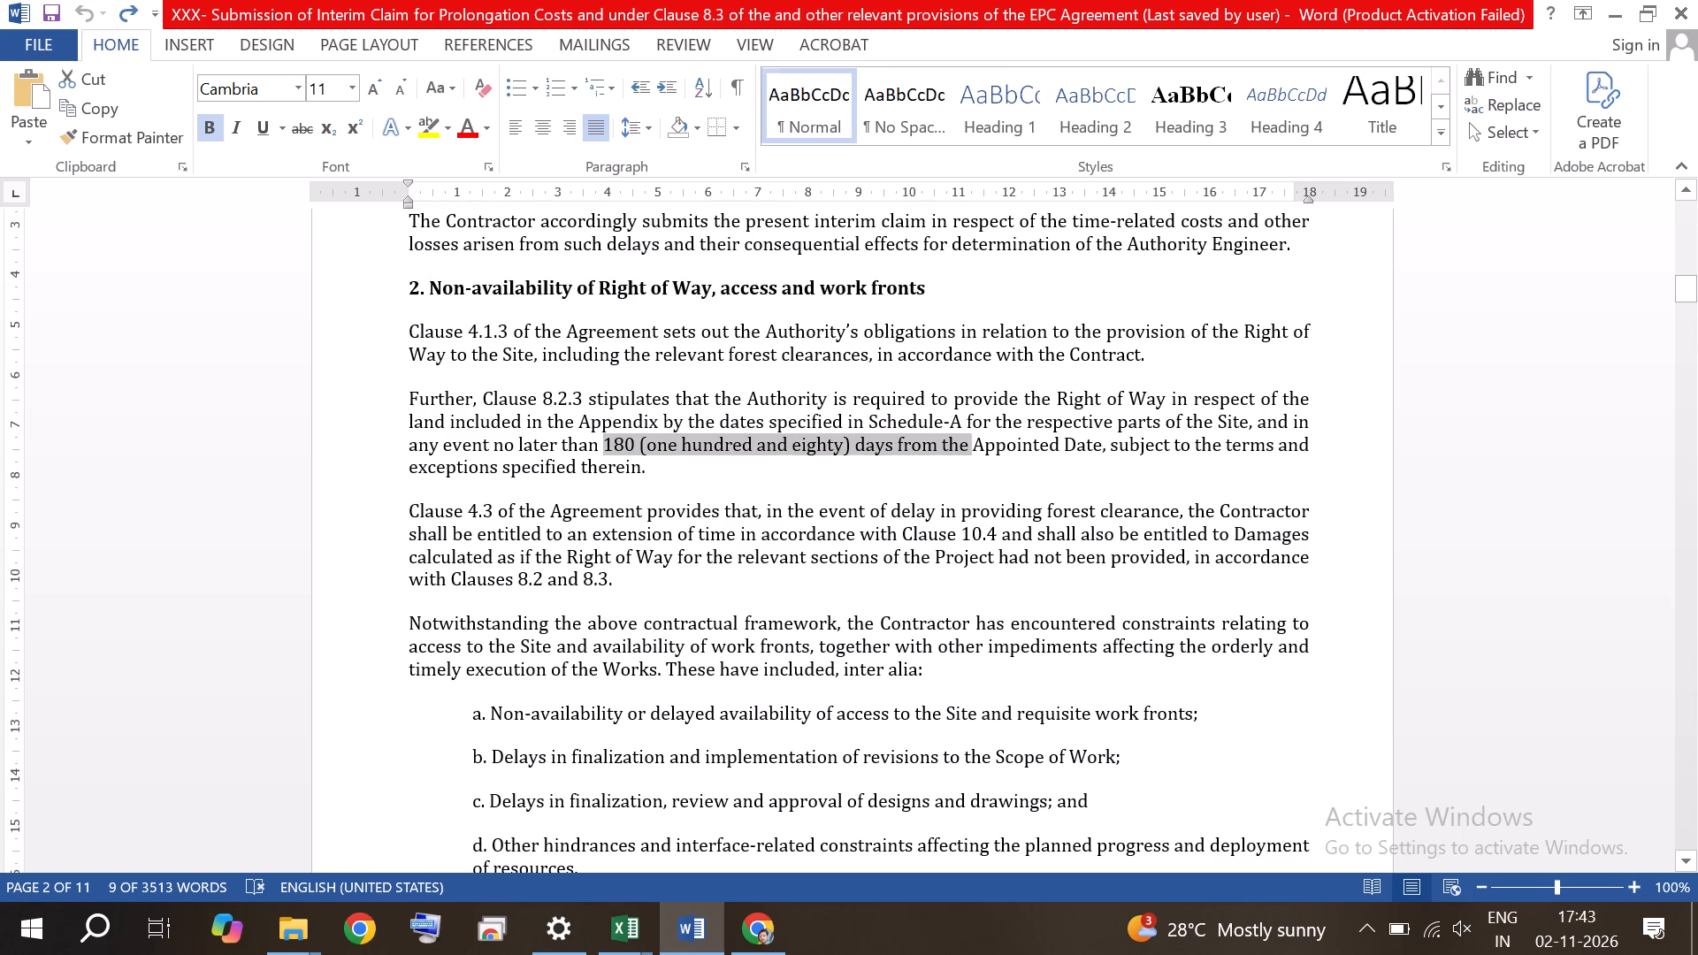
{"action": "left_click_drag", "start_coordinate": [1021, 445], "coordinate": [1079, 443]}
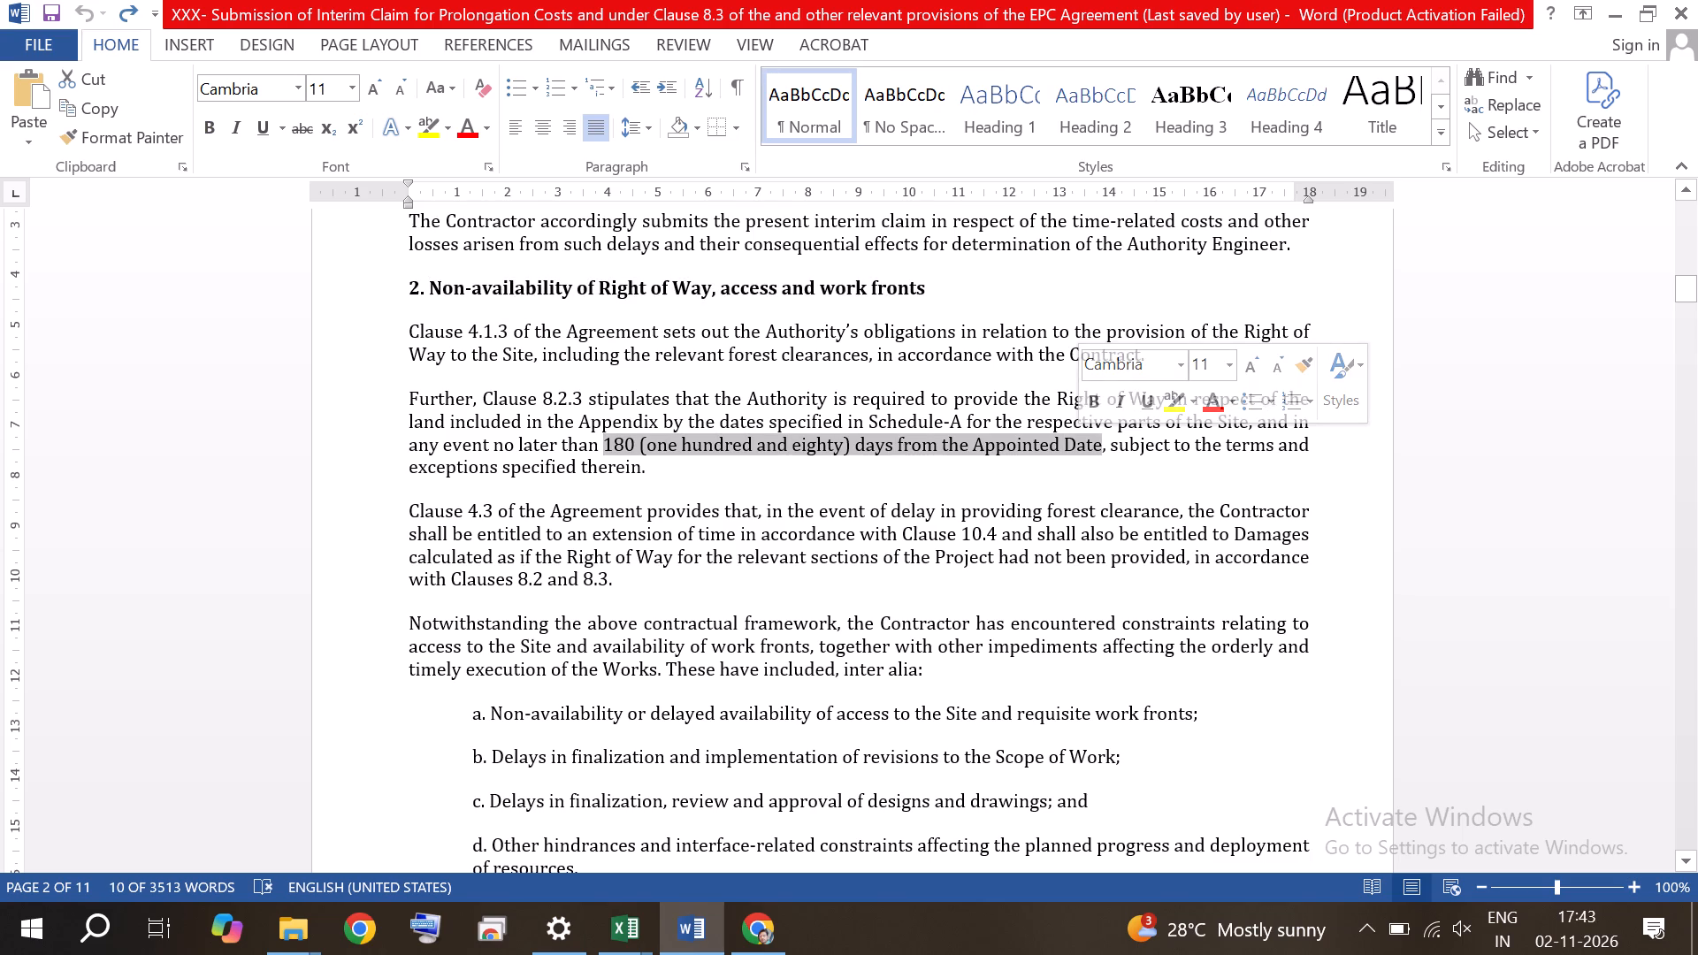
{"action": "scroll", "coordinate": [1021, 423], "scroll_direction": "up", "scroll_amount": 6}
{"action": "scroll", "coordinate": [1047, 525], "scroll_direction": "down", "scroll_amount": 5}
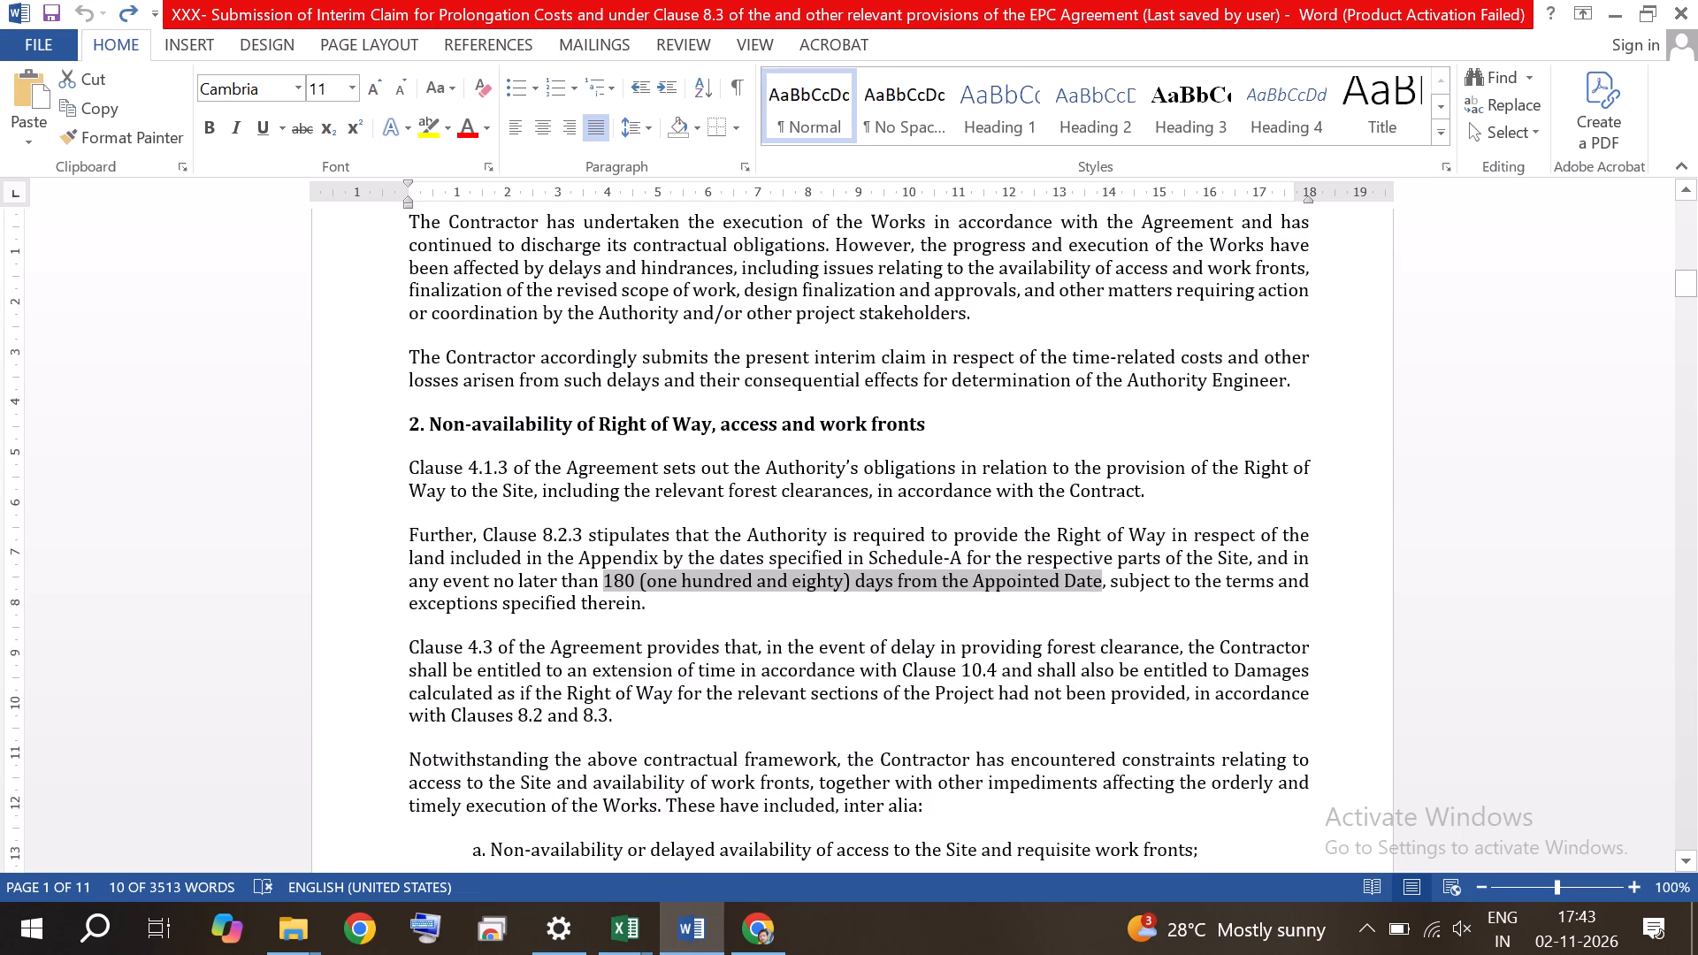
{"action": "scroll", "coordinate": [1038, 529], "scroll_direction": "down", "scroll_amount": 2}
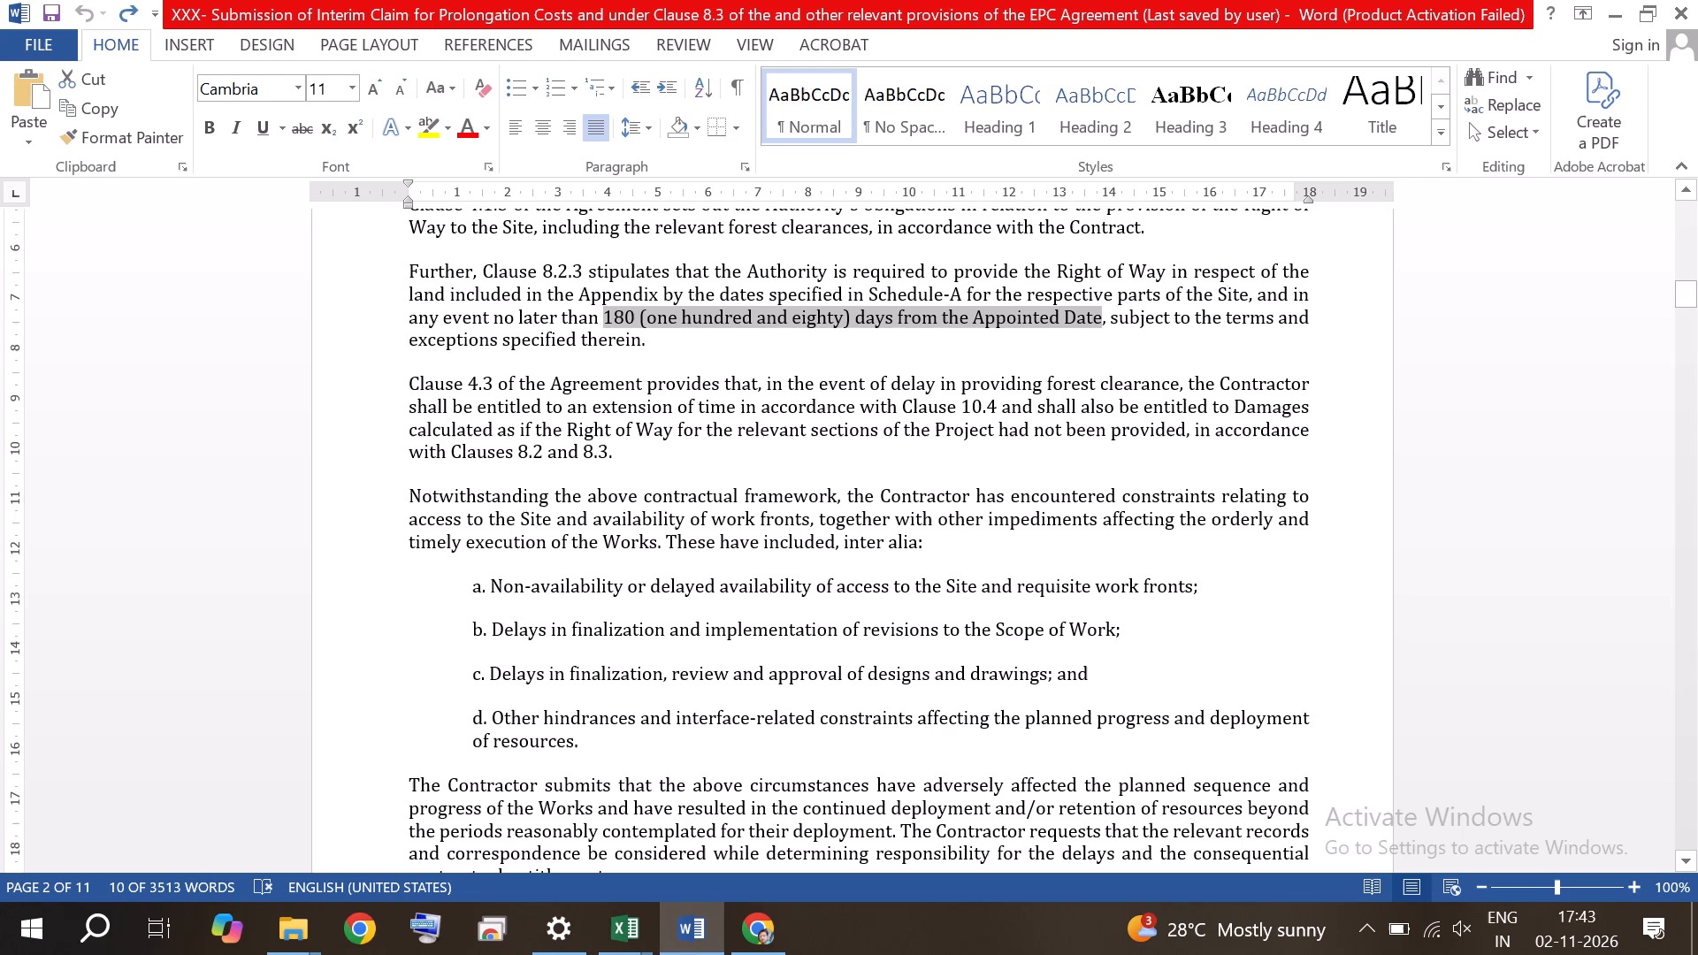
{"action": "scroll", "coordinate": [672, 478], "scroll_direction": "down", "scroll_amount": 1}
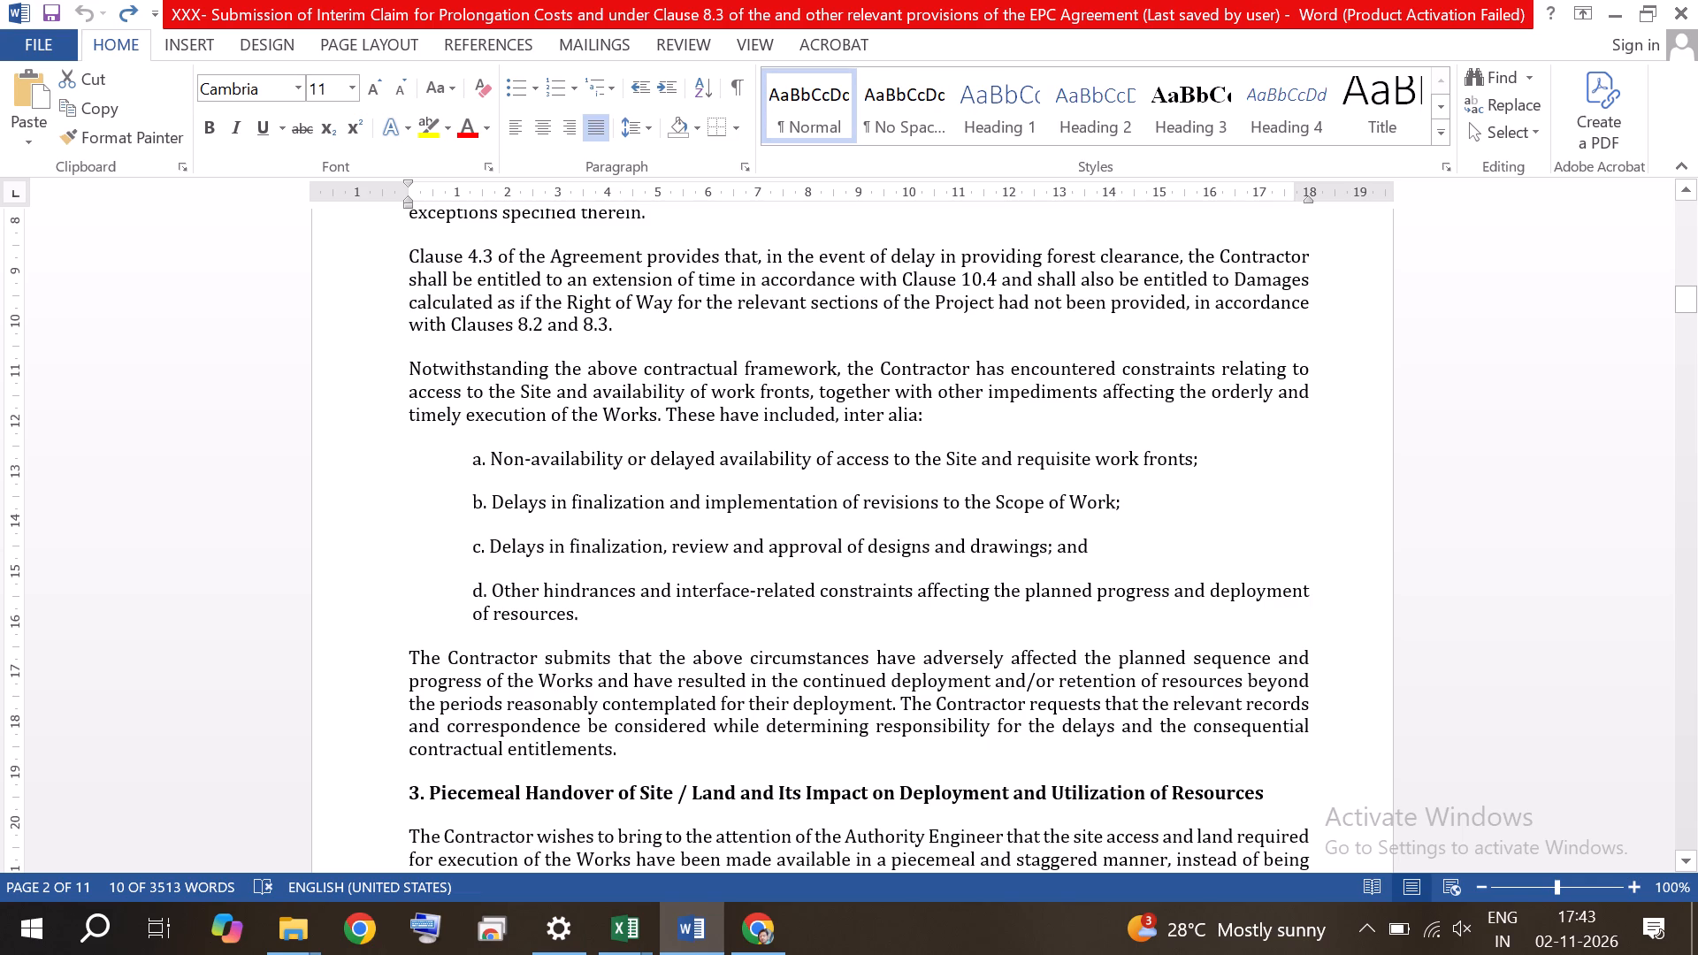
Add a space at the end of the section 3 heading on piecemeal handover of site and land.
{"action": "scroll", "coordinate": [680, 562], "scroll_direction": "down", "scroll_amount": 3}
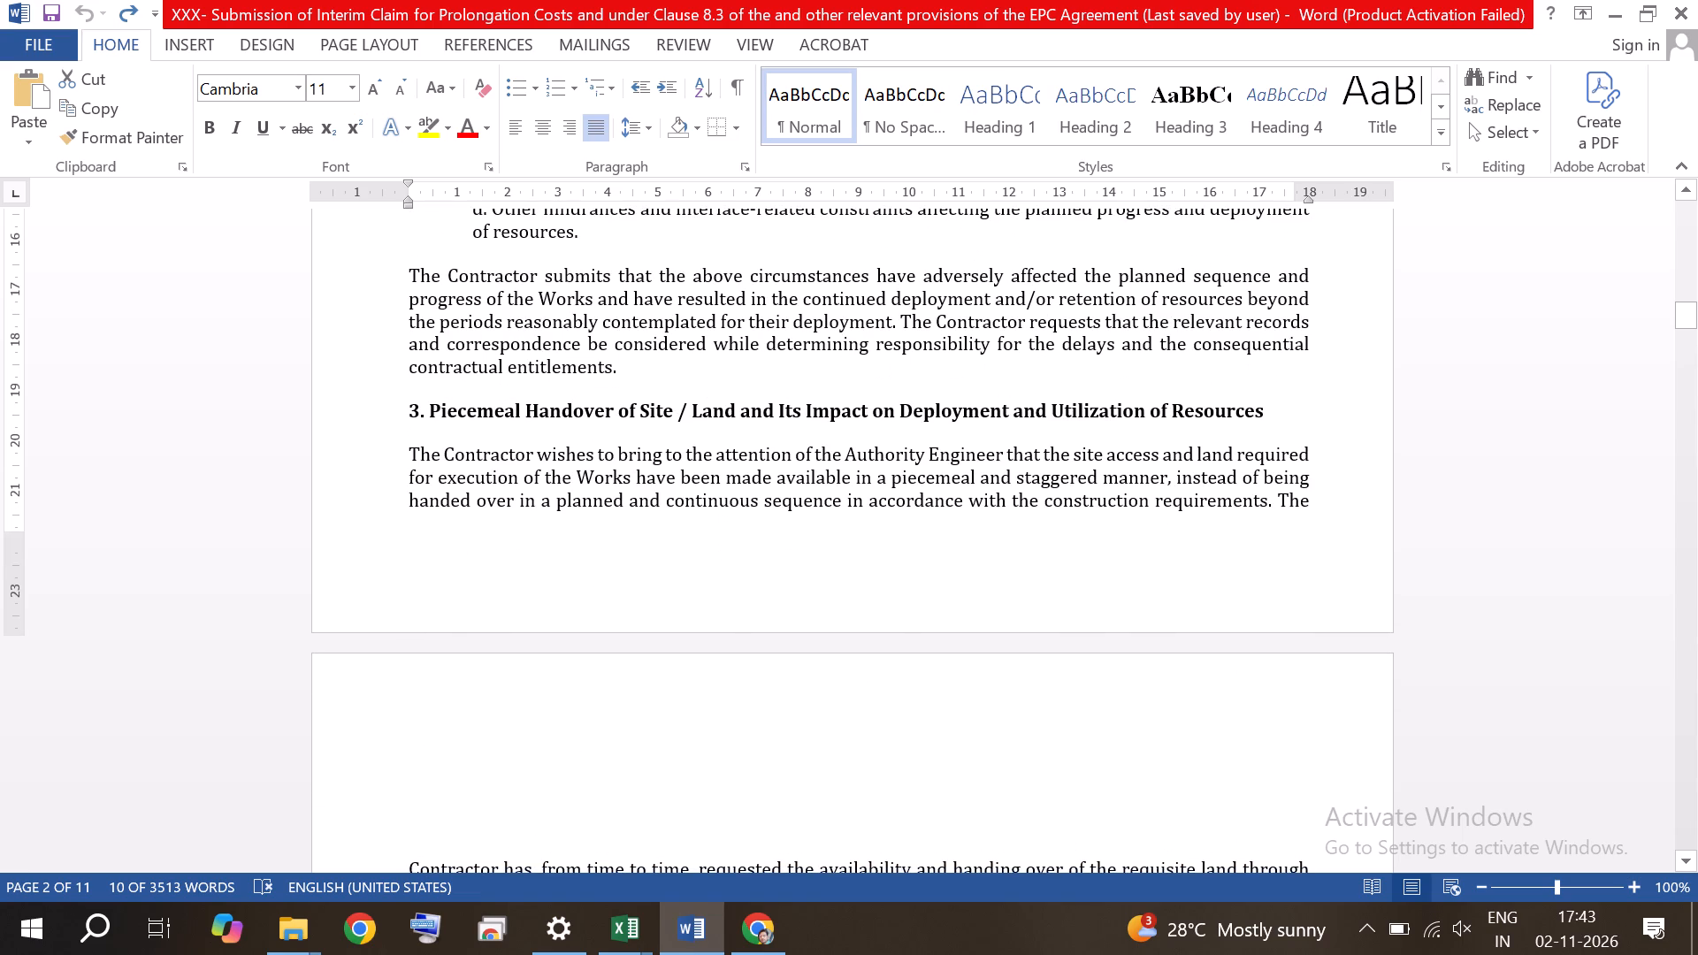
{"action": "left_click_drag", "start_coordinate": [437, 418], "coordinate": [670, 414]}
{"action": "left_click", "coordinate": [727, 416]}
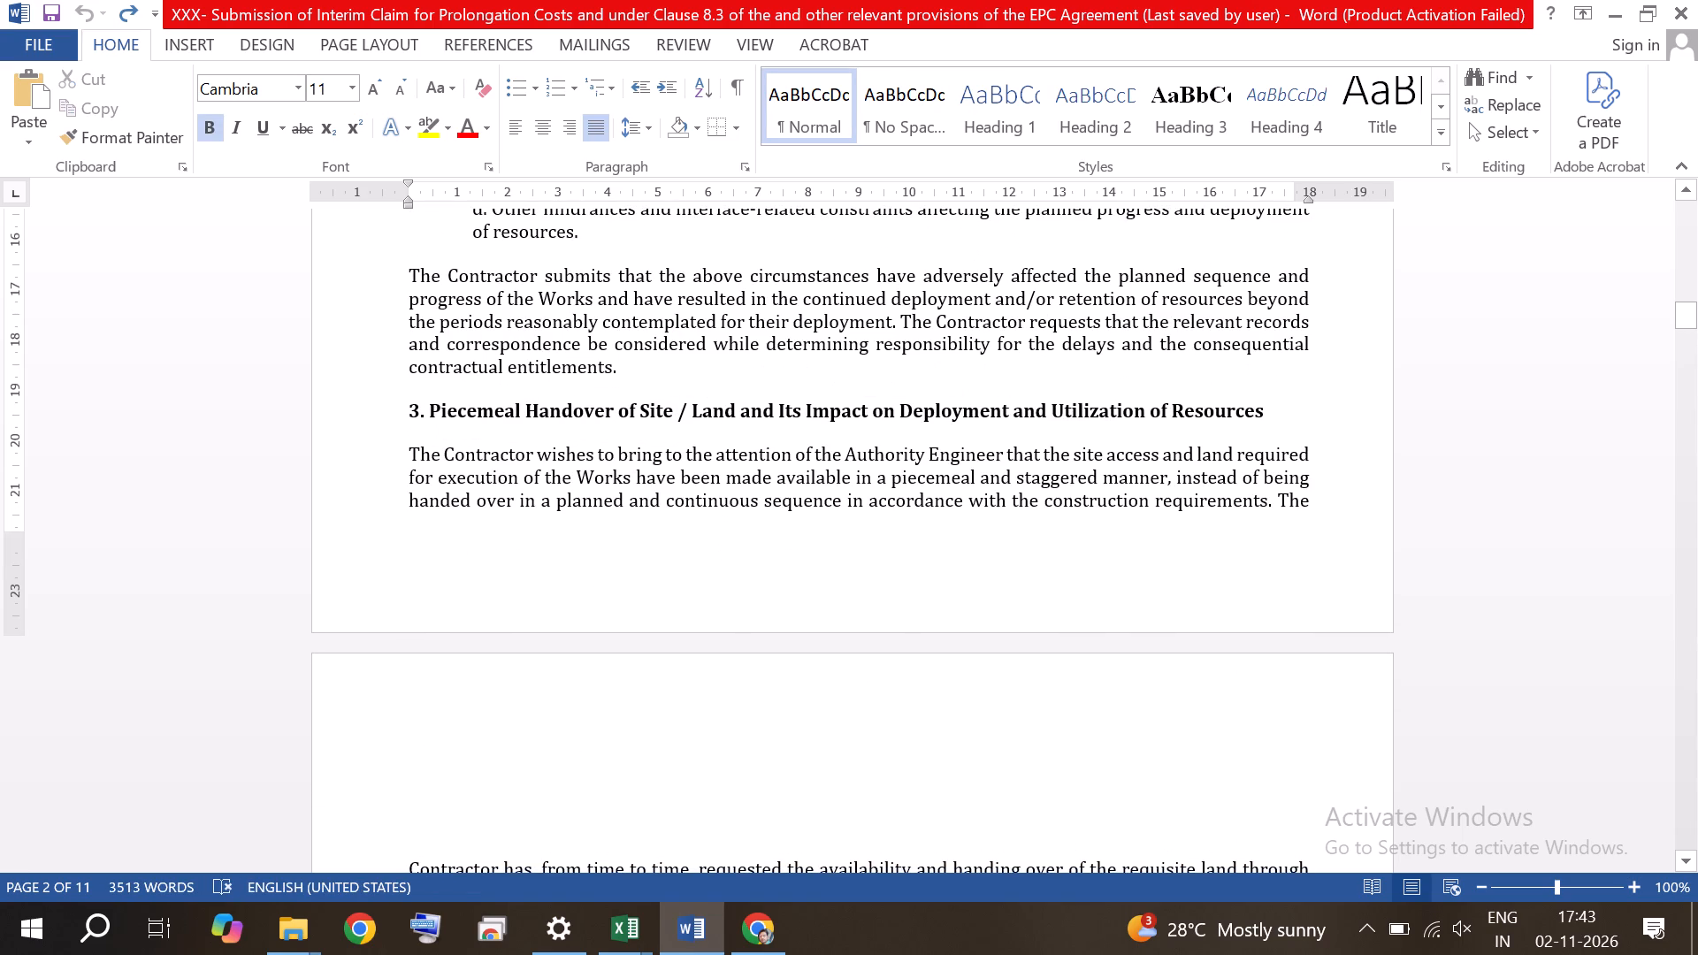
{"action": "left_click_drag", "start_coordinate": [493, 409], "coordinate": [680, 406]}
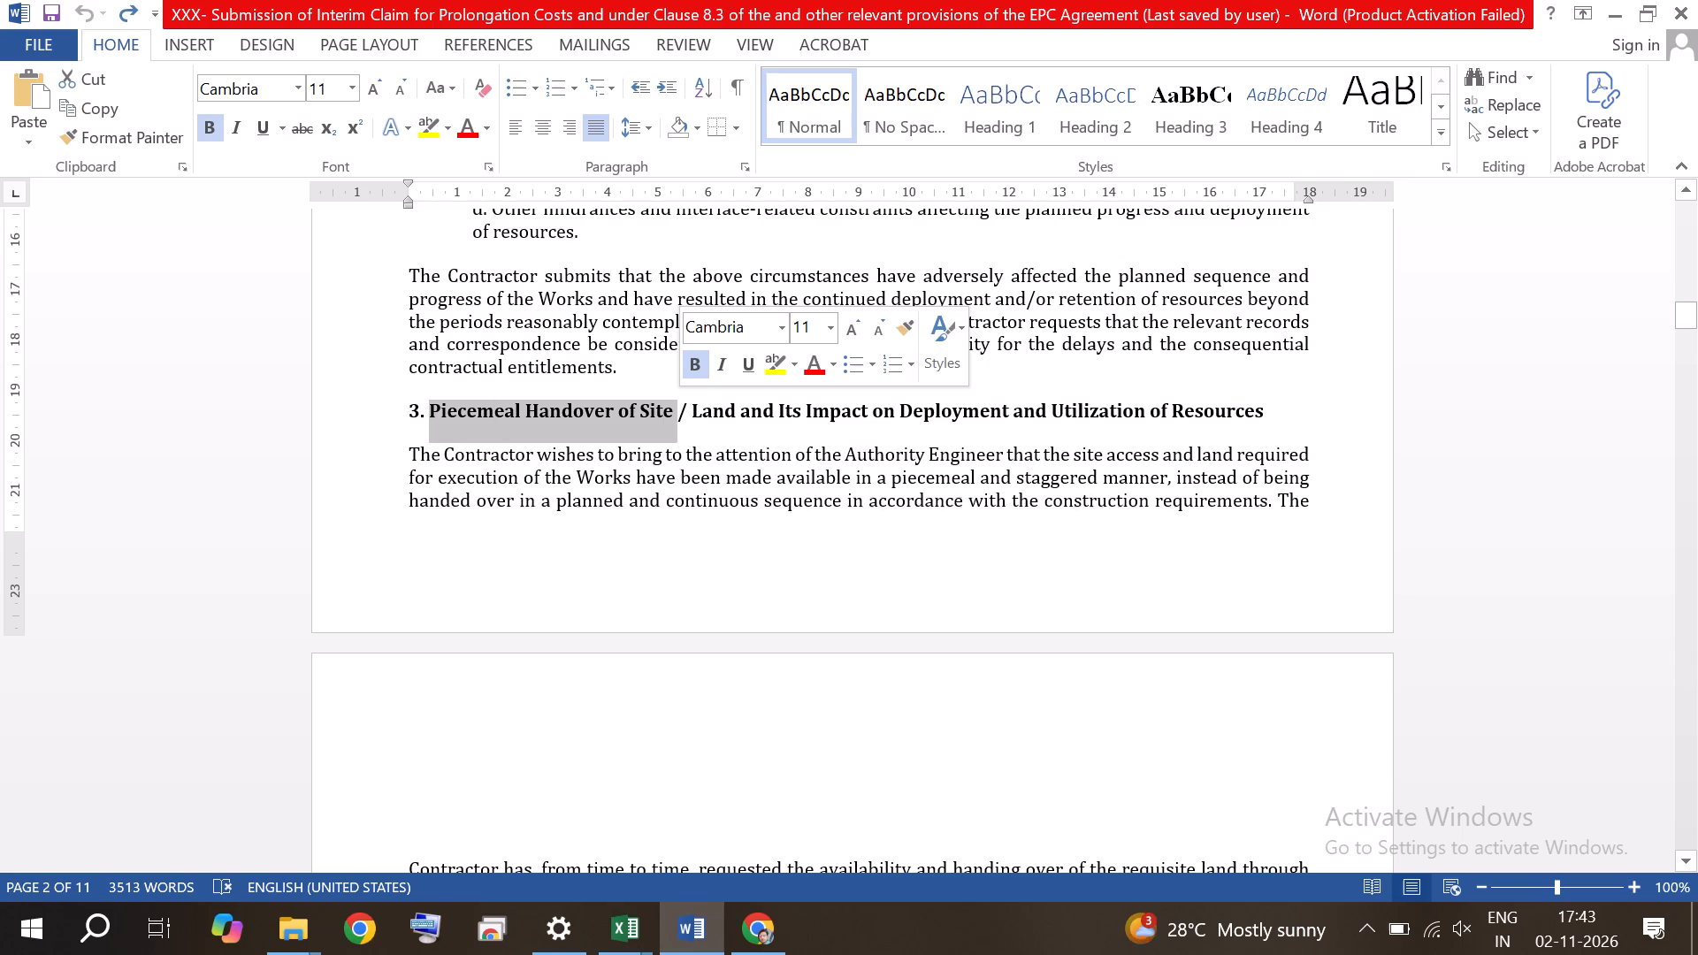
{"action": "scroll", "coordinate": [716, 406], "scroll_direction": "down", "scroll_amount": 1}
{"action": "left_click", "coordinate": [1265, 271]}
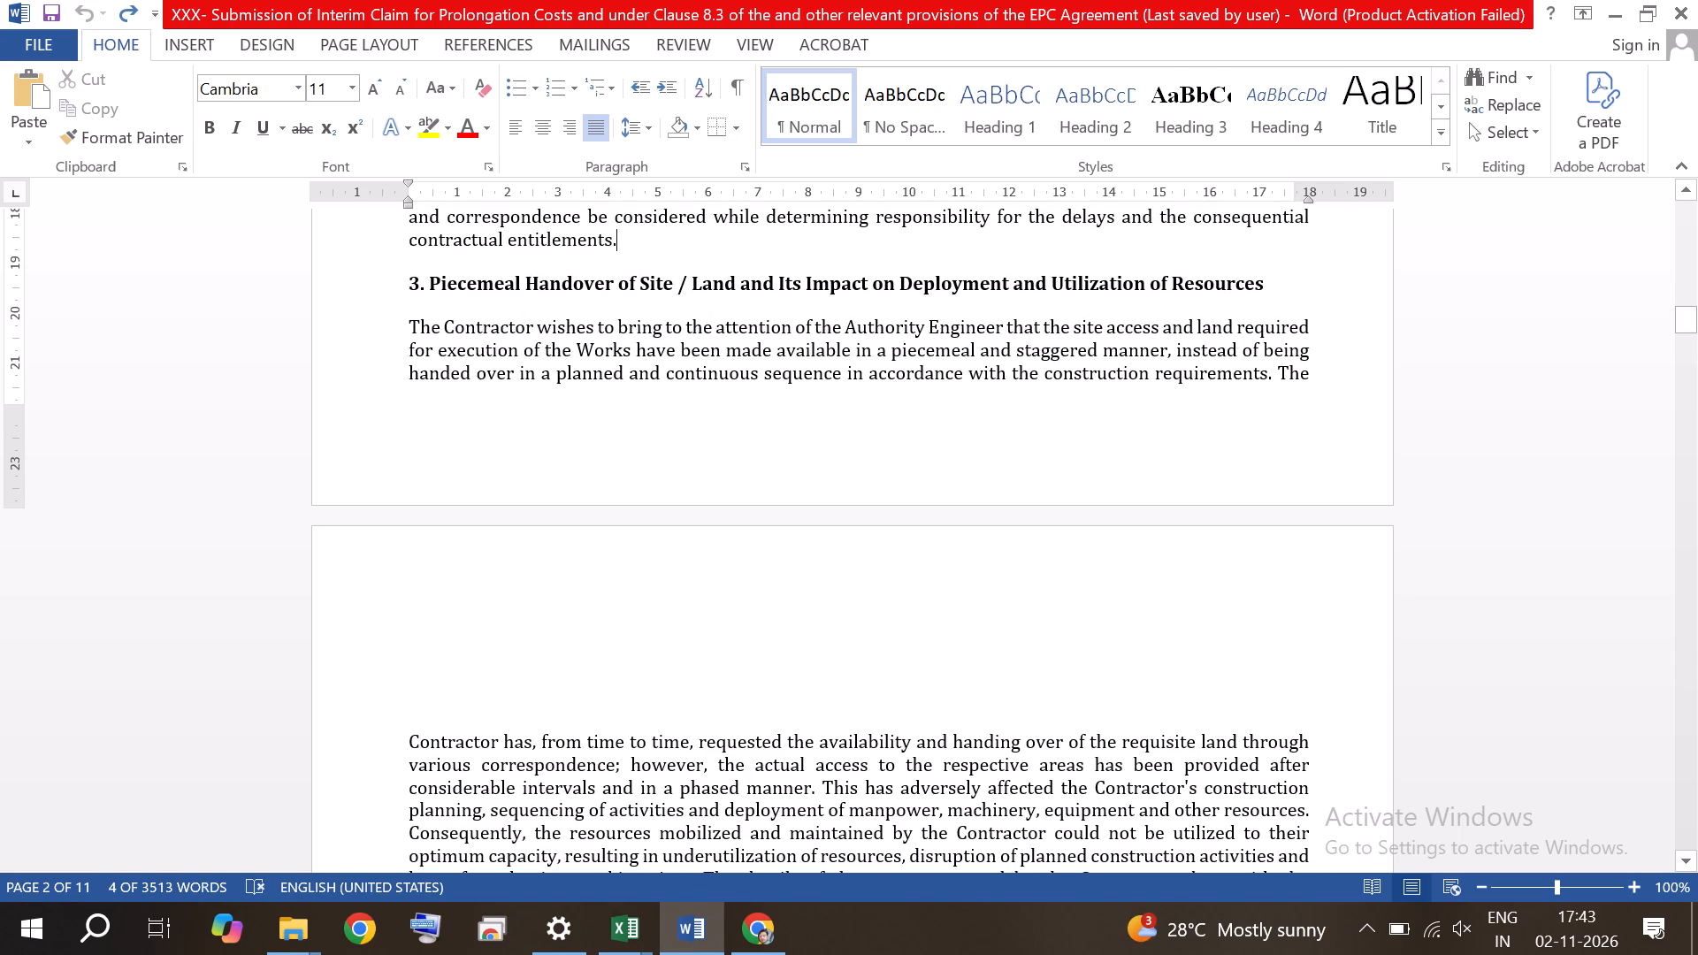
{"action": "left_click", "coordinate": [1290, 292]}
{"action": "key", "text": "space"}
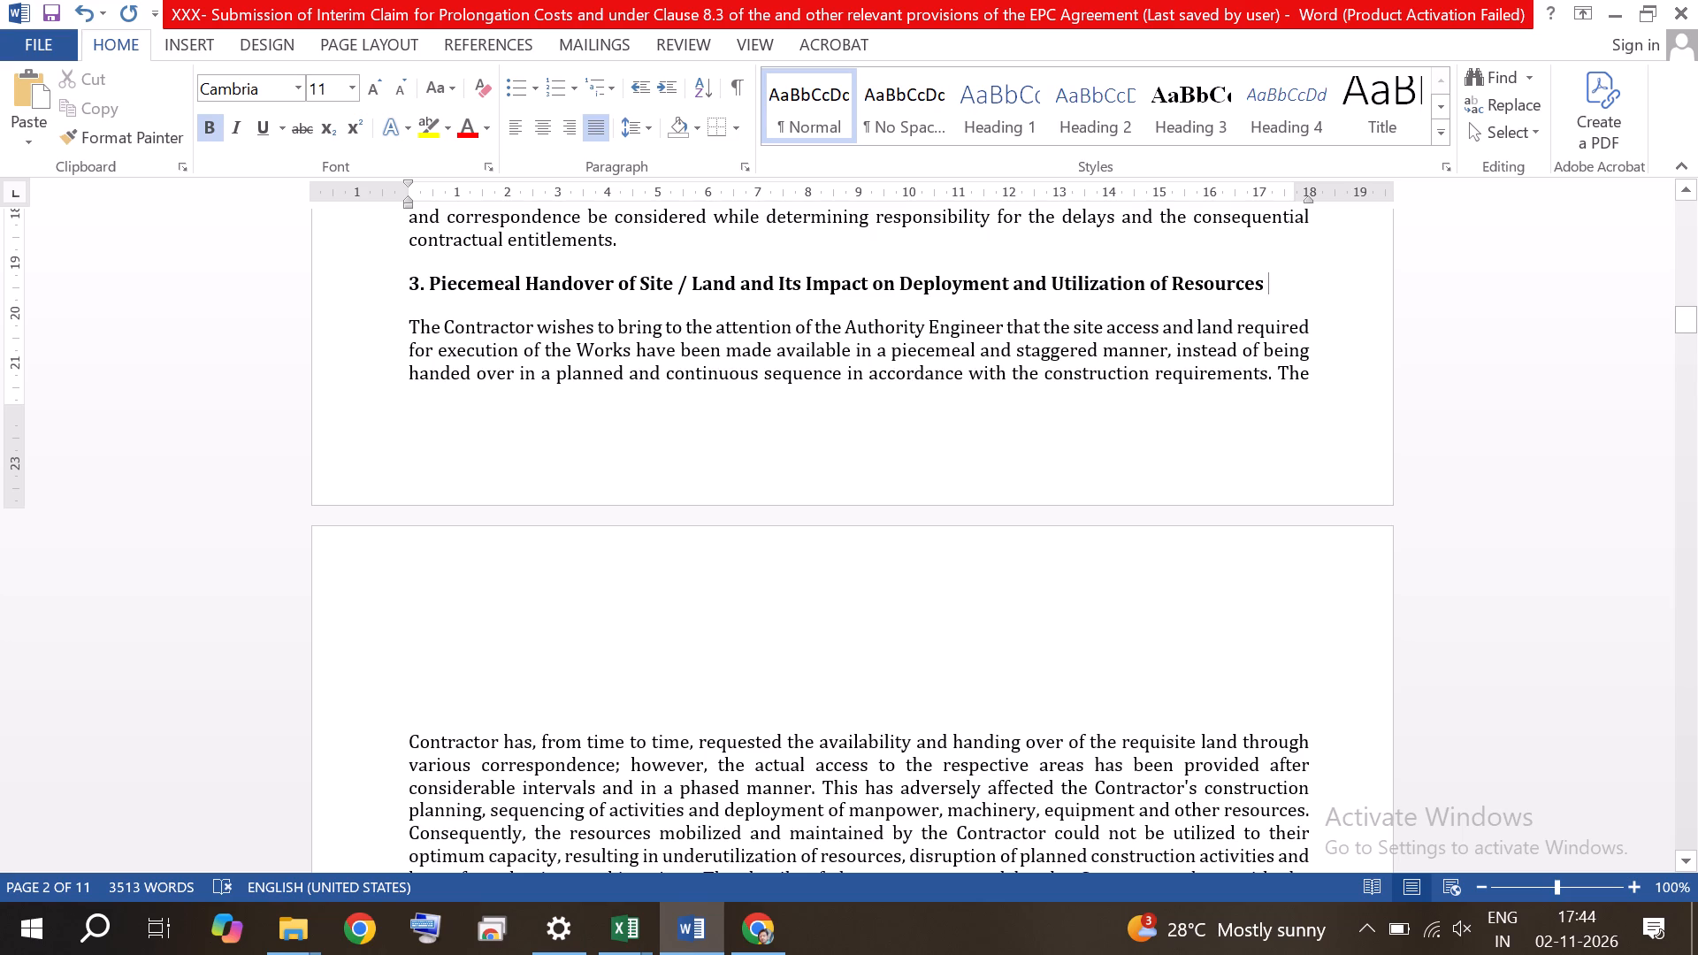
Review the piecemeal handover text and access request table, continuing into the sections on damages provisions and delayed Right of Way.
{"action": "scroll", "coordinate": [1130, 447], "scroll_direction": "down", "scroll_amount": 4}
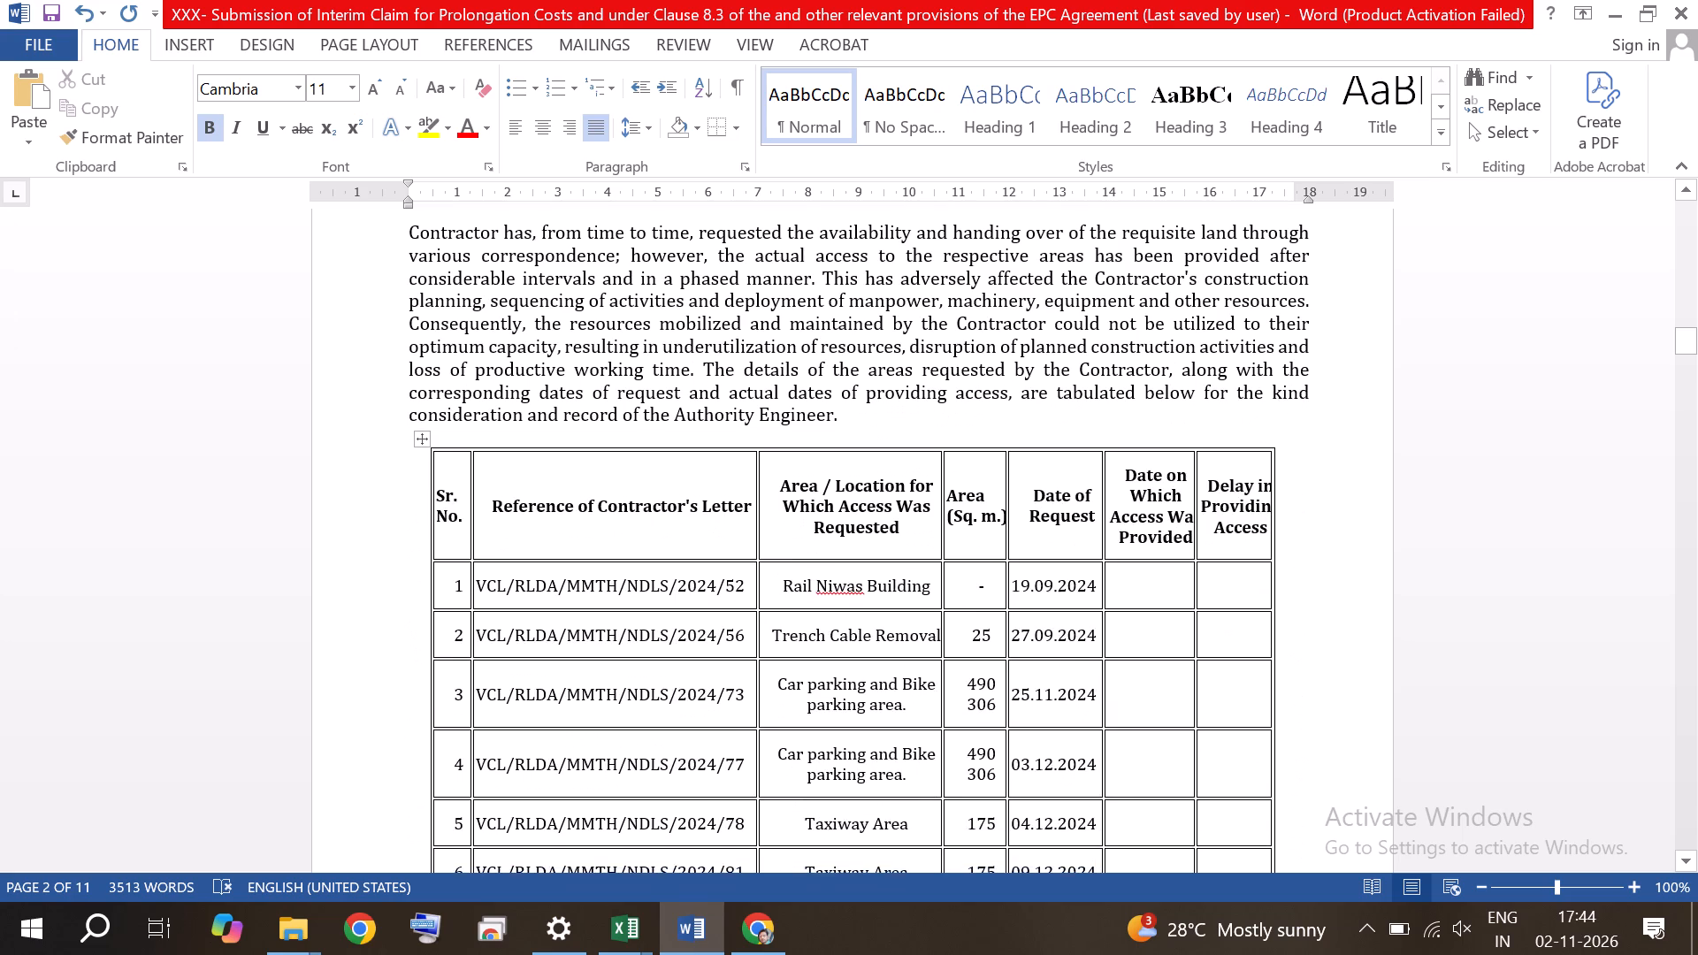
{"action": "scroll", "coordinate": [808, 567], "scroll_direction": "down", "scroll_amount": 1}
{"action": "scroll", "coordinate": [741, 530], "scroll_direction": "up", "scroll_amount": 1}
{"action": "scroll", "coordinate": [669, 448], "scroll_direction": "up", "scroll_amount": 1}
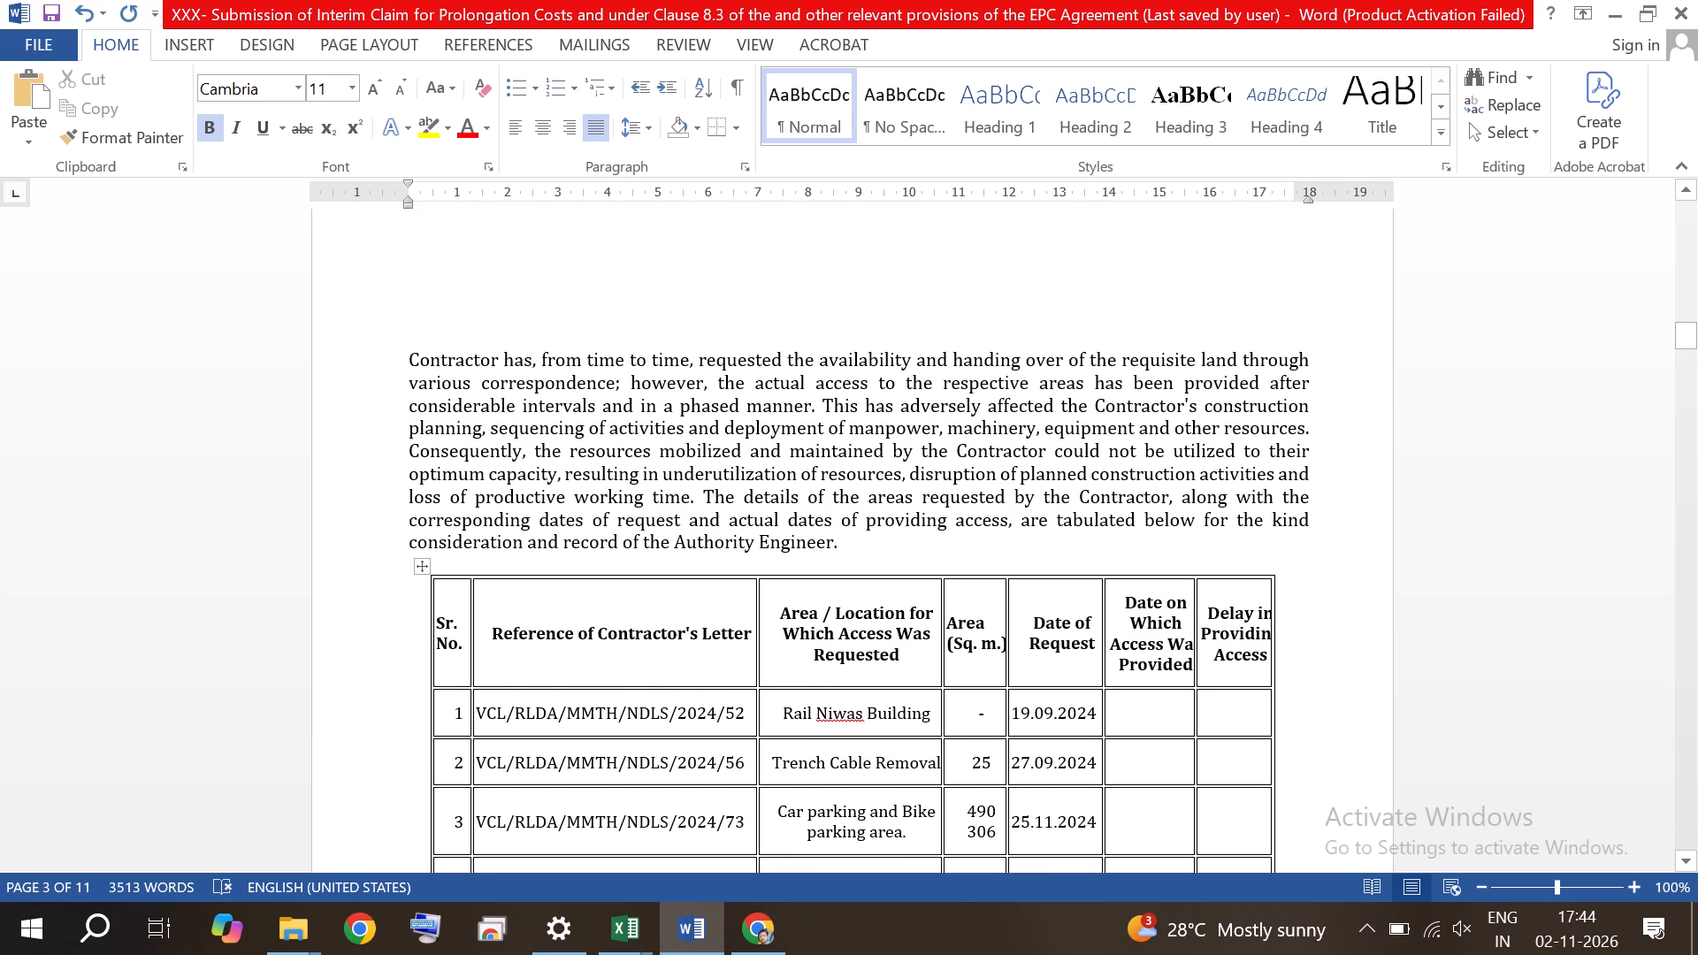
{"action": "scroll", "coordinate": [792, 661], "scroll_direction": "down", "scroll_amount": 2}
{"action": "scroll", "coordinate": [897, 522], "scroll_direction": "down", "scroll_amount": 4}
{"action": "scroll", "coordinate": [818, 536], "scroll_direction": "down", "scroll_amount": 4}
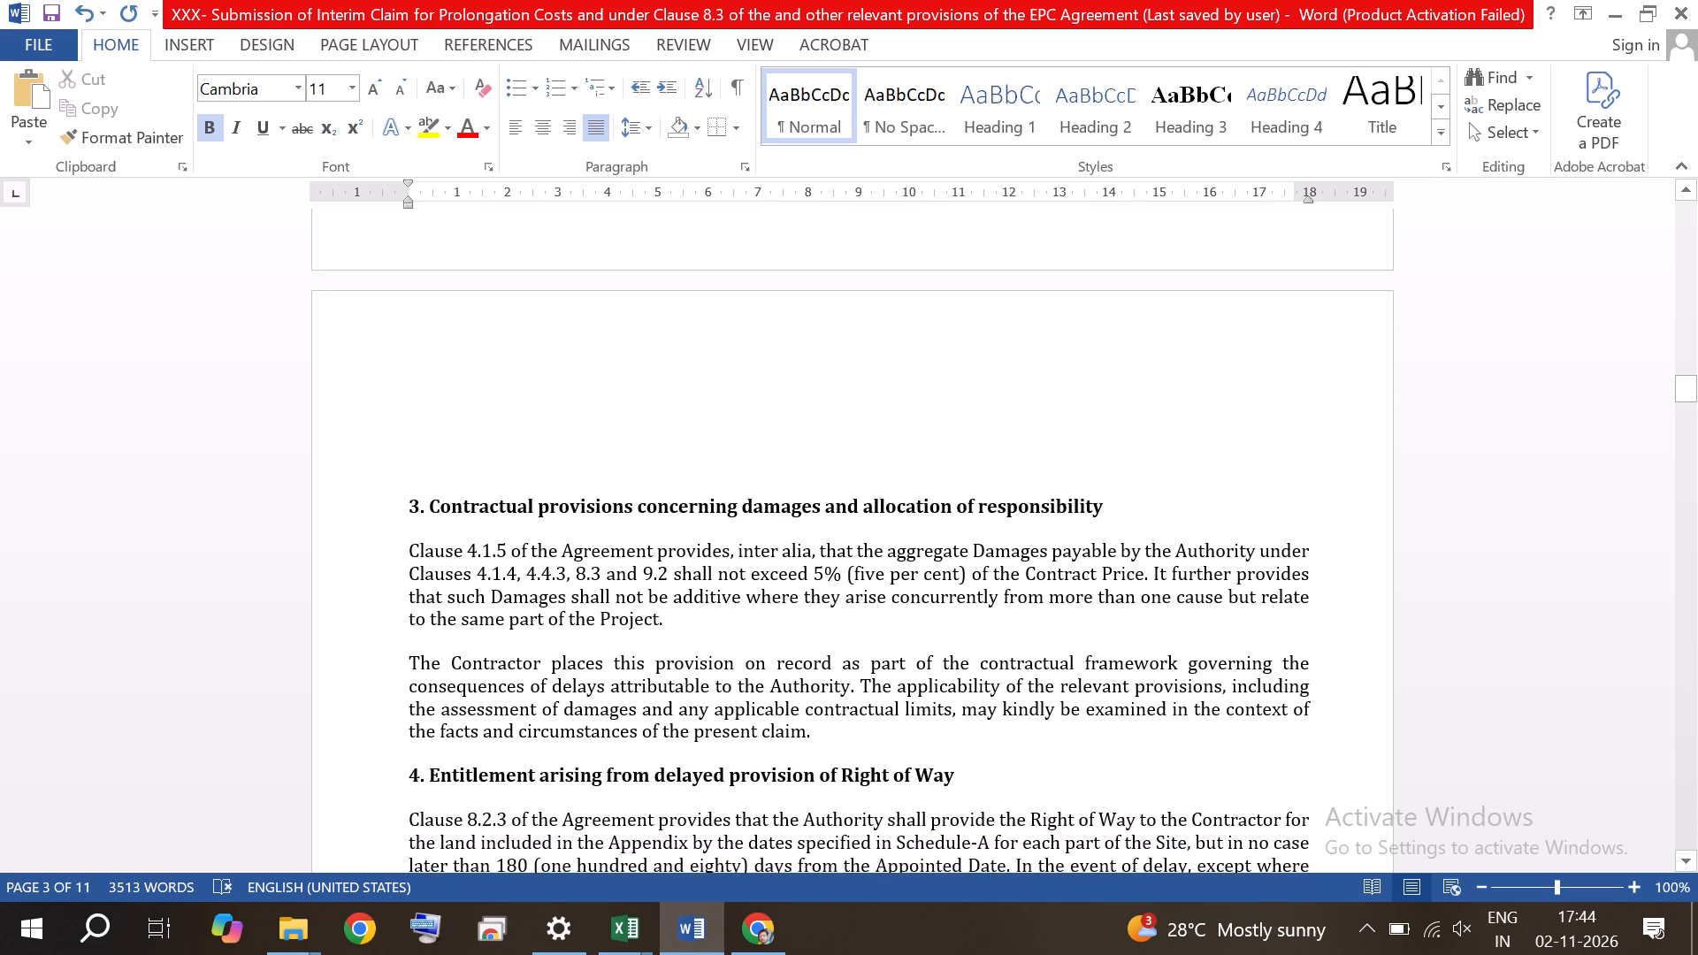
{"action": "scroll", "coordinate": [687, 553], "scroll_direction": "down", "scroll_amount": 1}
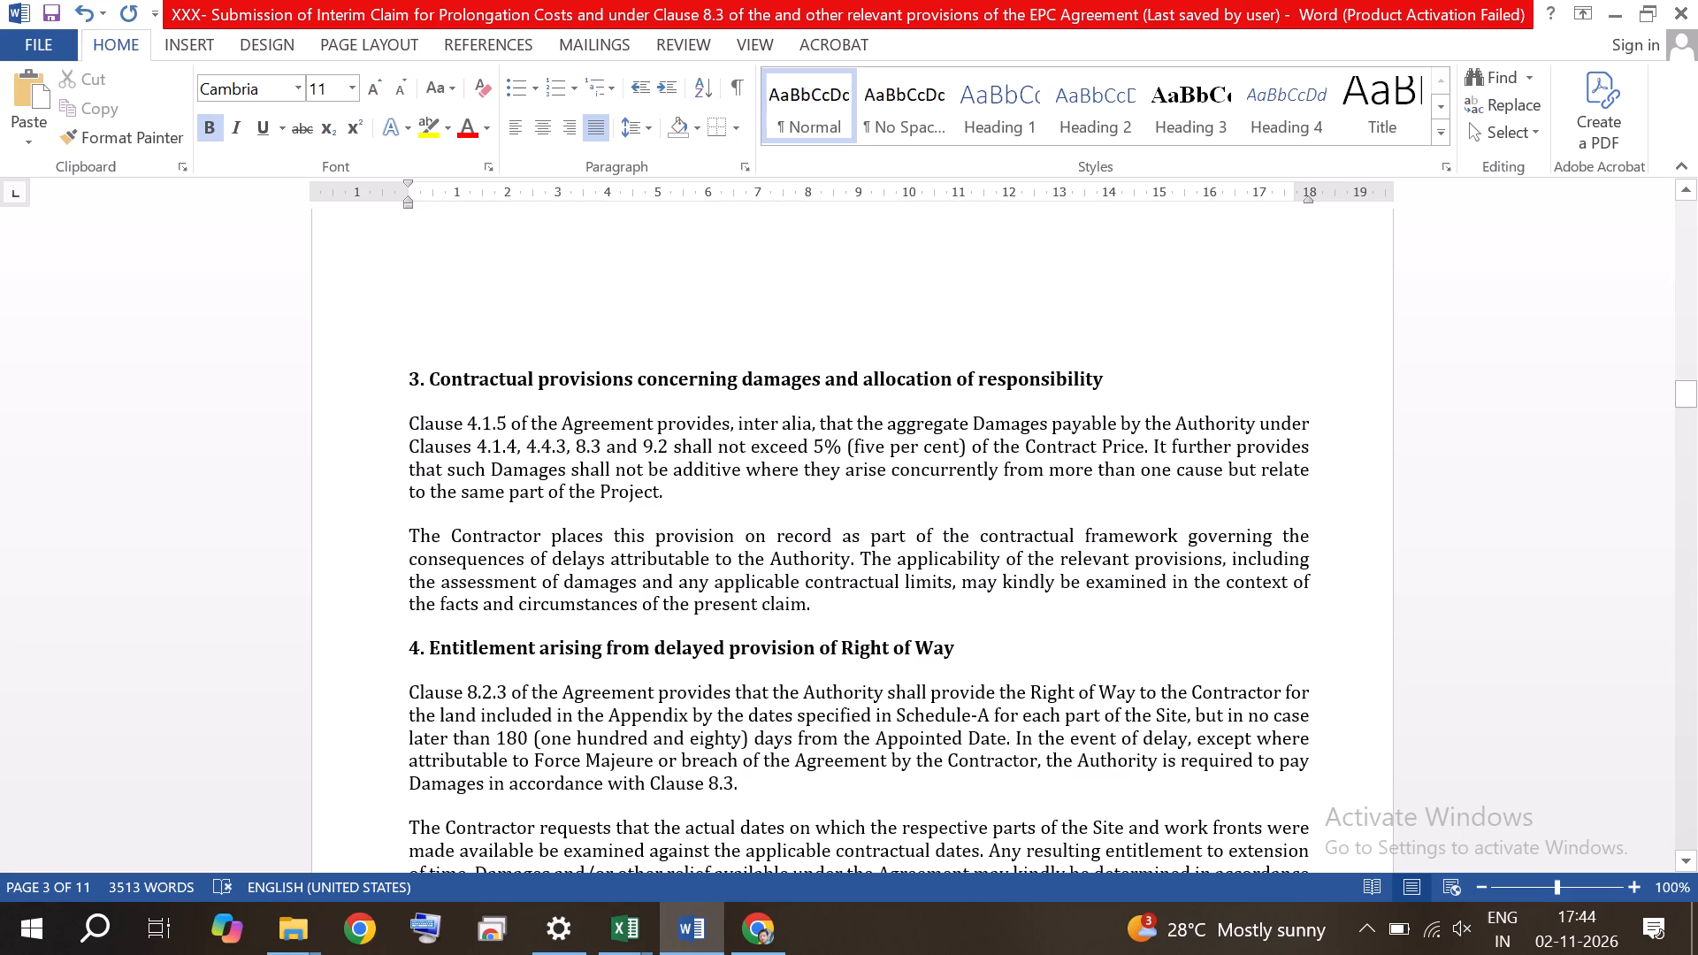
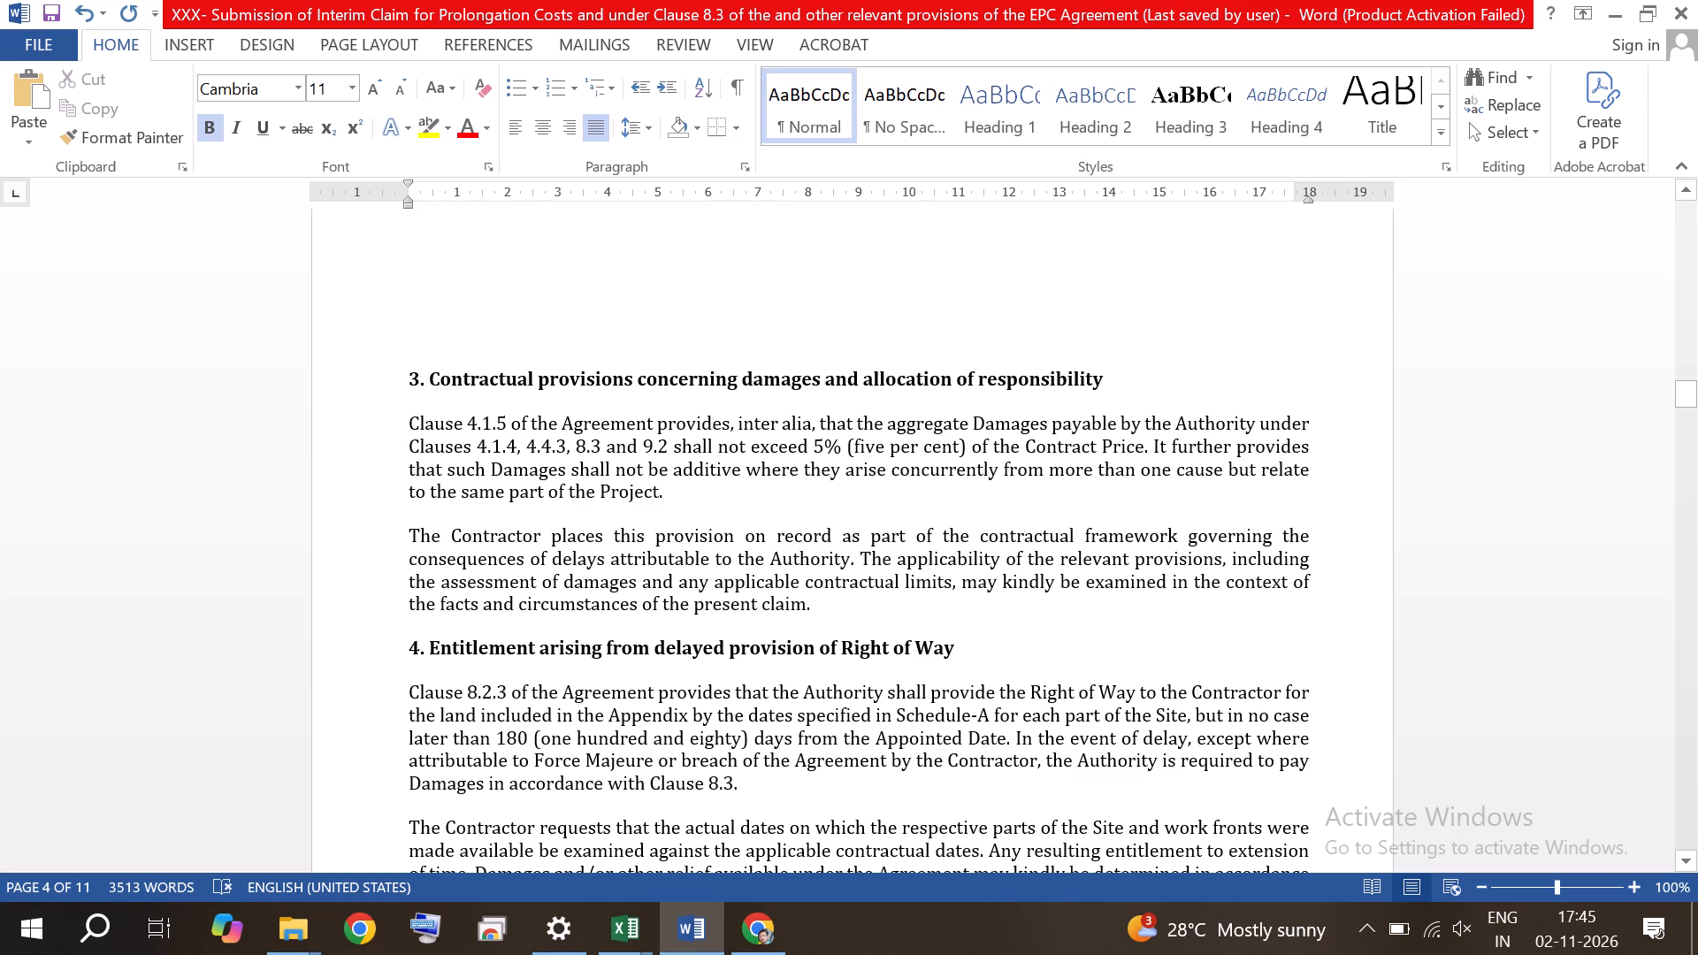
Read the sections on damages provisions, delayed Right of Way entitlement and prolongation costs, focusing on the 5% damages cap in Clause 4.1.5.
{"action": "left_click_drag", "start_coordinate": [816, 449], "coordinate": [890, 449]}
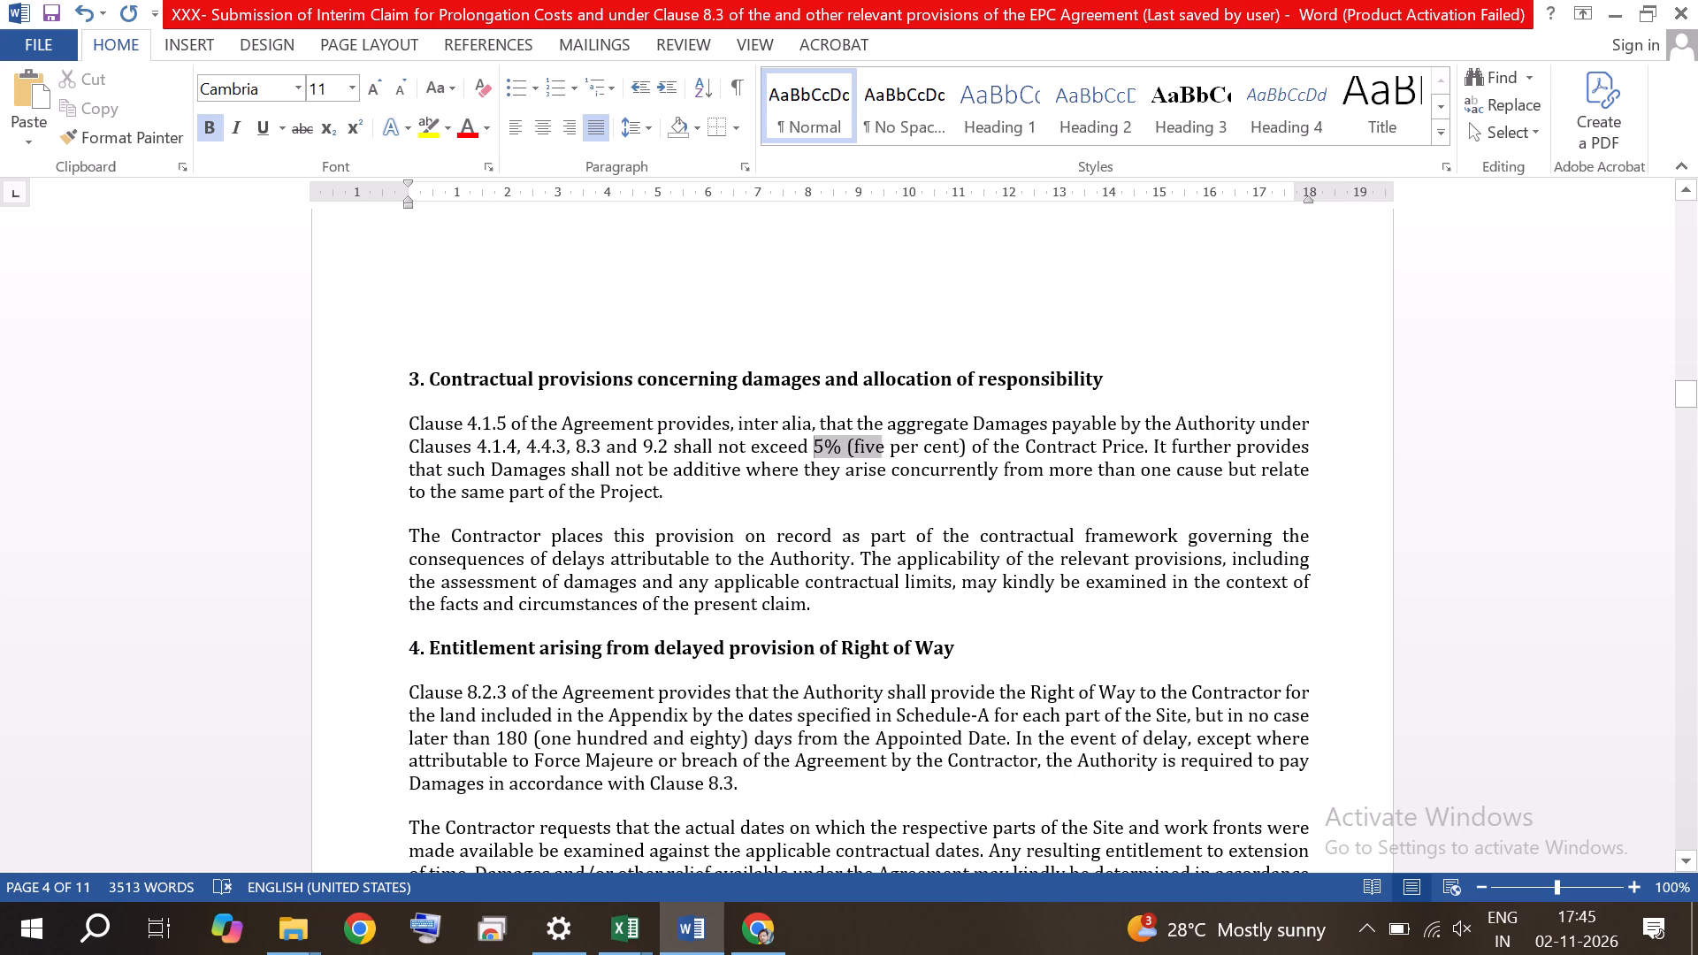
{"action": "left_click_drag", "start_coordinate": [890, 449], "coordinate": [906, 450]}
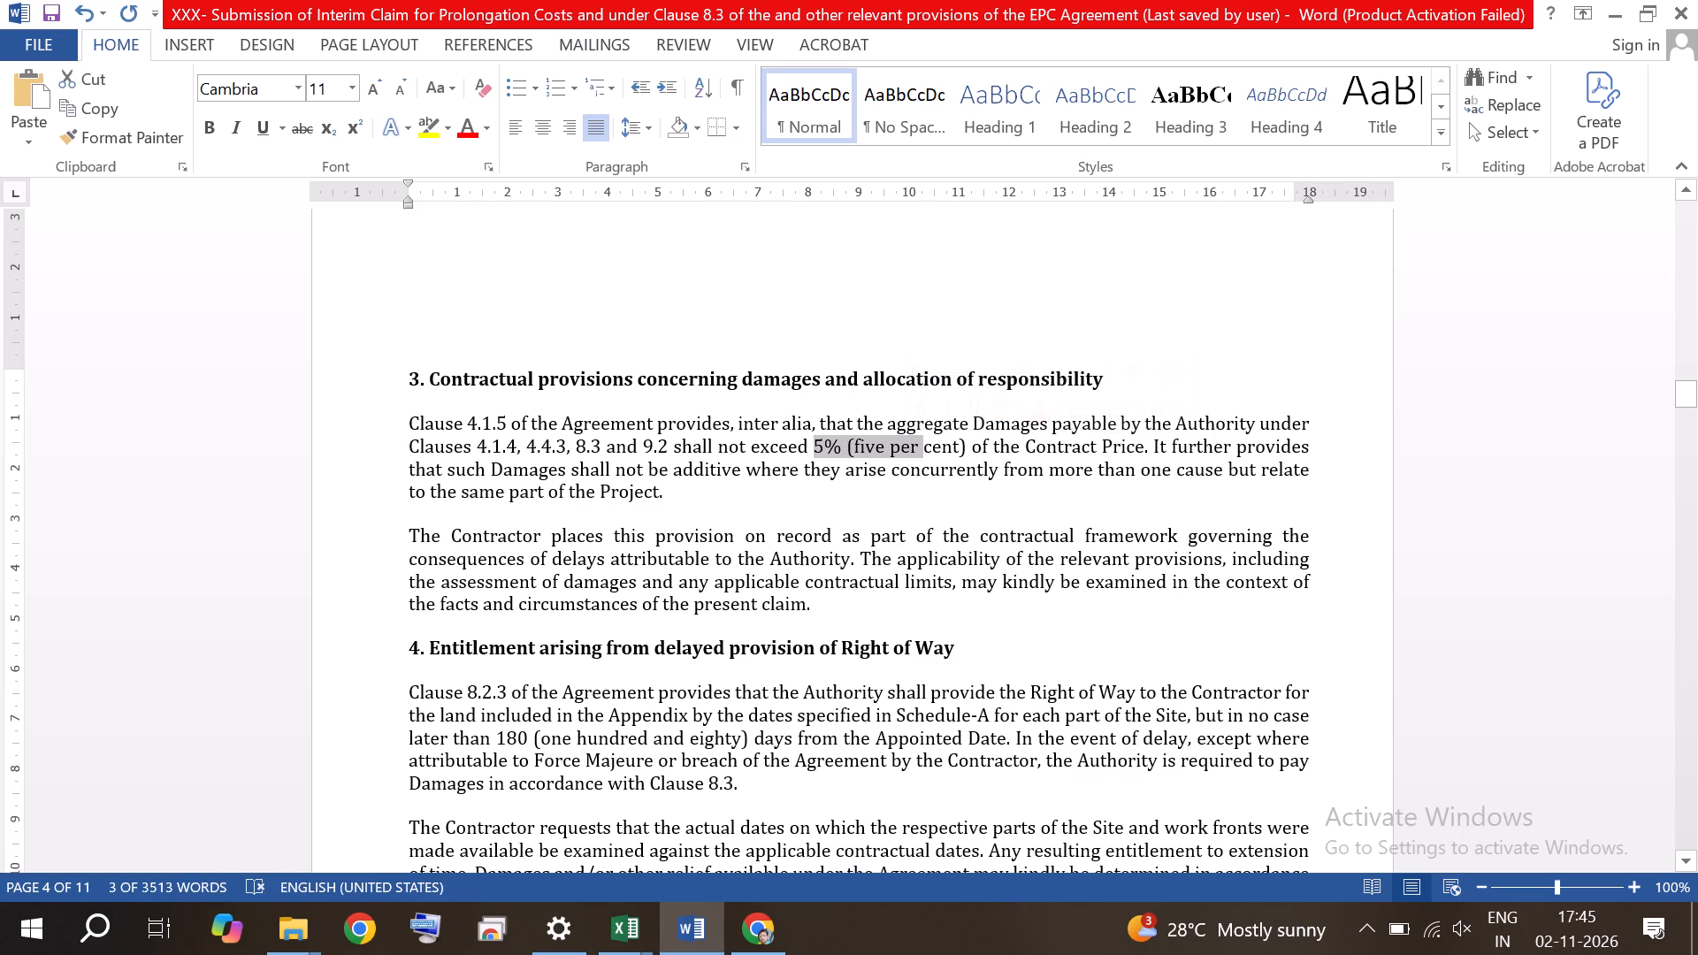
{"action": "left_click", "coordinate": [726, 499]}
{"action": "scroll", "coordinate": [794, 506], "scroll_direction": "down", "scroll_amount": 1}
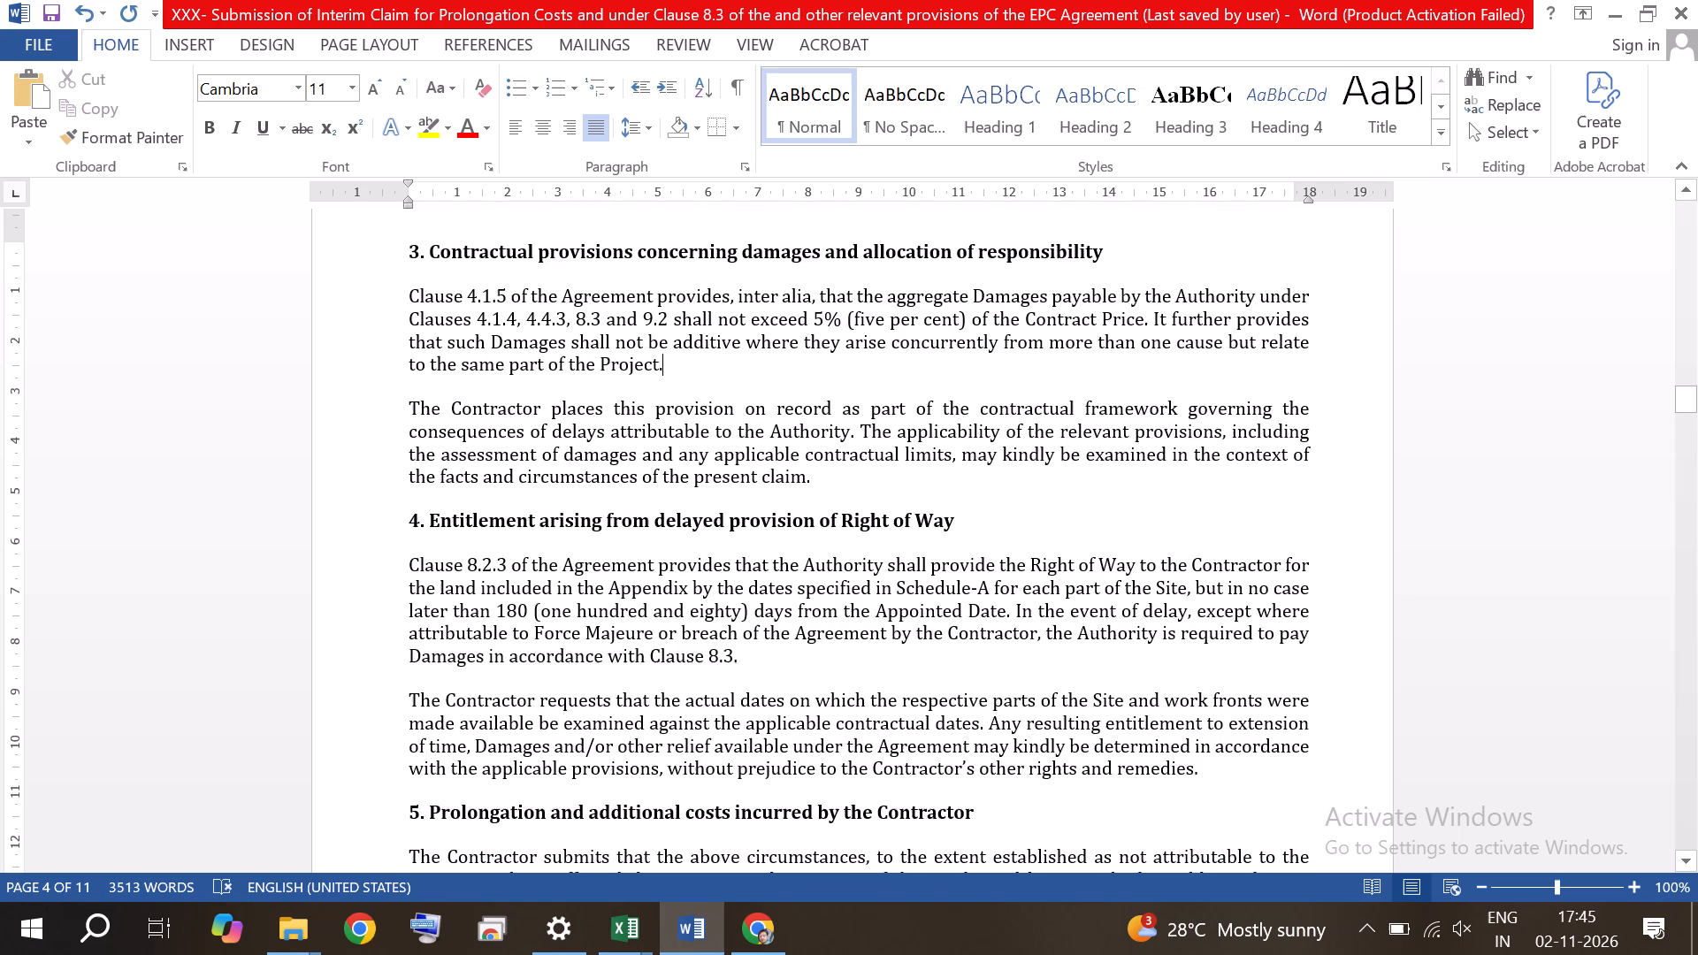
{"action": "scroll", "coordinate": [680, 431], "scroll_direction": "down", "scroll_amount": 1}
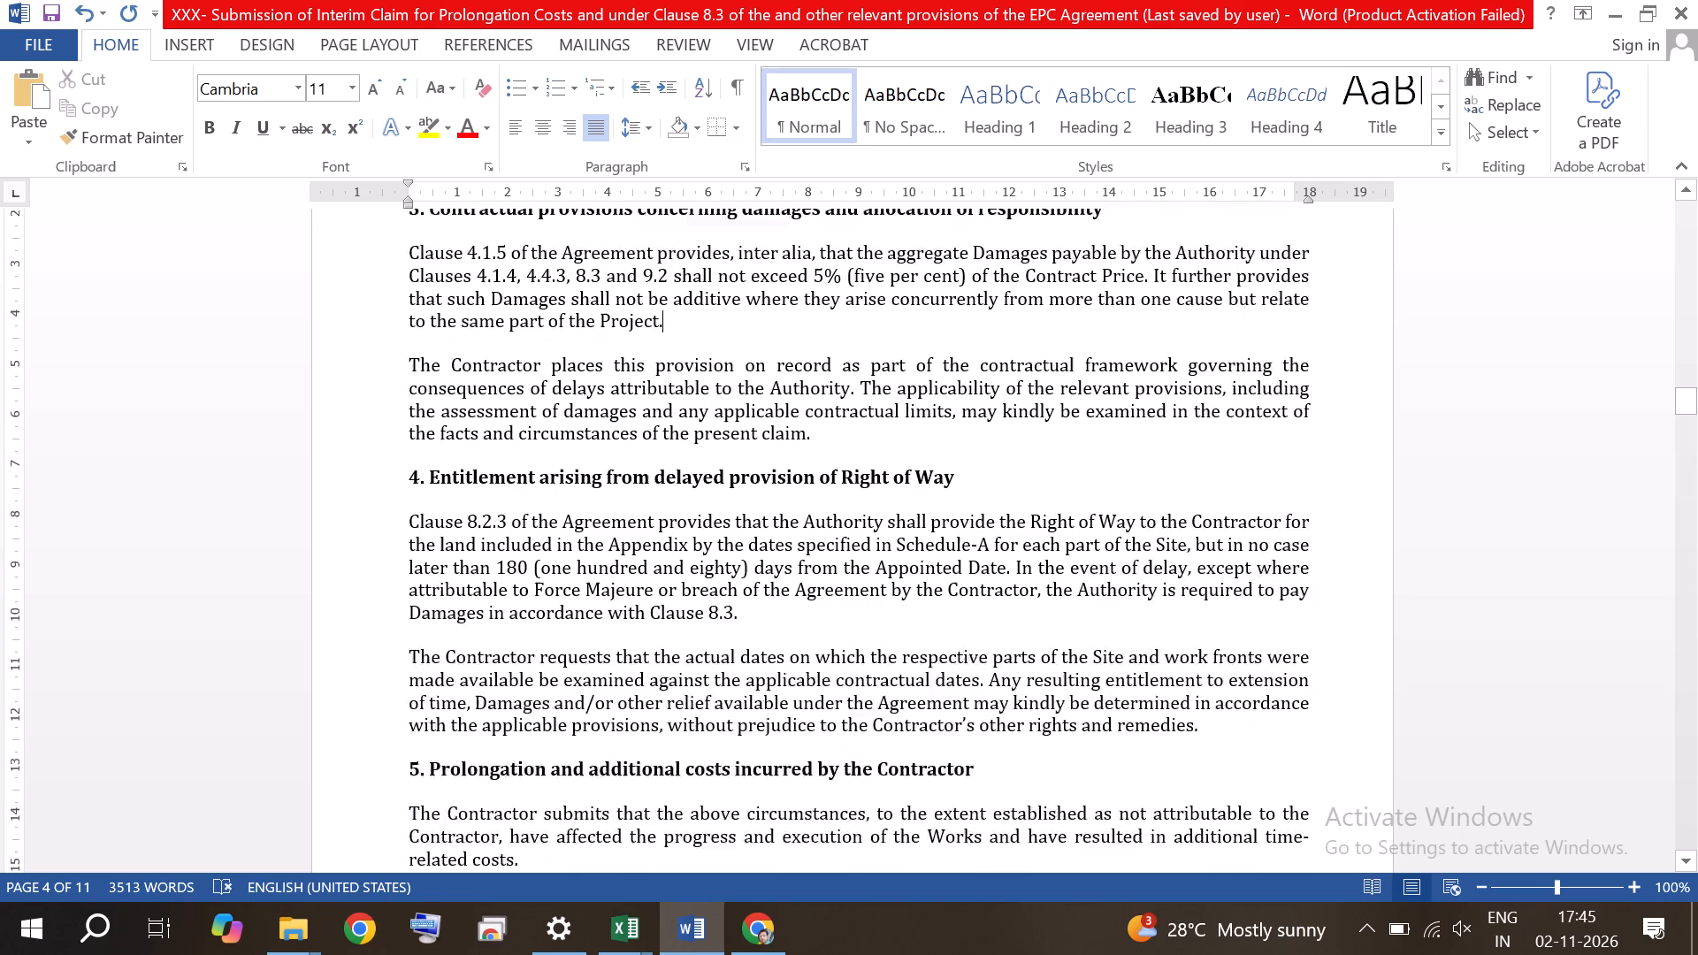
{"action": "scroll", "coordinate": [641, 436], "scroll_direction": "down", "scroll_amount": 1}
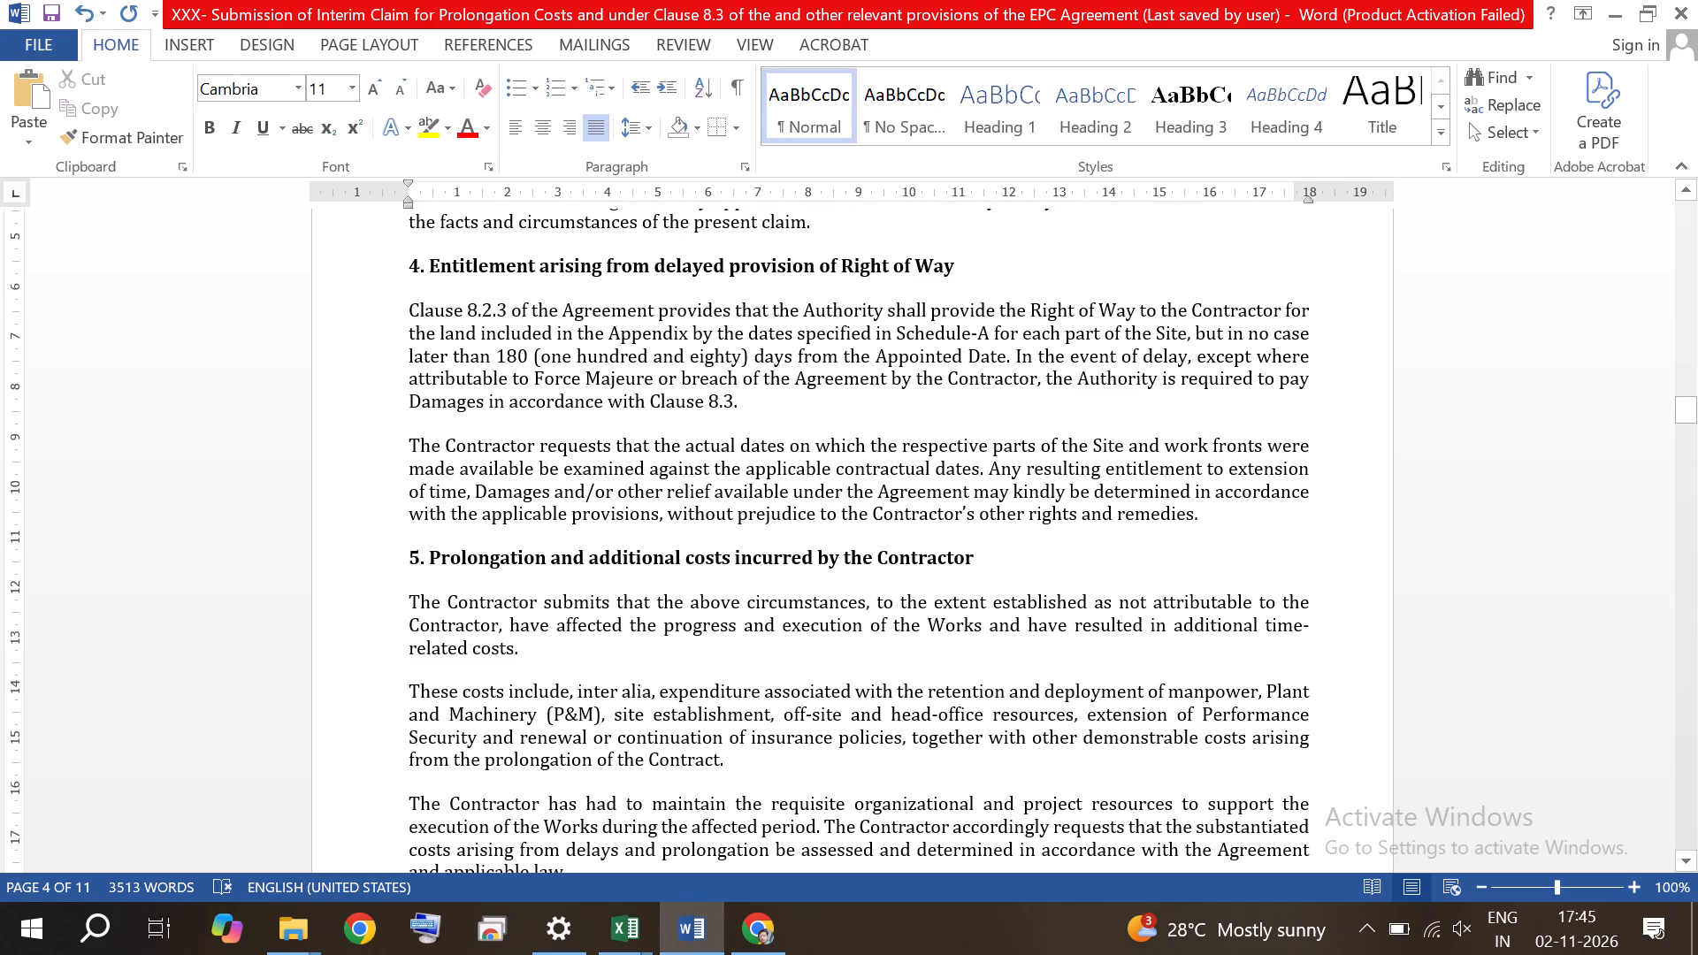
{"action": "scroll", "coordinate": [533, 355], "scroll_direction": "up", "scroll_amount": 1}
{"action": "scroll", "coordinate": [591, 447], "scroll_direction": "down", "scroll_amount": 1}
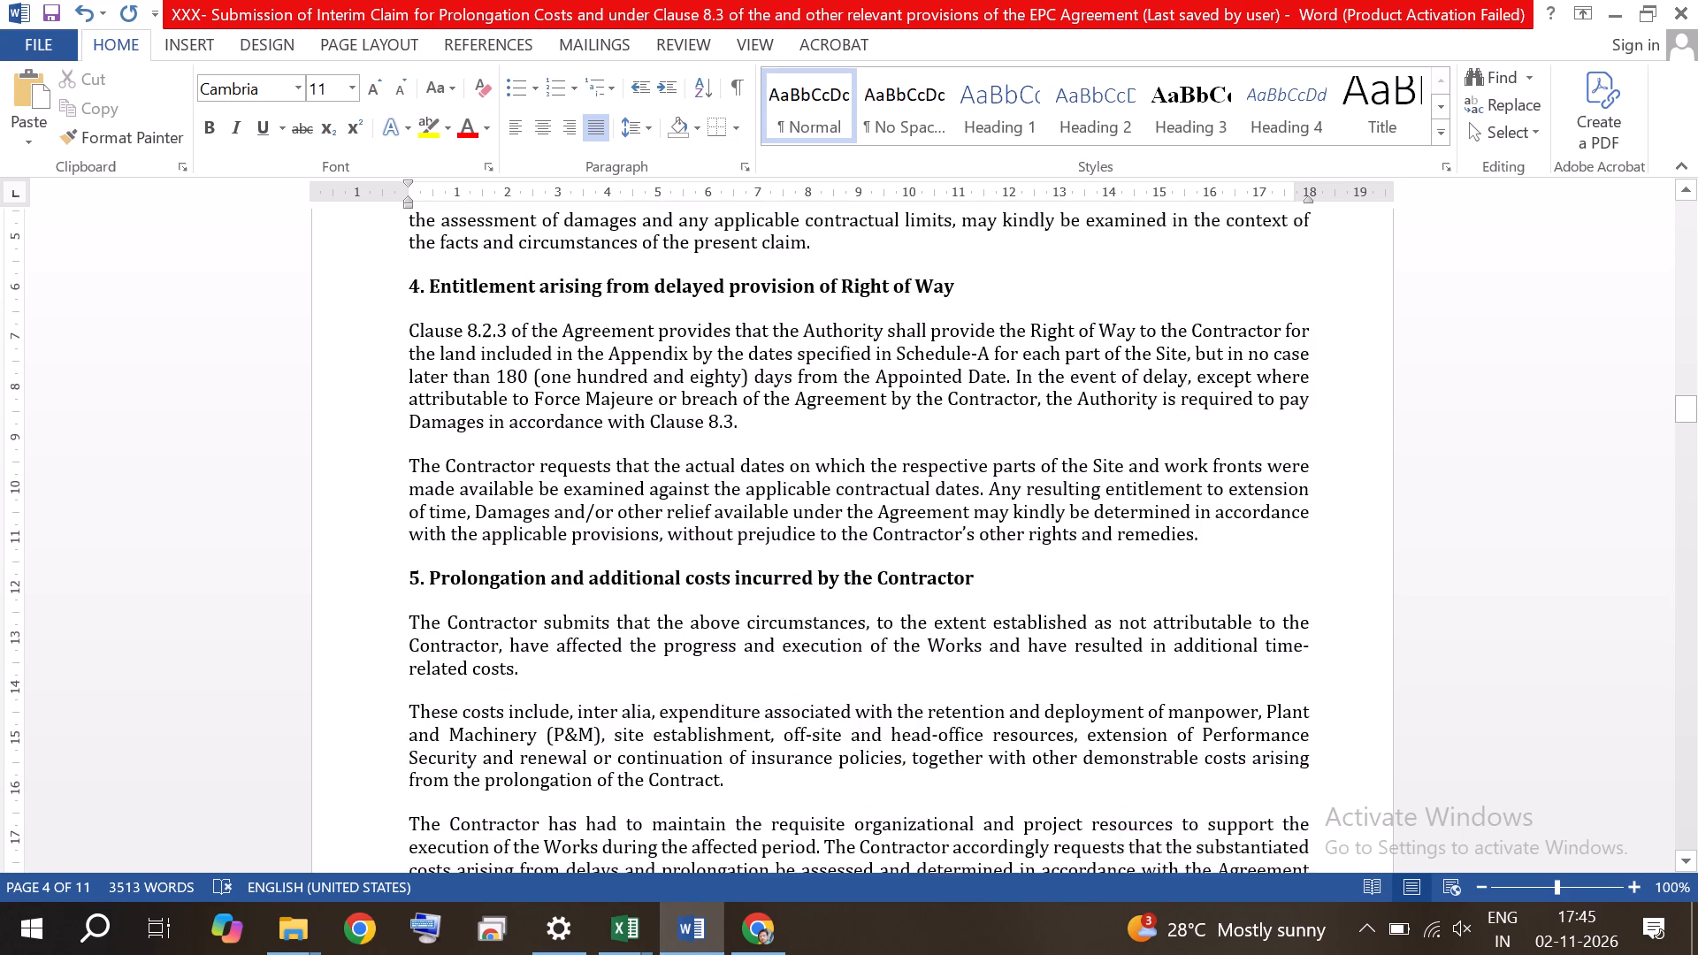
{"action": "scroll", "coordinate": [591, 447], "scroll_direction": "down", "scroll_amount": 2}
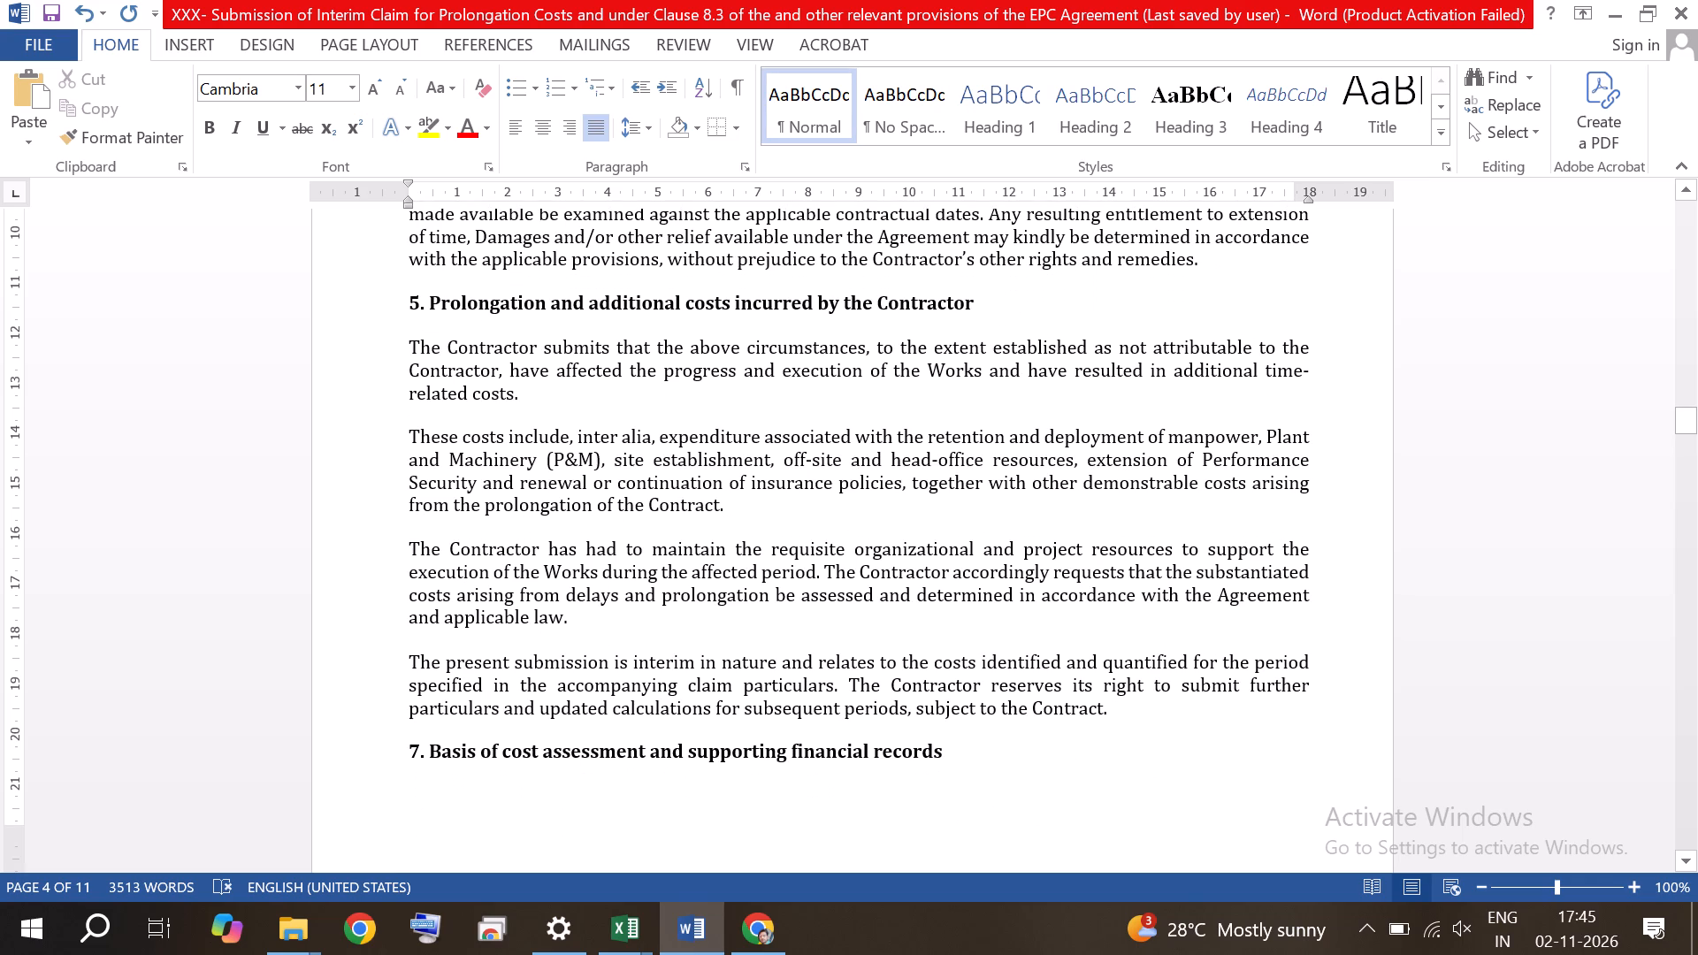
{"action": "scroll", "coordinate": [841, 471], "scroll_direction": "down", "scroll_amount": 1}
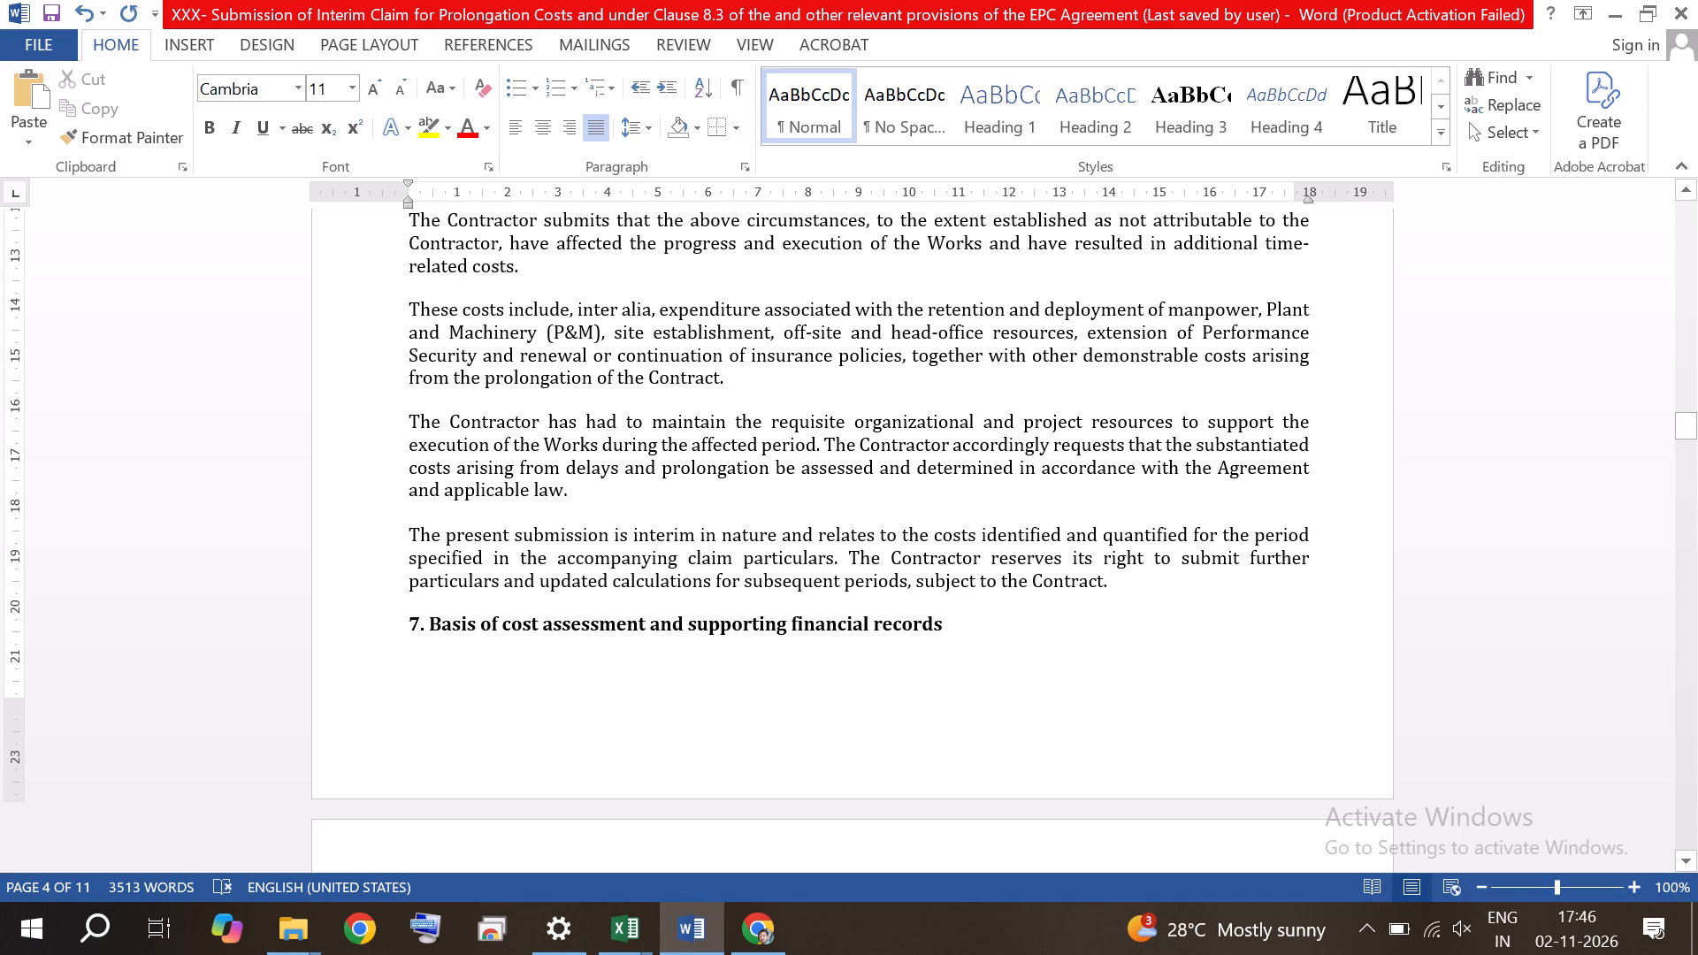
Highlight in yellow the section 2 text from "4.1.3 of the Agreement" through "including the relevant forest clearances".
{"action": "scroll", "coordinate": [634, 387], "scroll_direction": "up", "scroll_amount": 7}
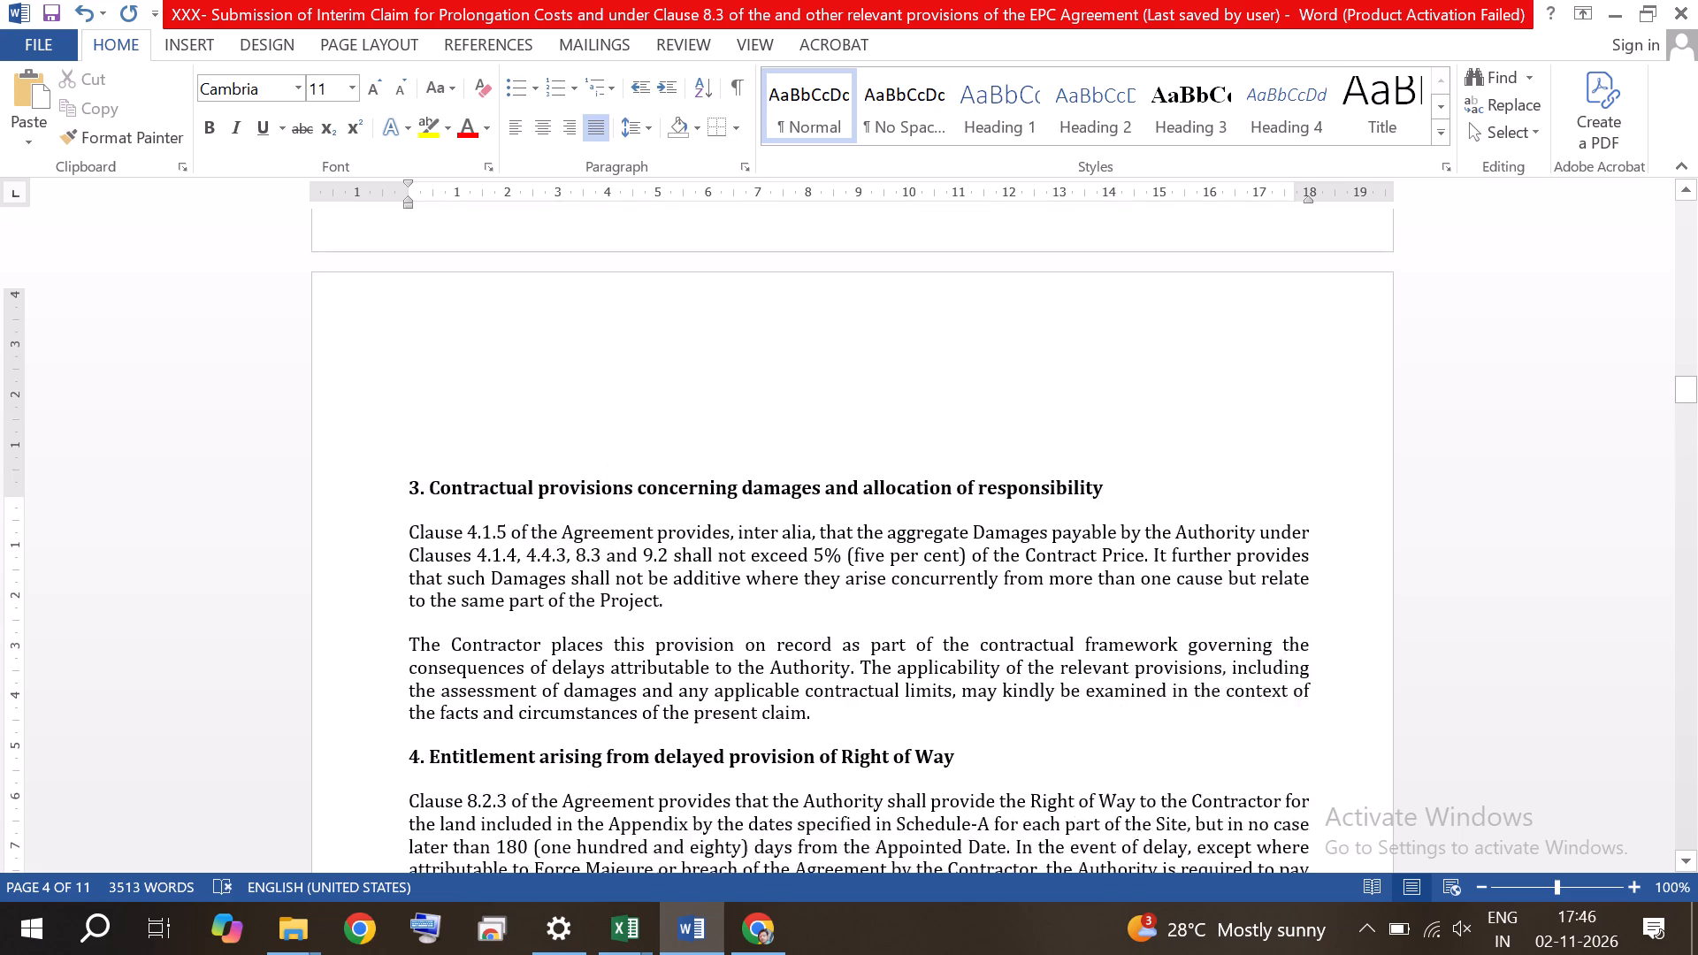
{"action": "scroll", "coordinate": [634, 387], "scroll_direction": "up", "scroll_amount": 1}
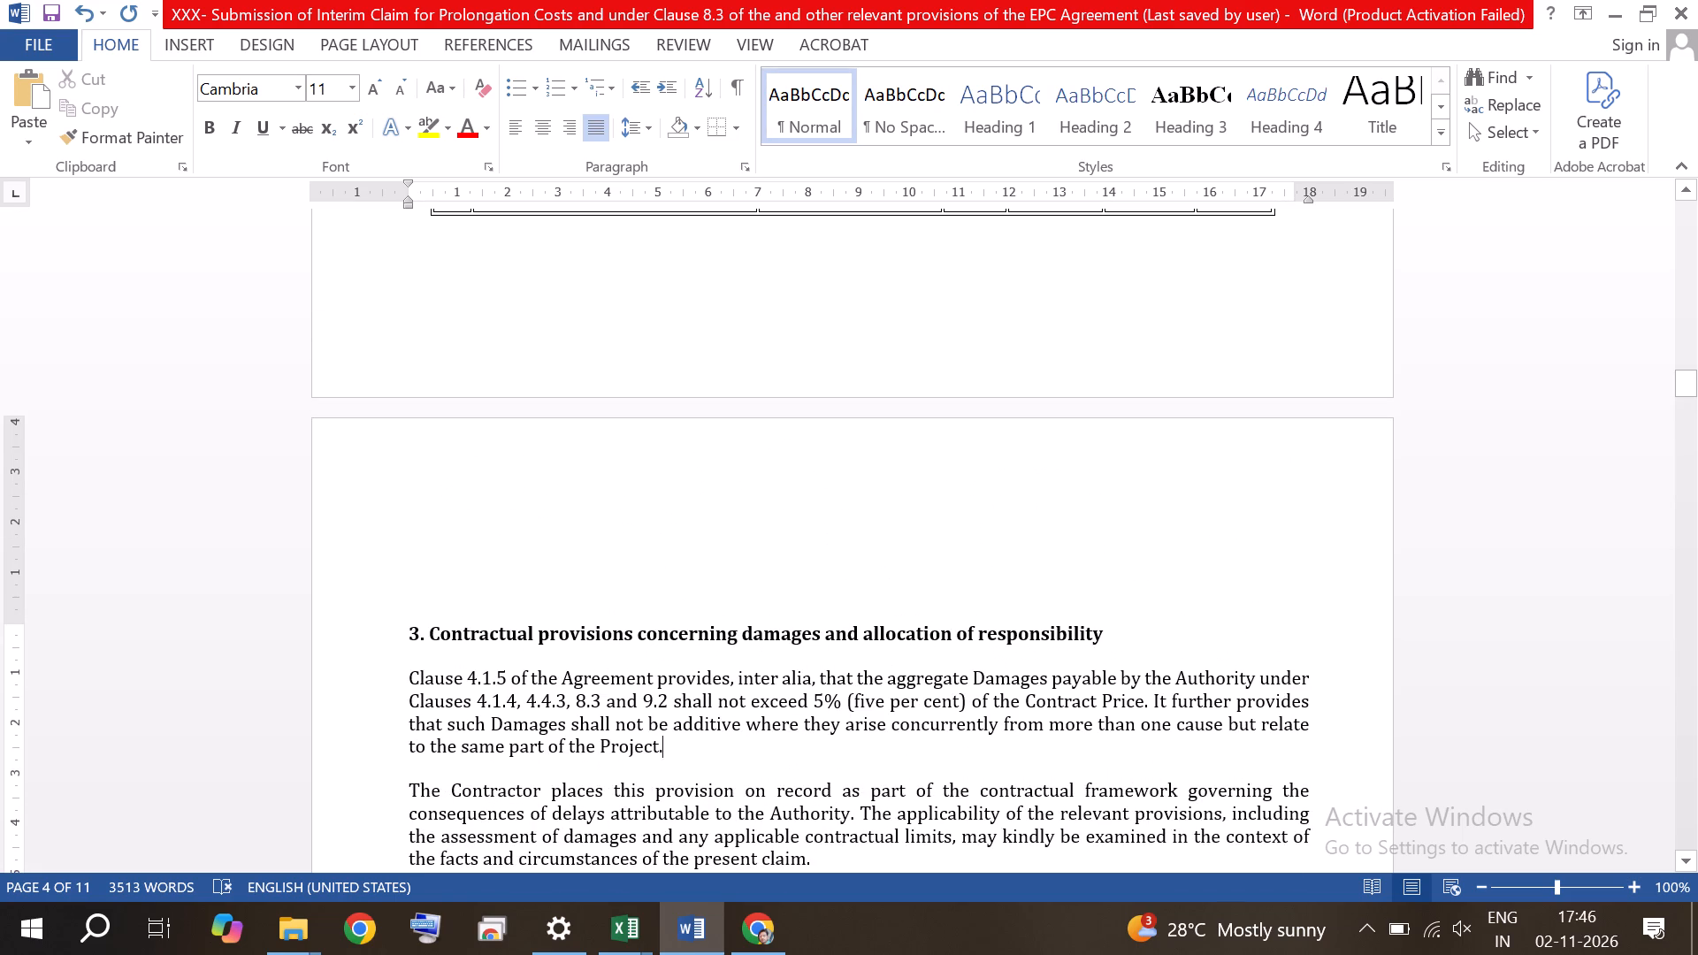
{"action": "scroll", "coordinate": [719, 450], "scroll_direction": "up", "scroll_amount": 16}
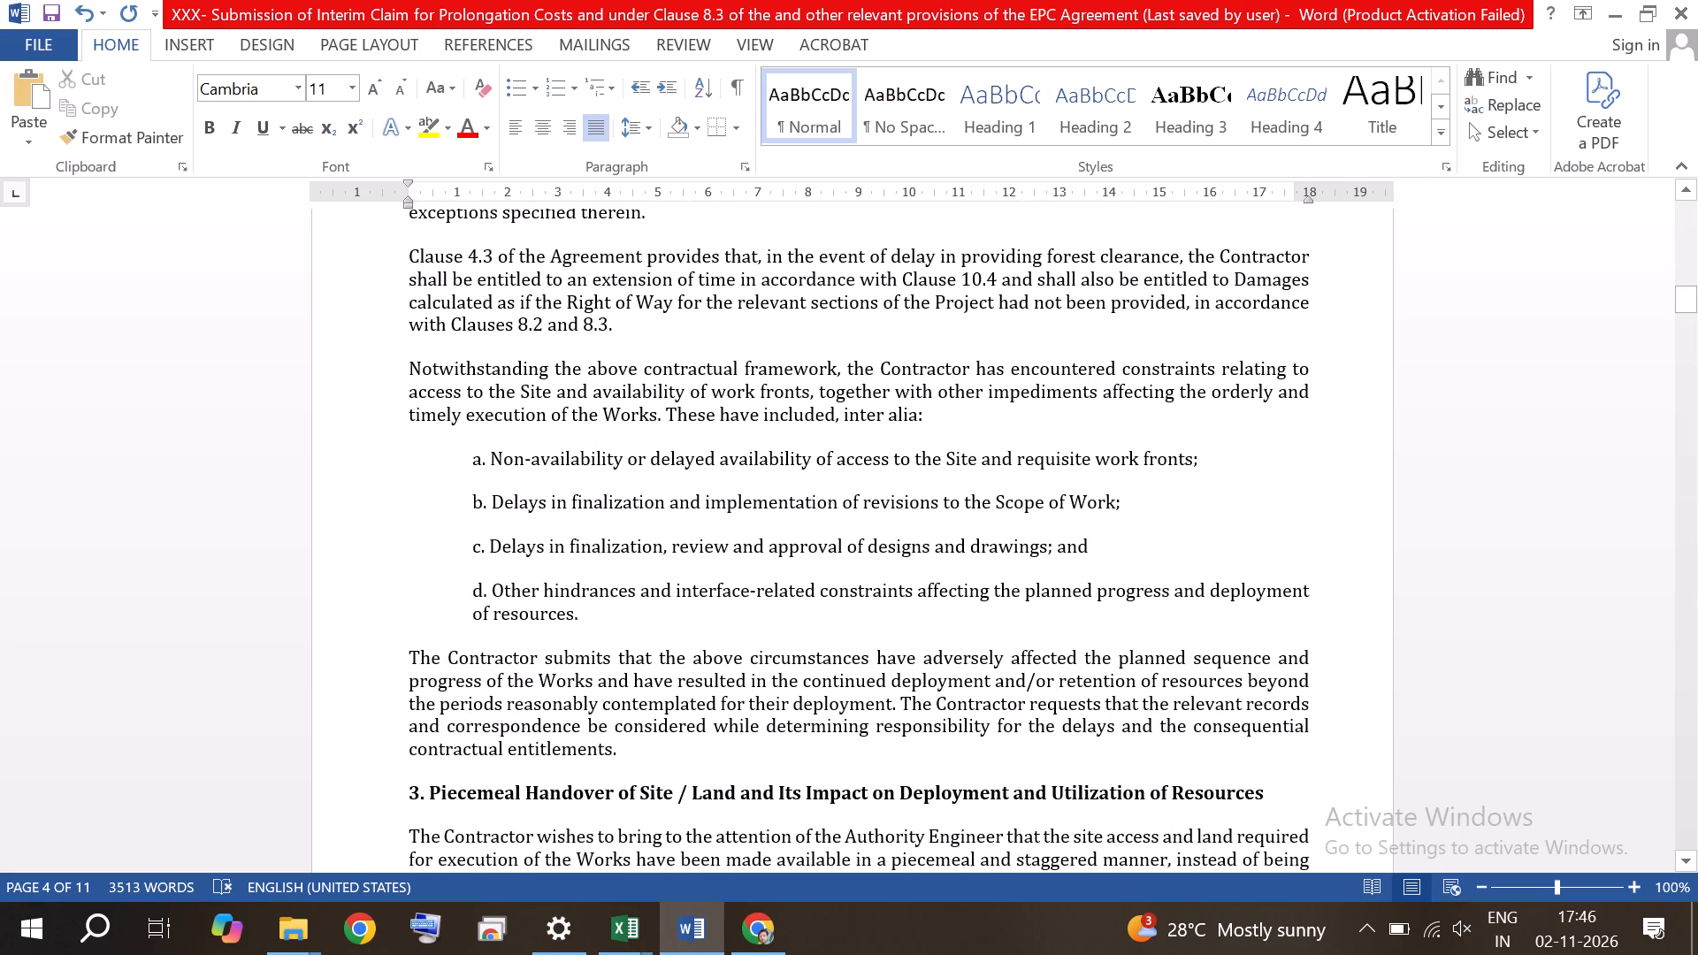
{"action": "scroll", "coordinate": [831, 398], "scroll_direction": "up", "scroll_amount": 1}
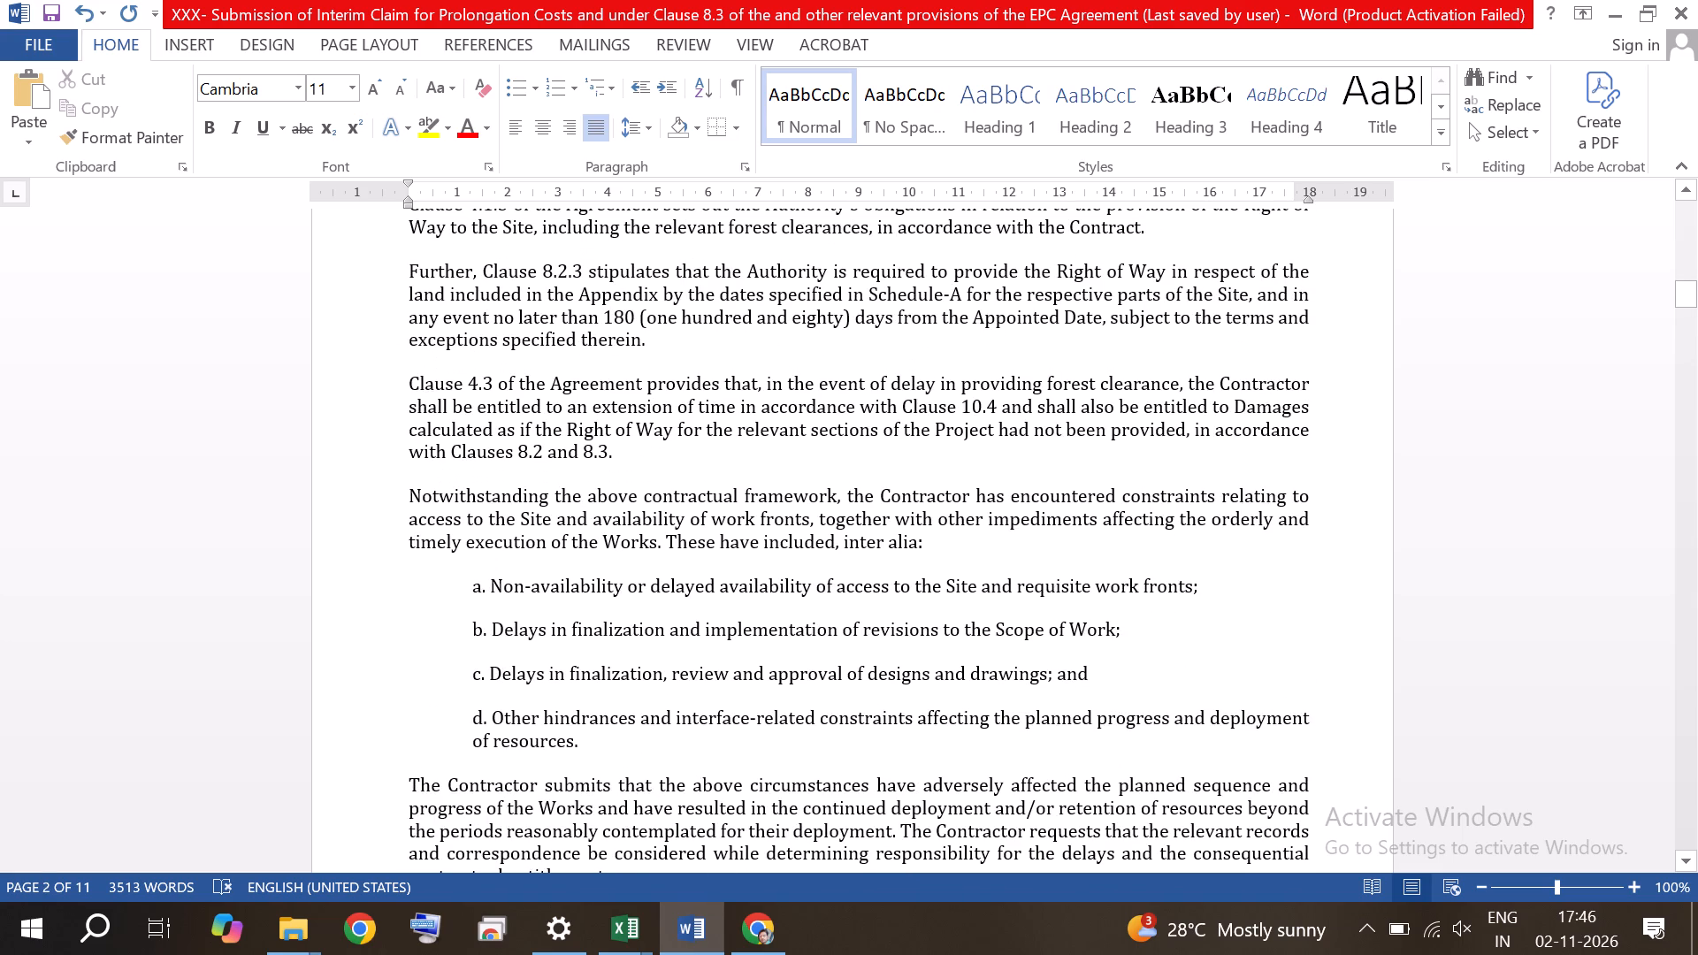
{"action": "scroll", "coordinate": [857, 432], "scroll_direction": "up", "scroll_amount": 9}
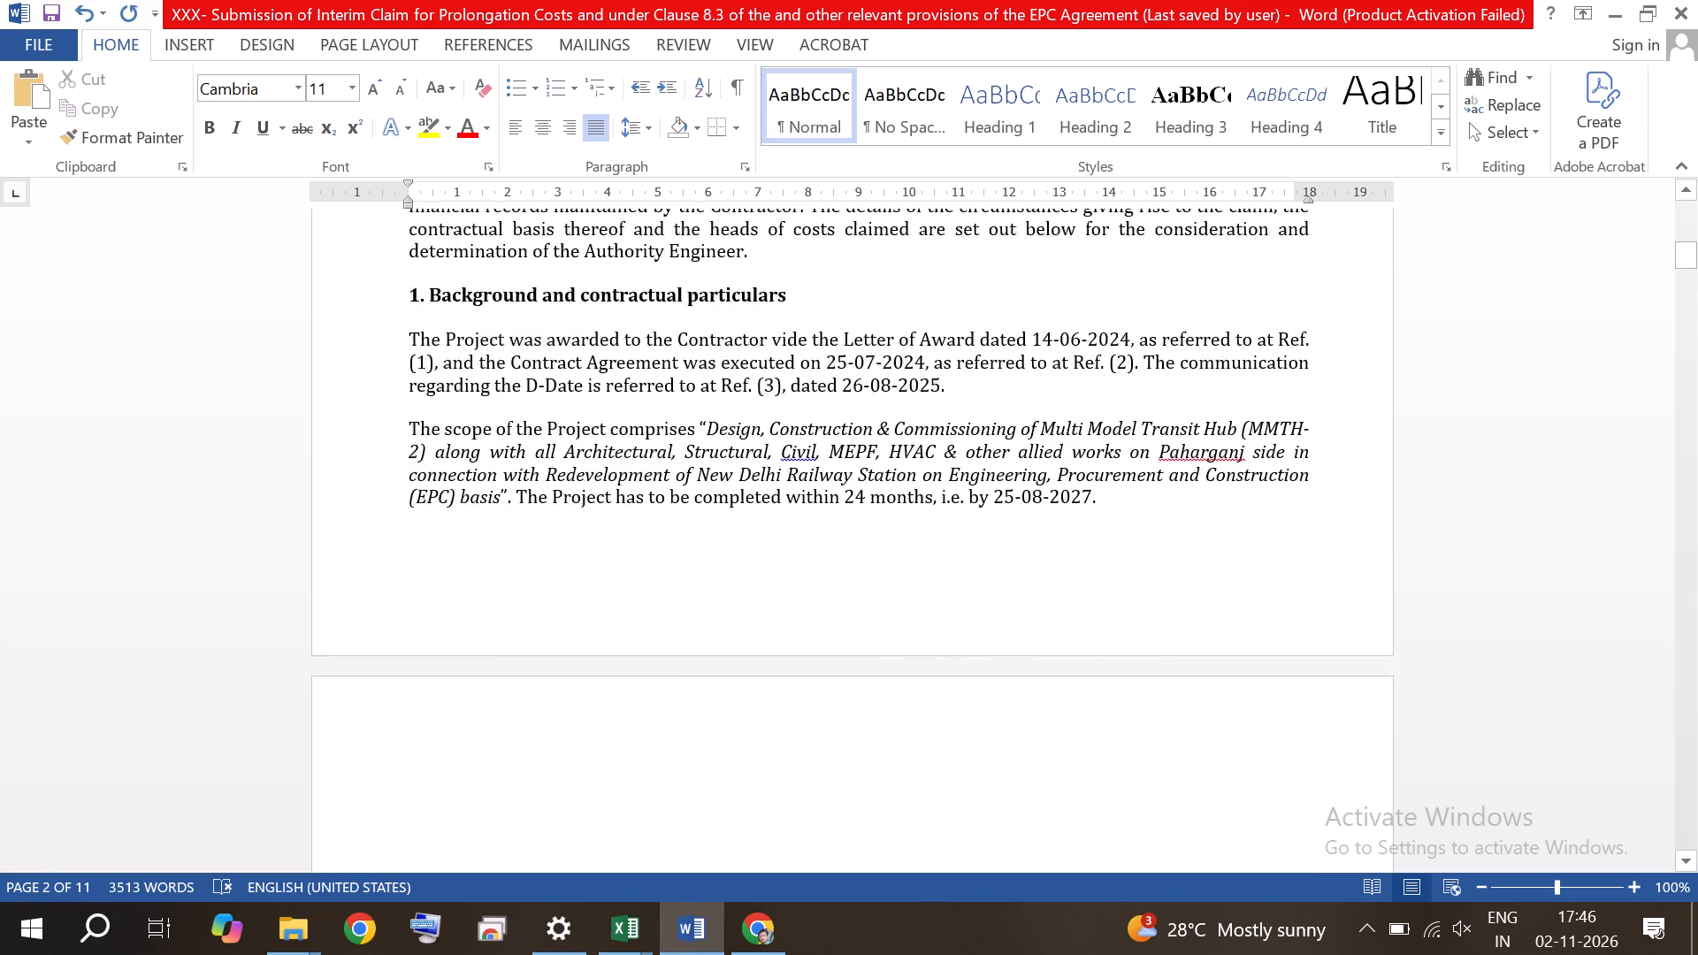
{"action": "scroll", "coordinate": [846, 518], "scroll_direction": "down", "scroll_amount": 5}
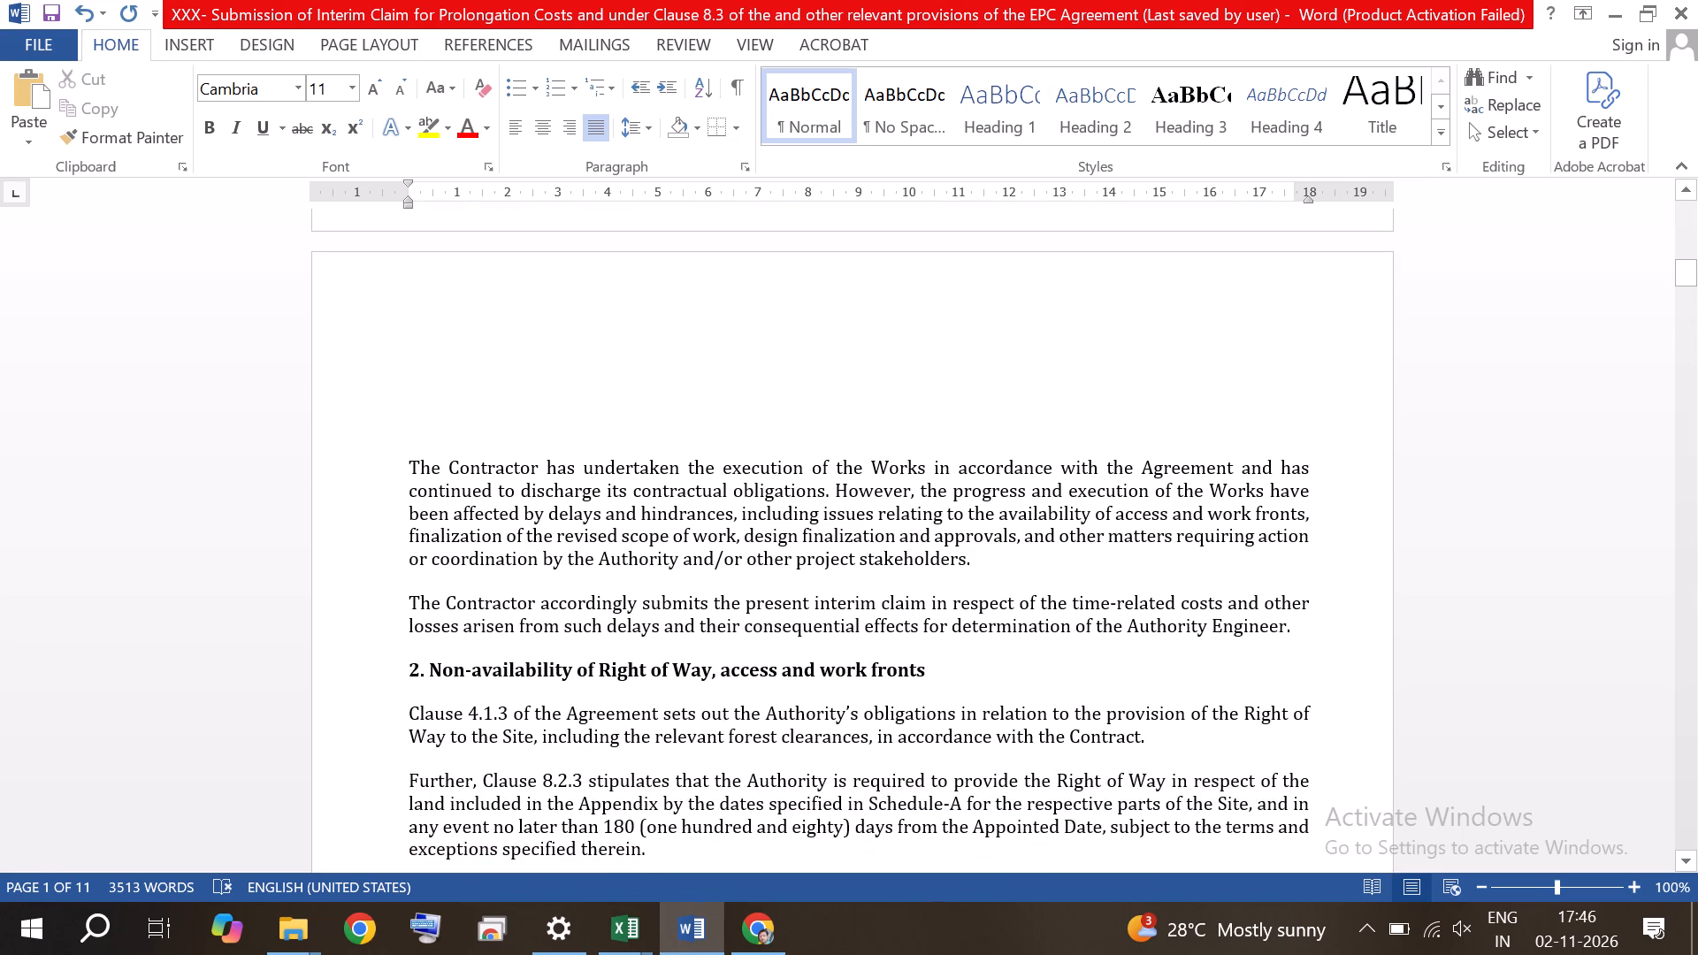
{"action": "scroll", "coordinate": [773, 641], "scroll_direction": "down", "scroll_amount": 1}
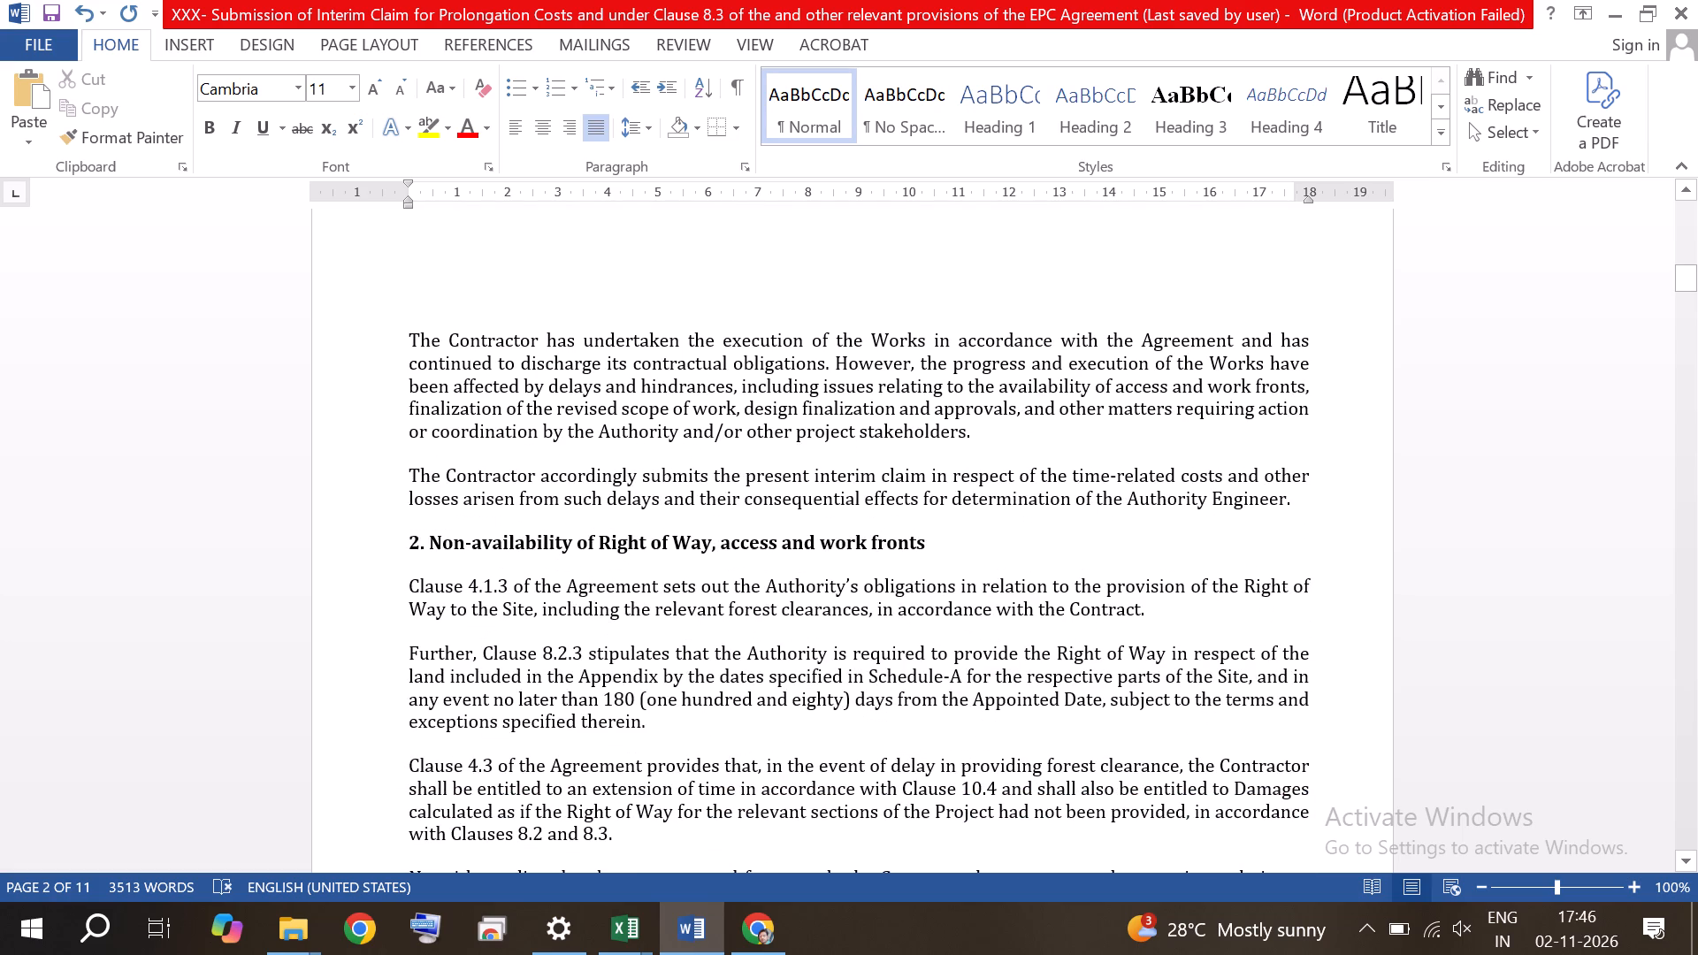
{"action": "left_click_drag", "start_coordinate": [465, 587], "coordinate": [547, 628]}
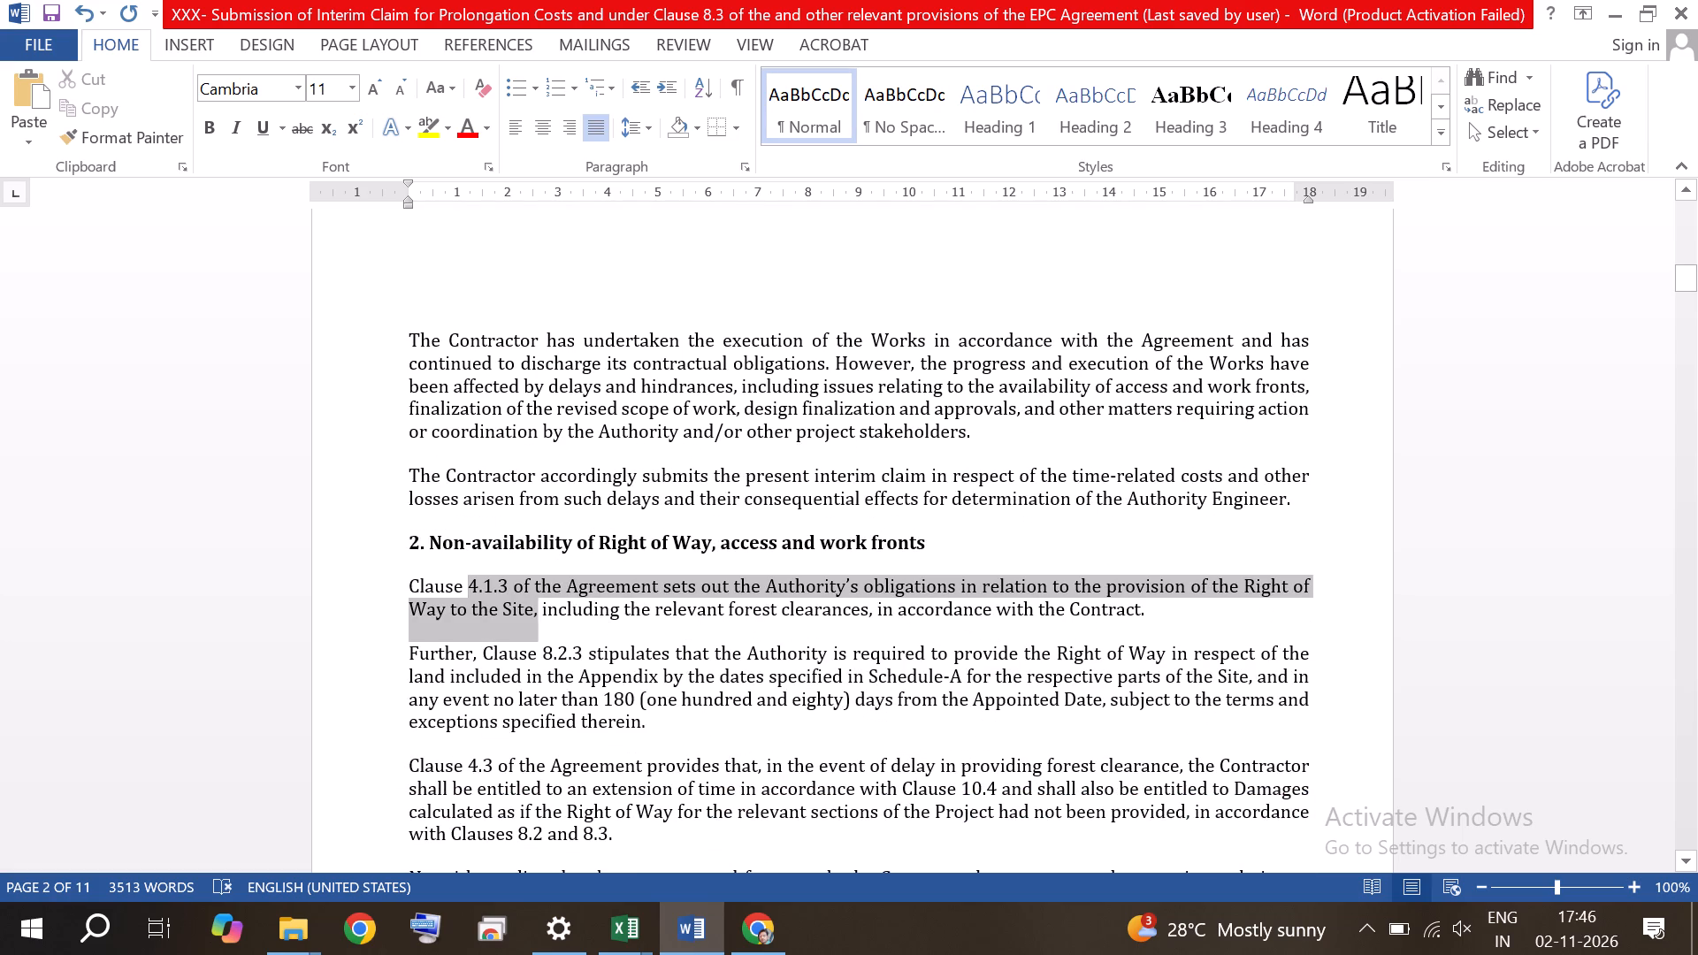
{"action": "left_click_drag", "start_coordinate": [547, 628], "coordinate": [821, 612]}
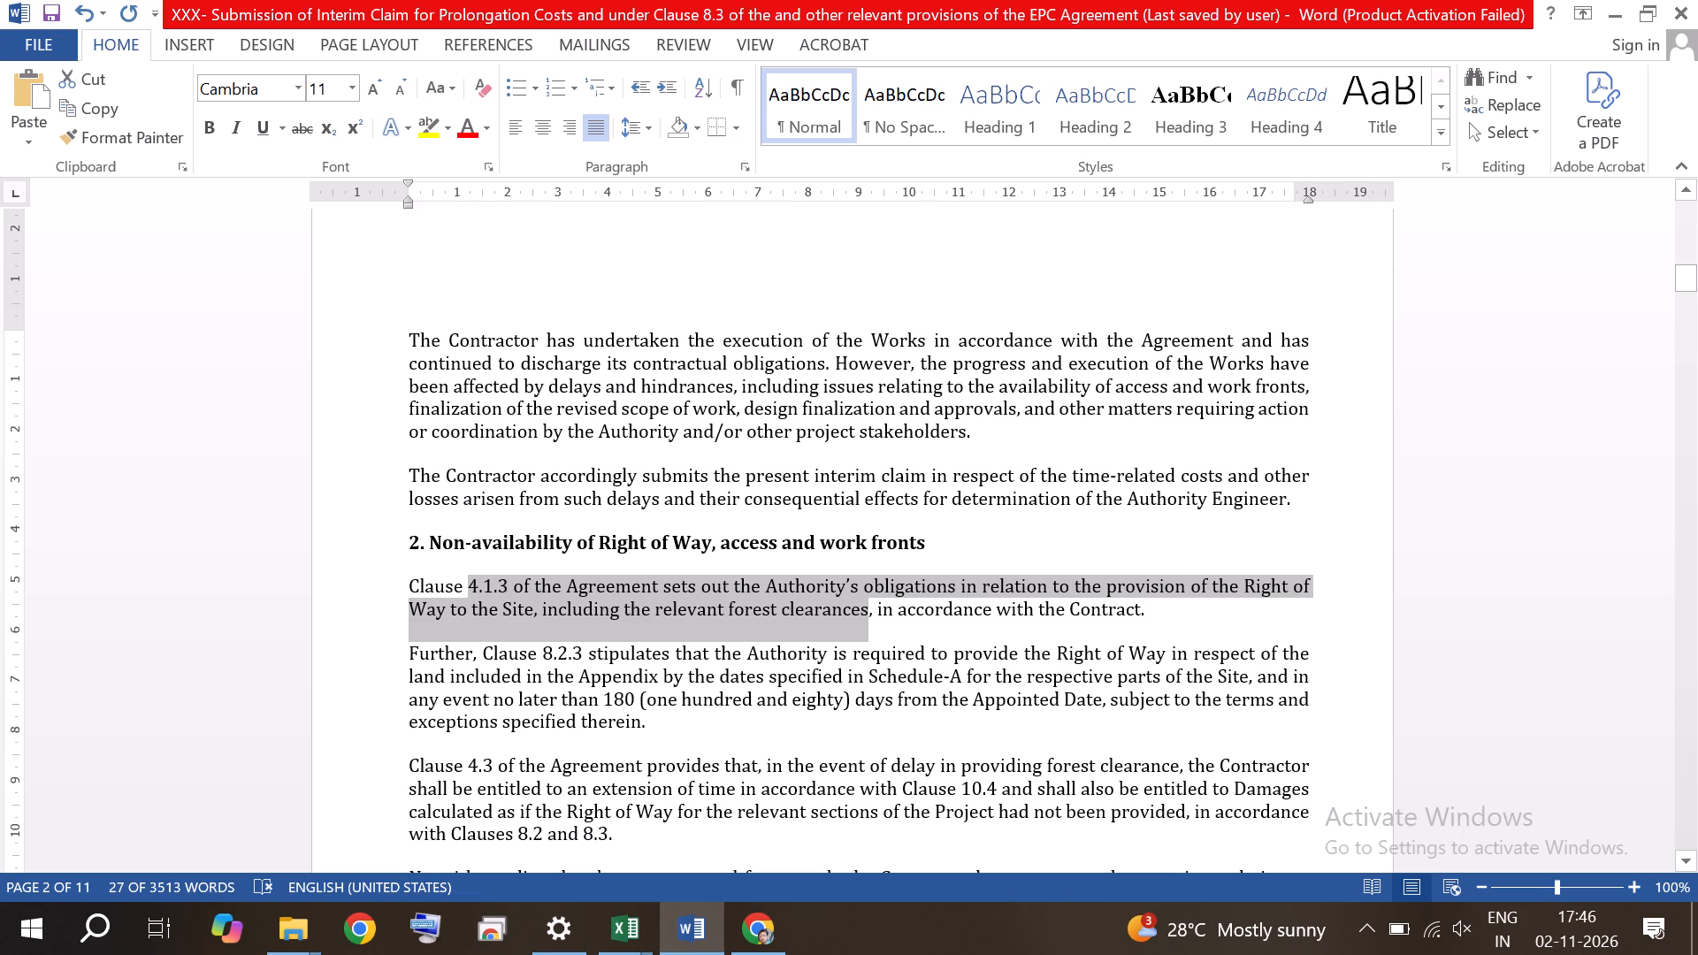
{"action": "left_click", "coordinate": [417, 137]}
Highlight in yellow the section 2 Clause 4.3 text on forest clearance delay, from "4.3 of the Agreement" through "Clauses 8.2 and 8.3".
{"action": "left_click_drag", "start_coordinate": [469, 764], "coordinate": [470, 765]}
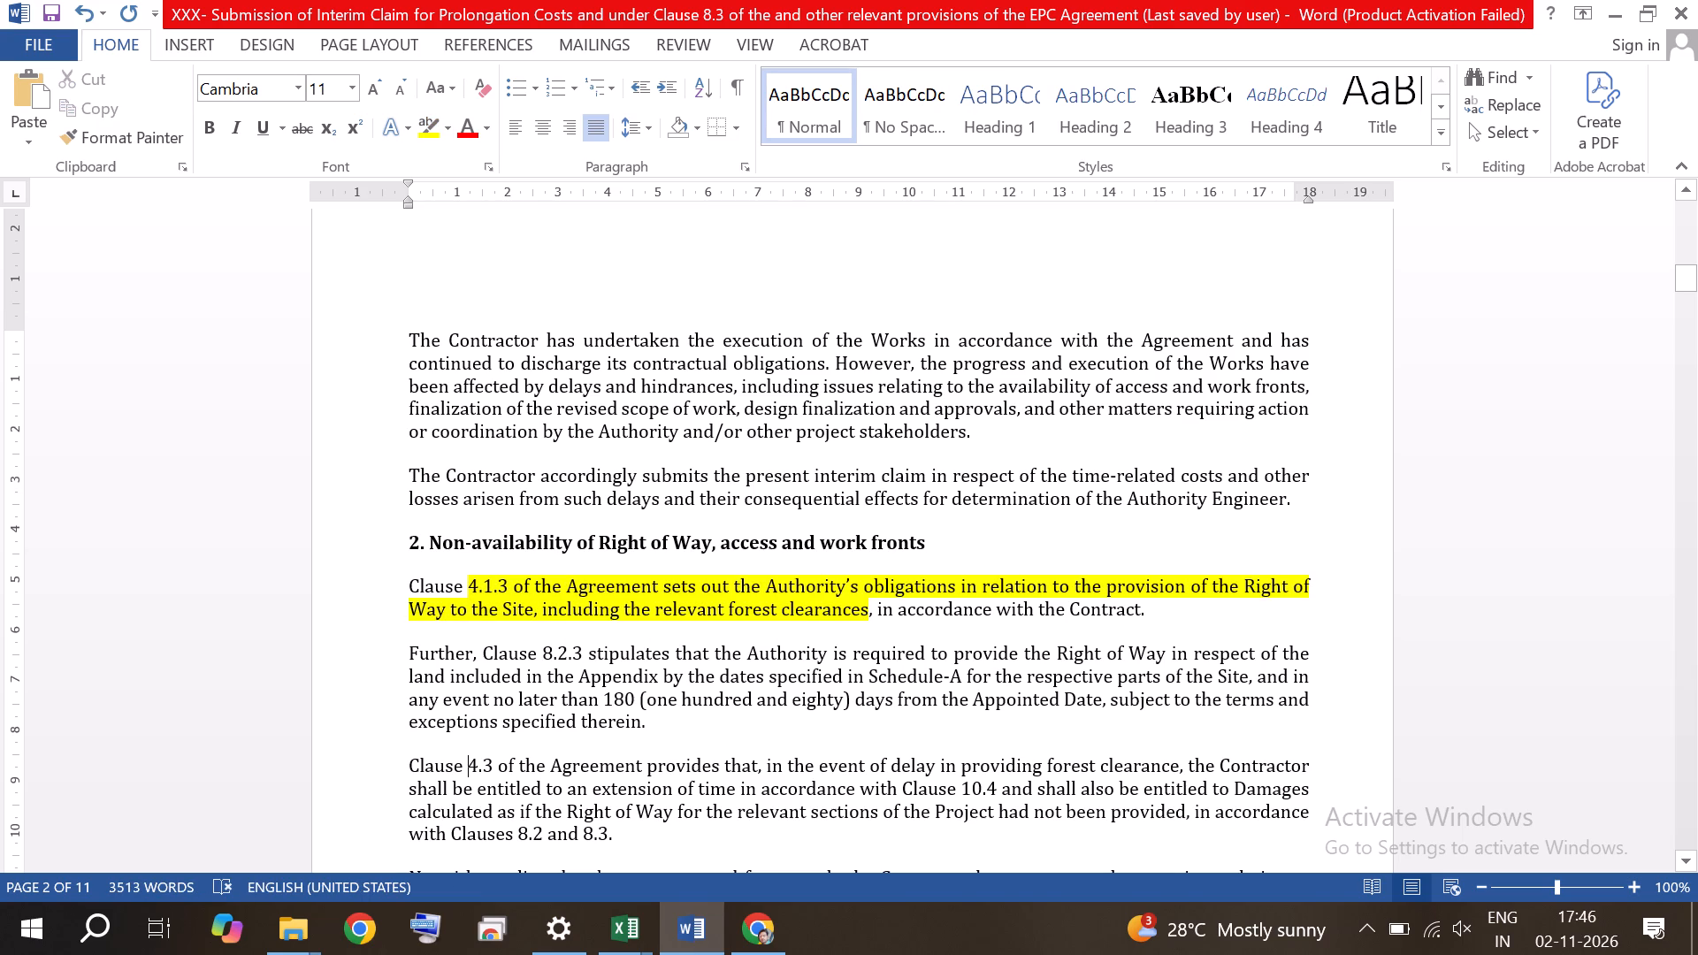
{"action": "left_click_drag", "start_coordinate": [470, 765], "coordinate": [1004, 790]}
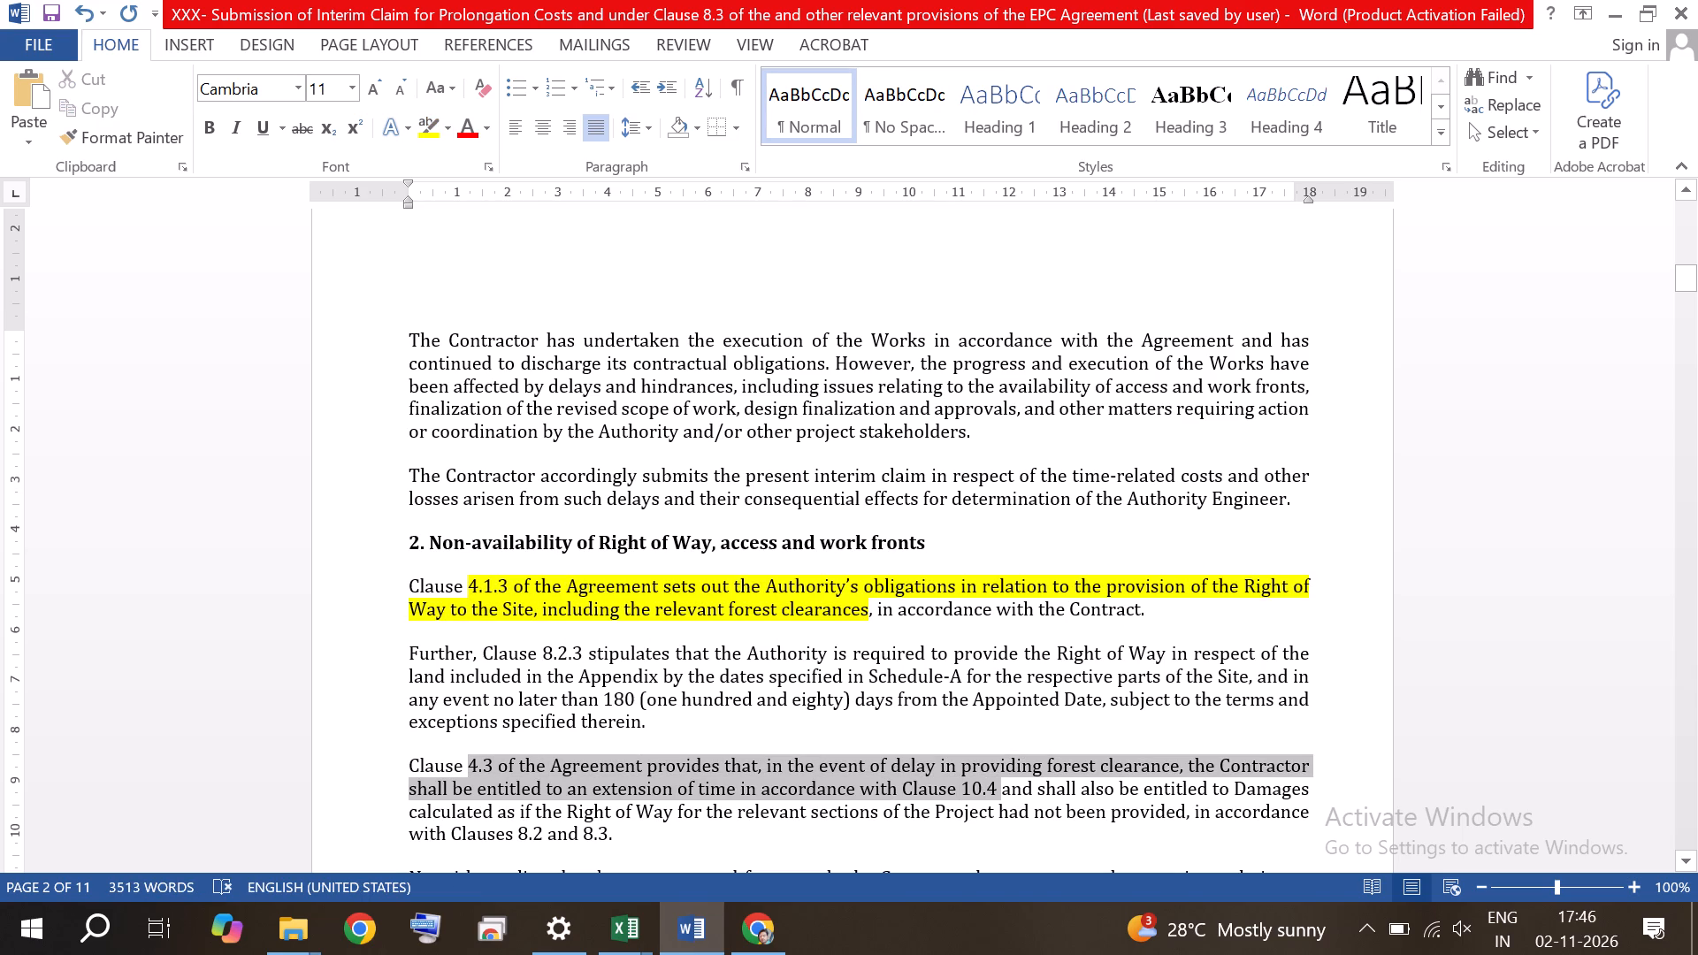
{"action": "left_click_drag", "start_coordinate": [1004, 790], "coordinate": [813, 821]}
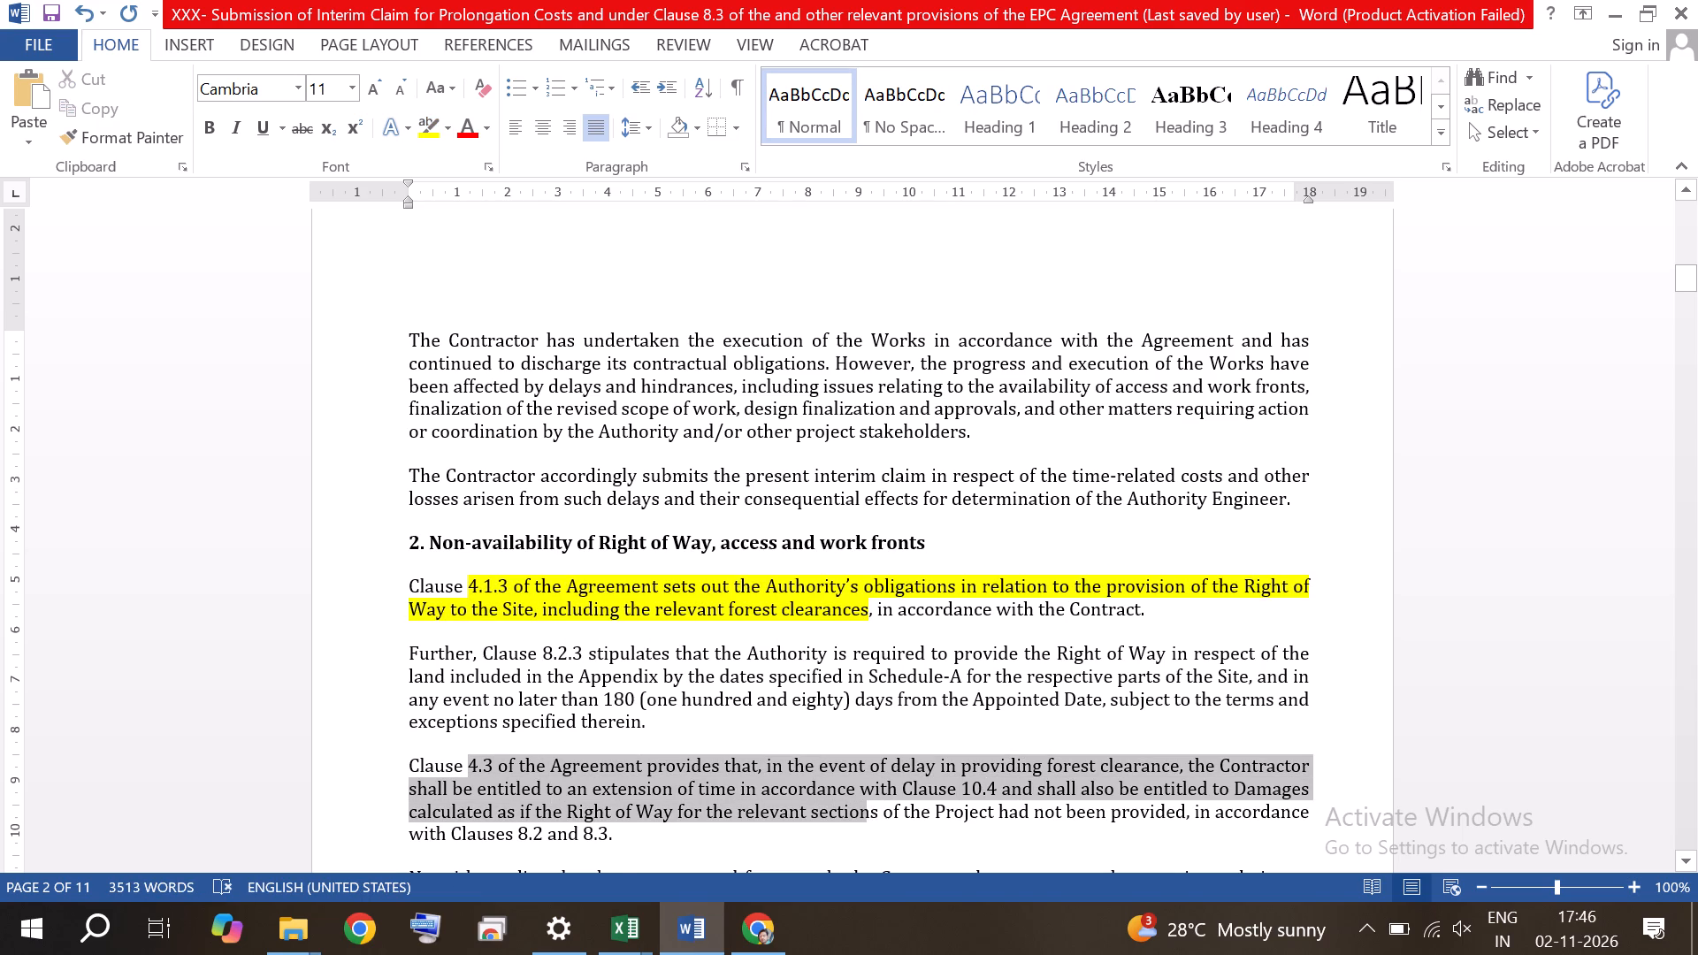
{"action": "left_click_drag", "start_coordinate": [813, 821], "coordinate": [608, 830]}
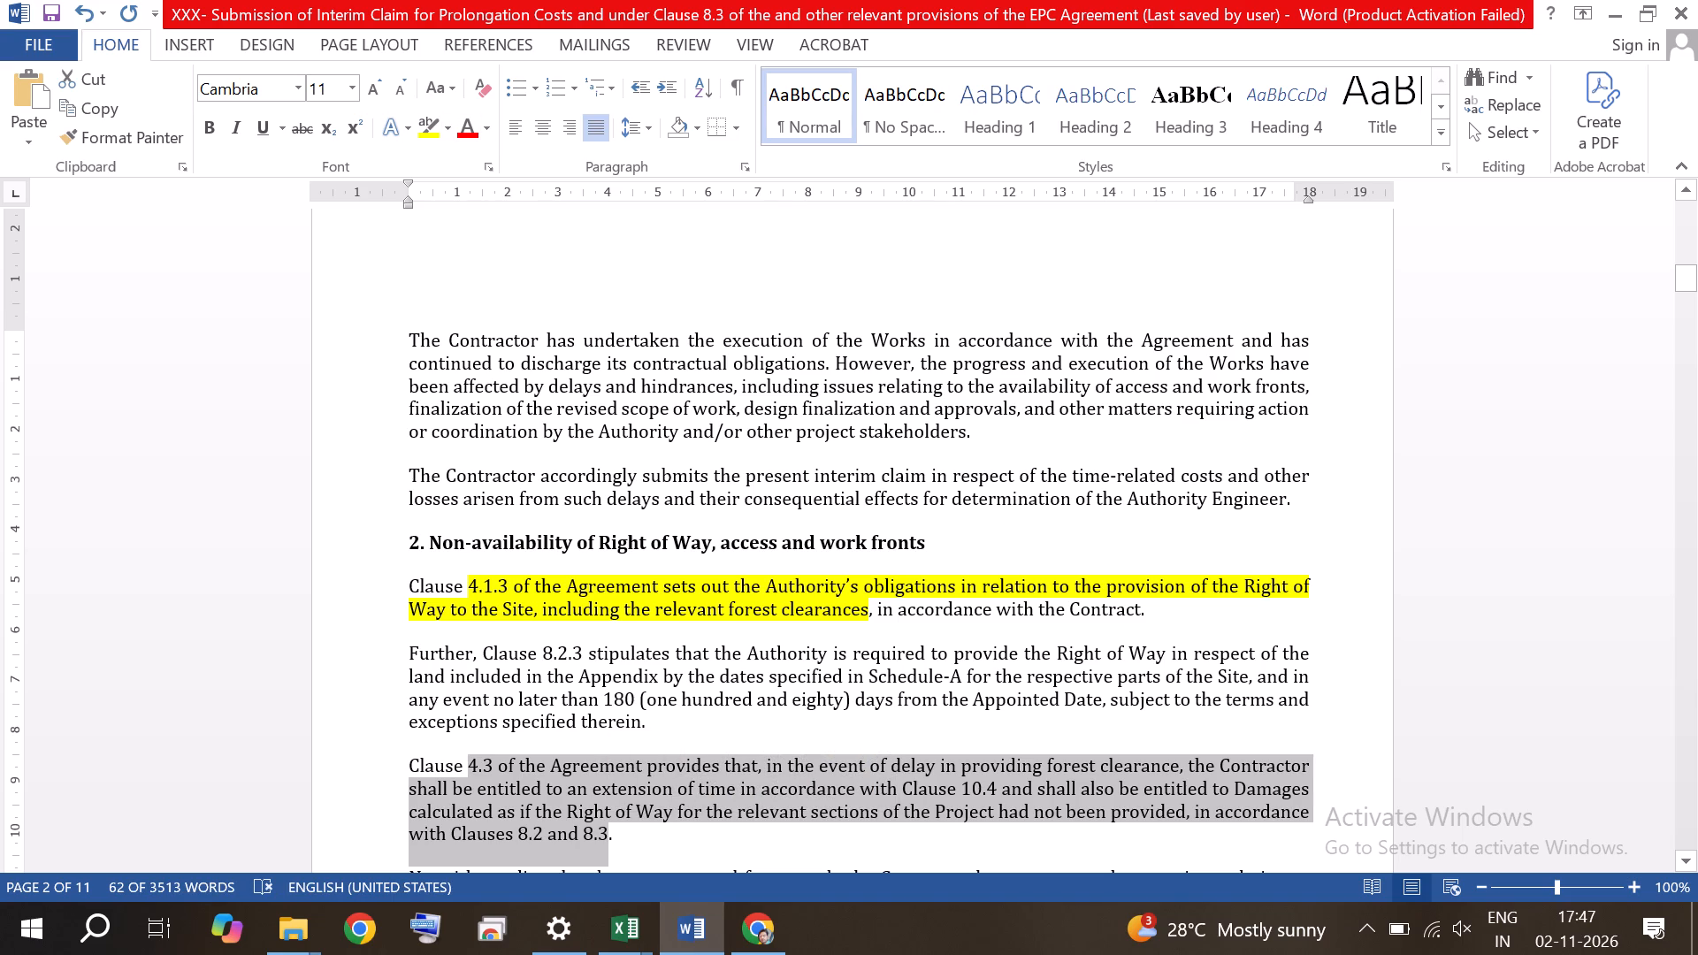
{"action": "left_click", "coordinate": [432, 120]}
Review section 2's reference to Clauses 8.2 and 8.3 alongside the Clause 8.2.3 Right of Way paragraph in section 4.
{"action": "scroll", "coordinate": [792, 699], "scroll_direction": "down", "scroll_amount": 1}
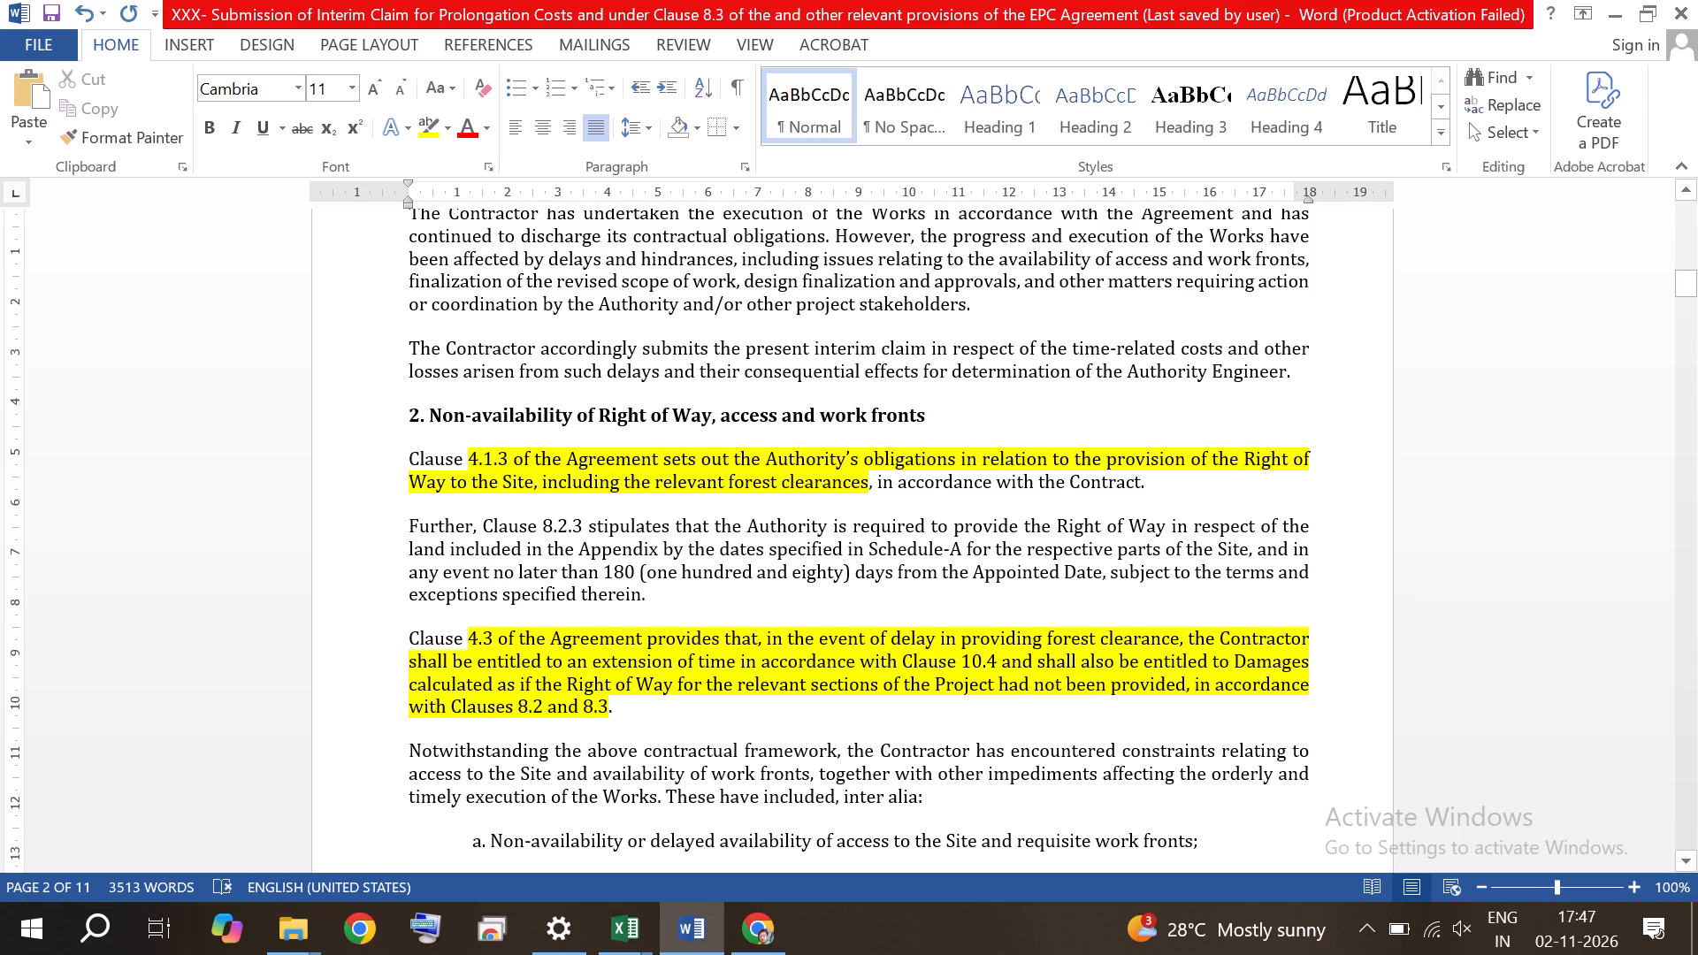
{"action": "left_click_drag", "start_coordinate": [511, 712], "coordinate": [591, 710]}
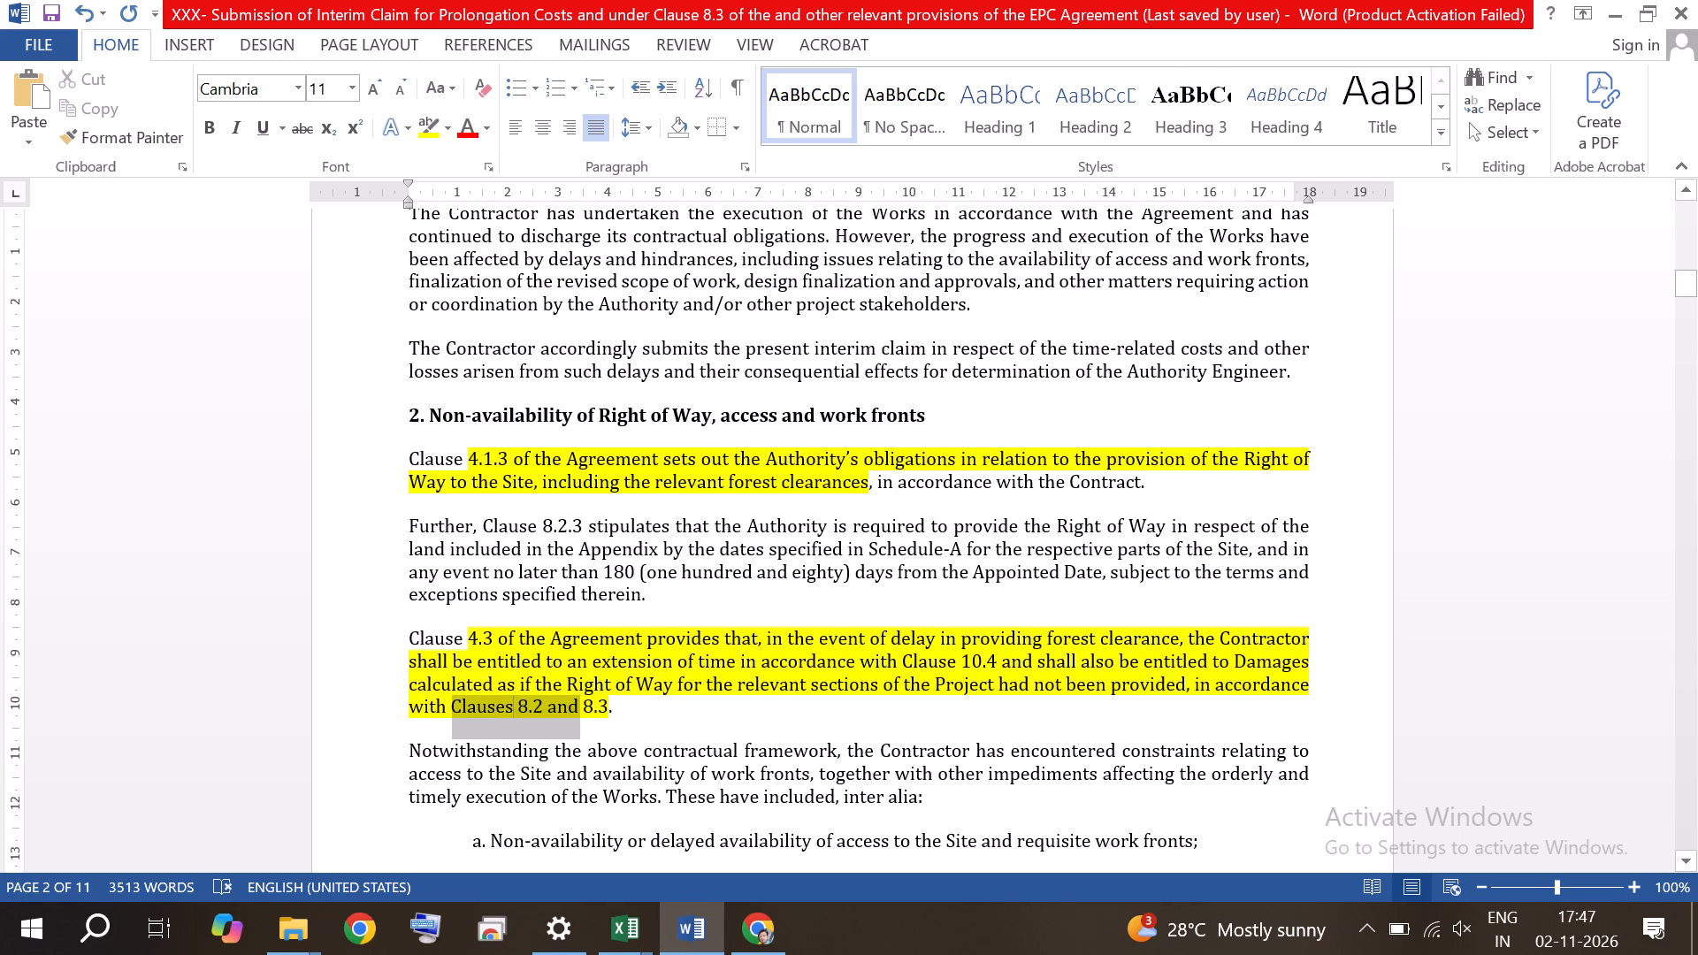
{"action": "left_click_drag", "start_coordinate": [591, 710], "coordinate": [612, 707]}
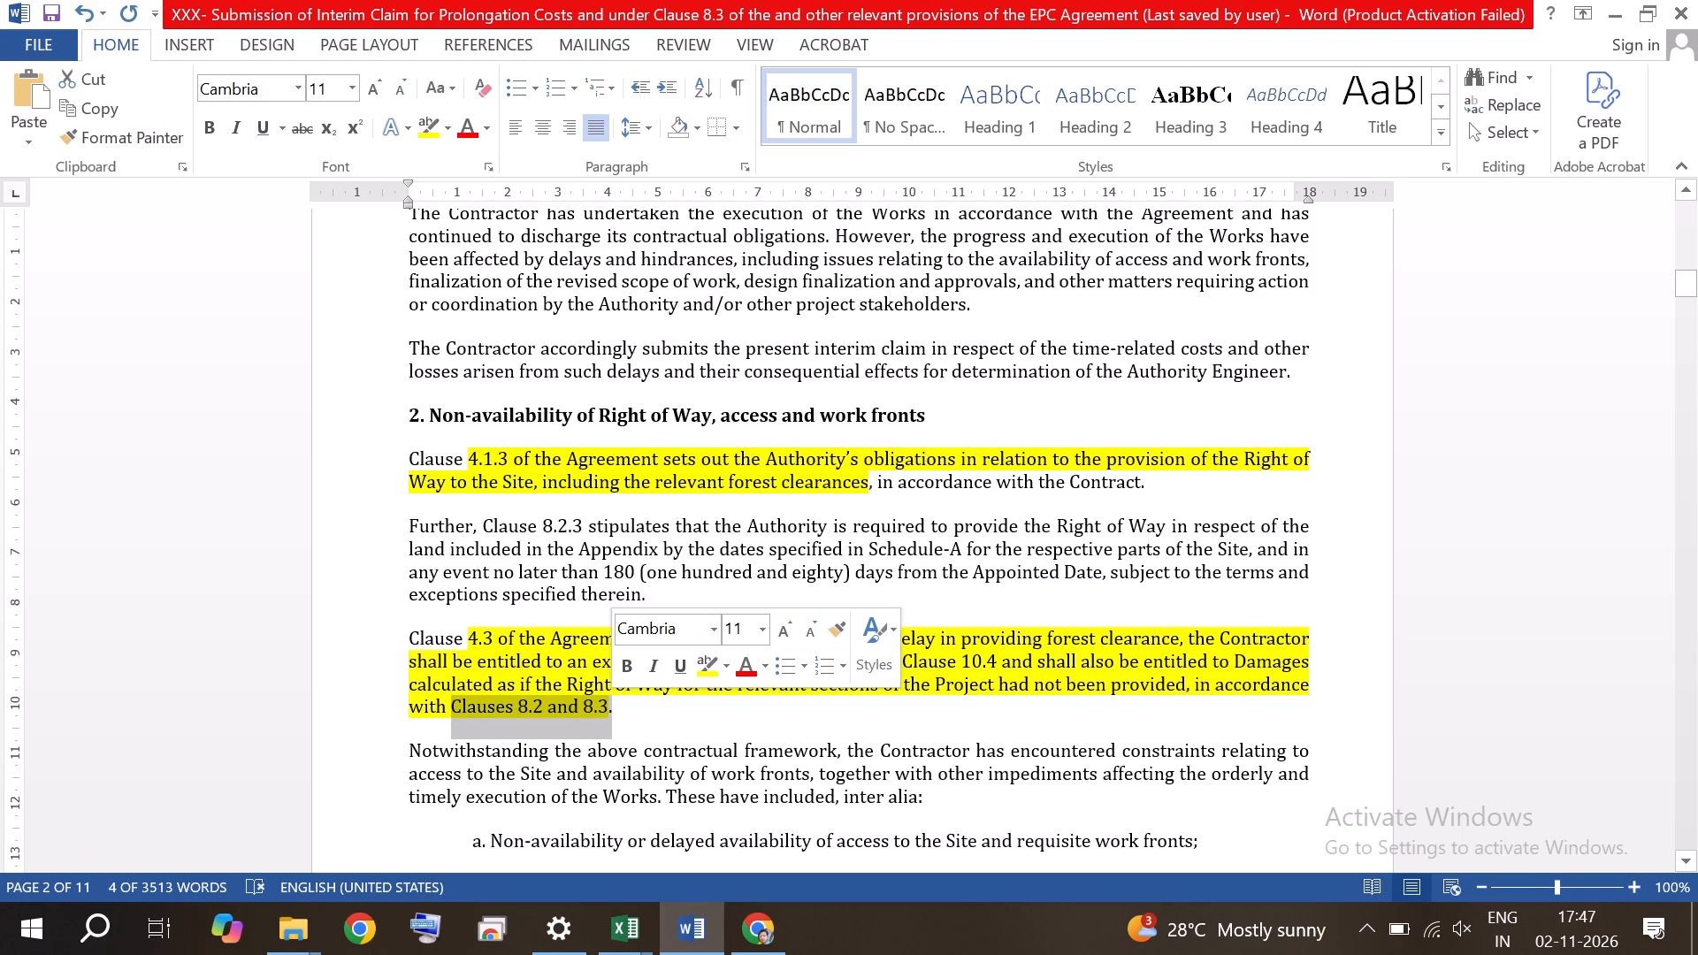
{"action": "left_click", "coordinate": [547, 664]}
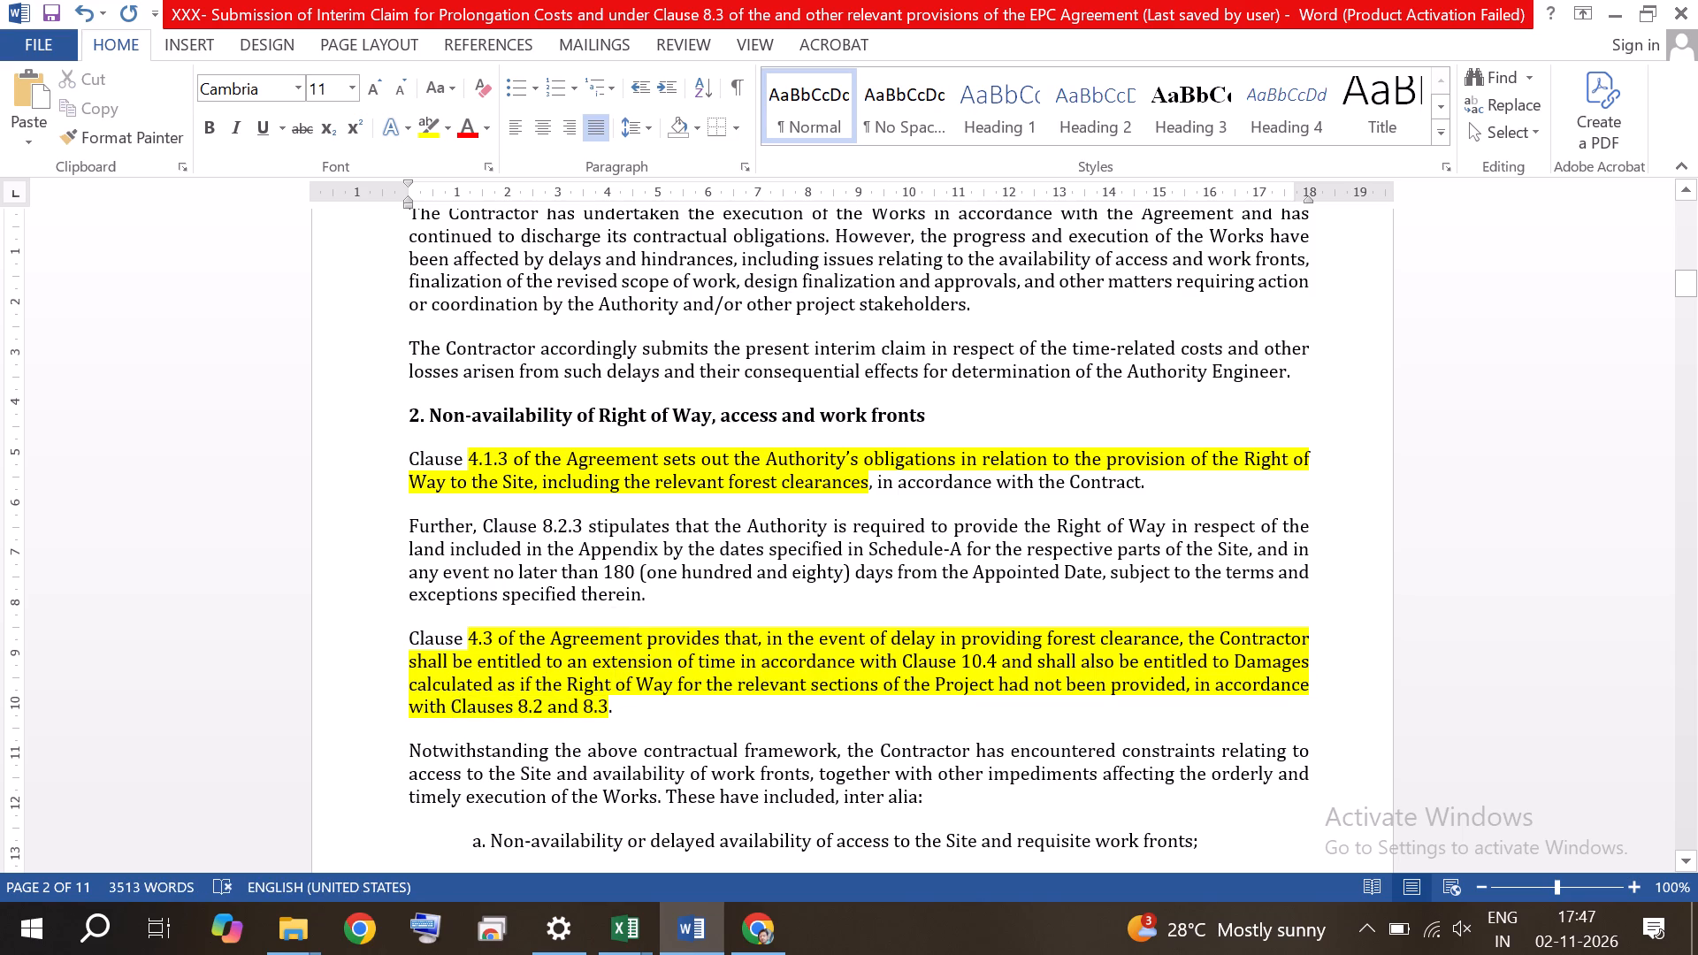
{"action": "scroll", "coordinate": [578, 659], "scroll_direction": "down", "scroll_amount": 3}
{"action": "scroll", "coordinate": [716, 627], "scroll_direction": "down", "scroll_amount": 2}
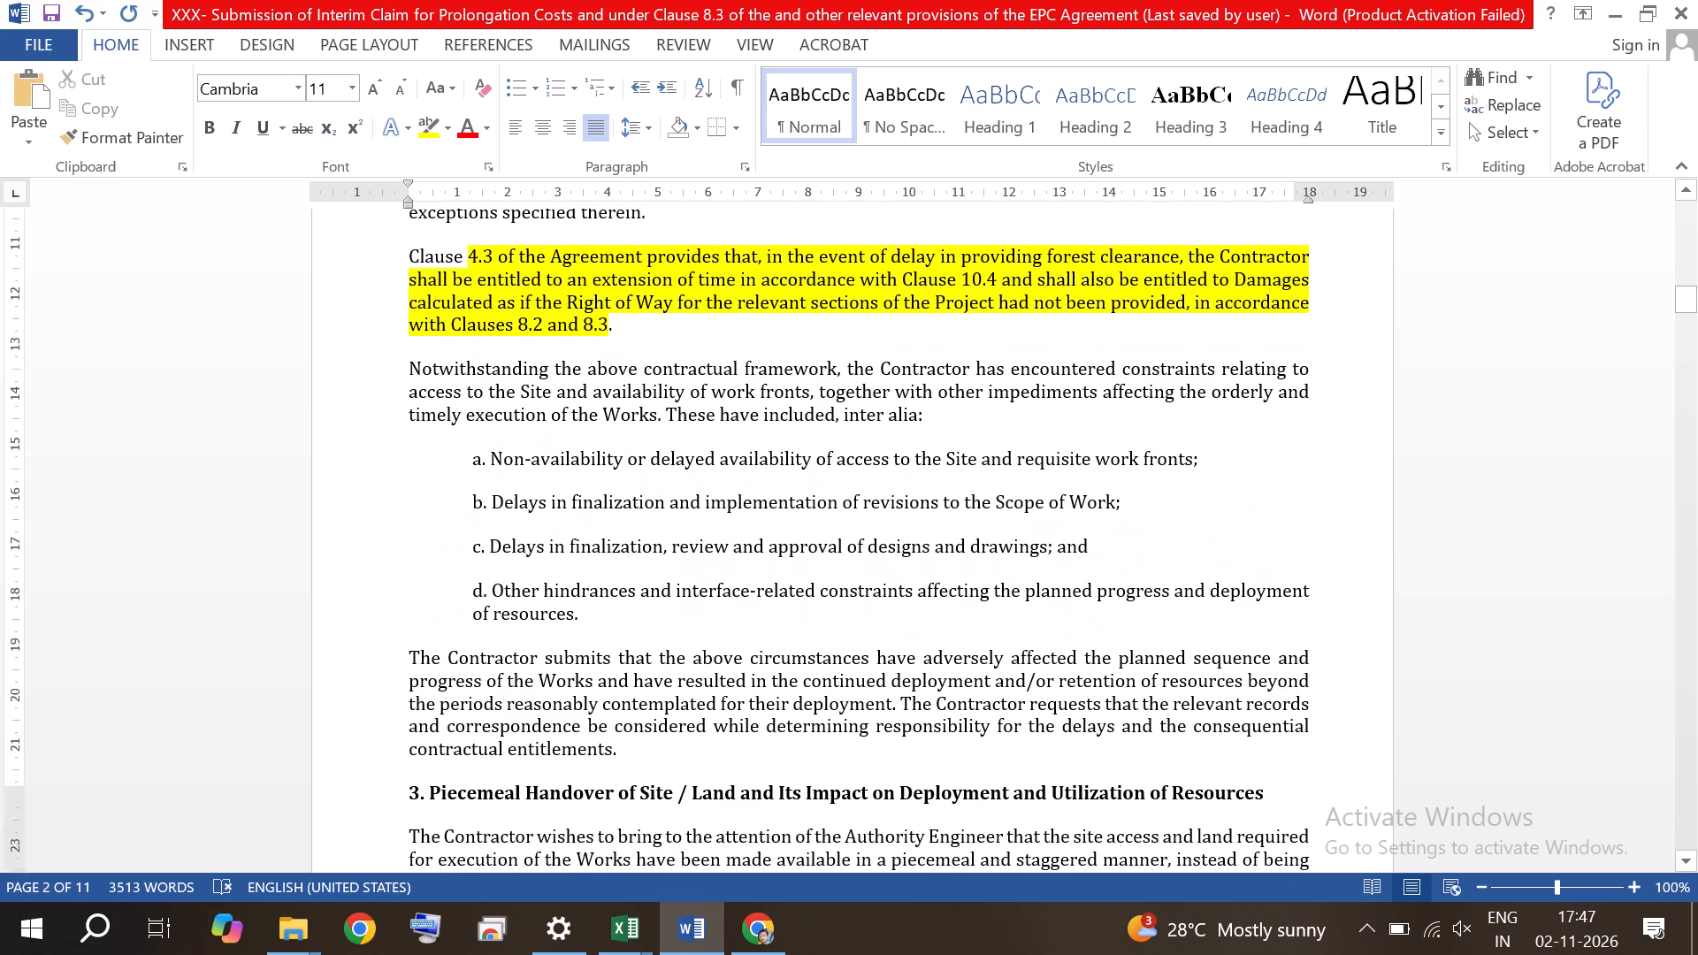
{"action": "scroll", "coordinate": [716, 627], "scroll_direction": "down", "scroll_amount": 4}
{"action": "scroll", "coordinate": [716, 627], "scroll_direction": "up", "scroll_amount": 1}
{"action": "scroll", "coordinate": [716, 627], "scroll_direction": "down", "scroll_amount": 17}
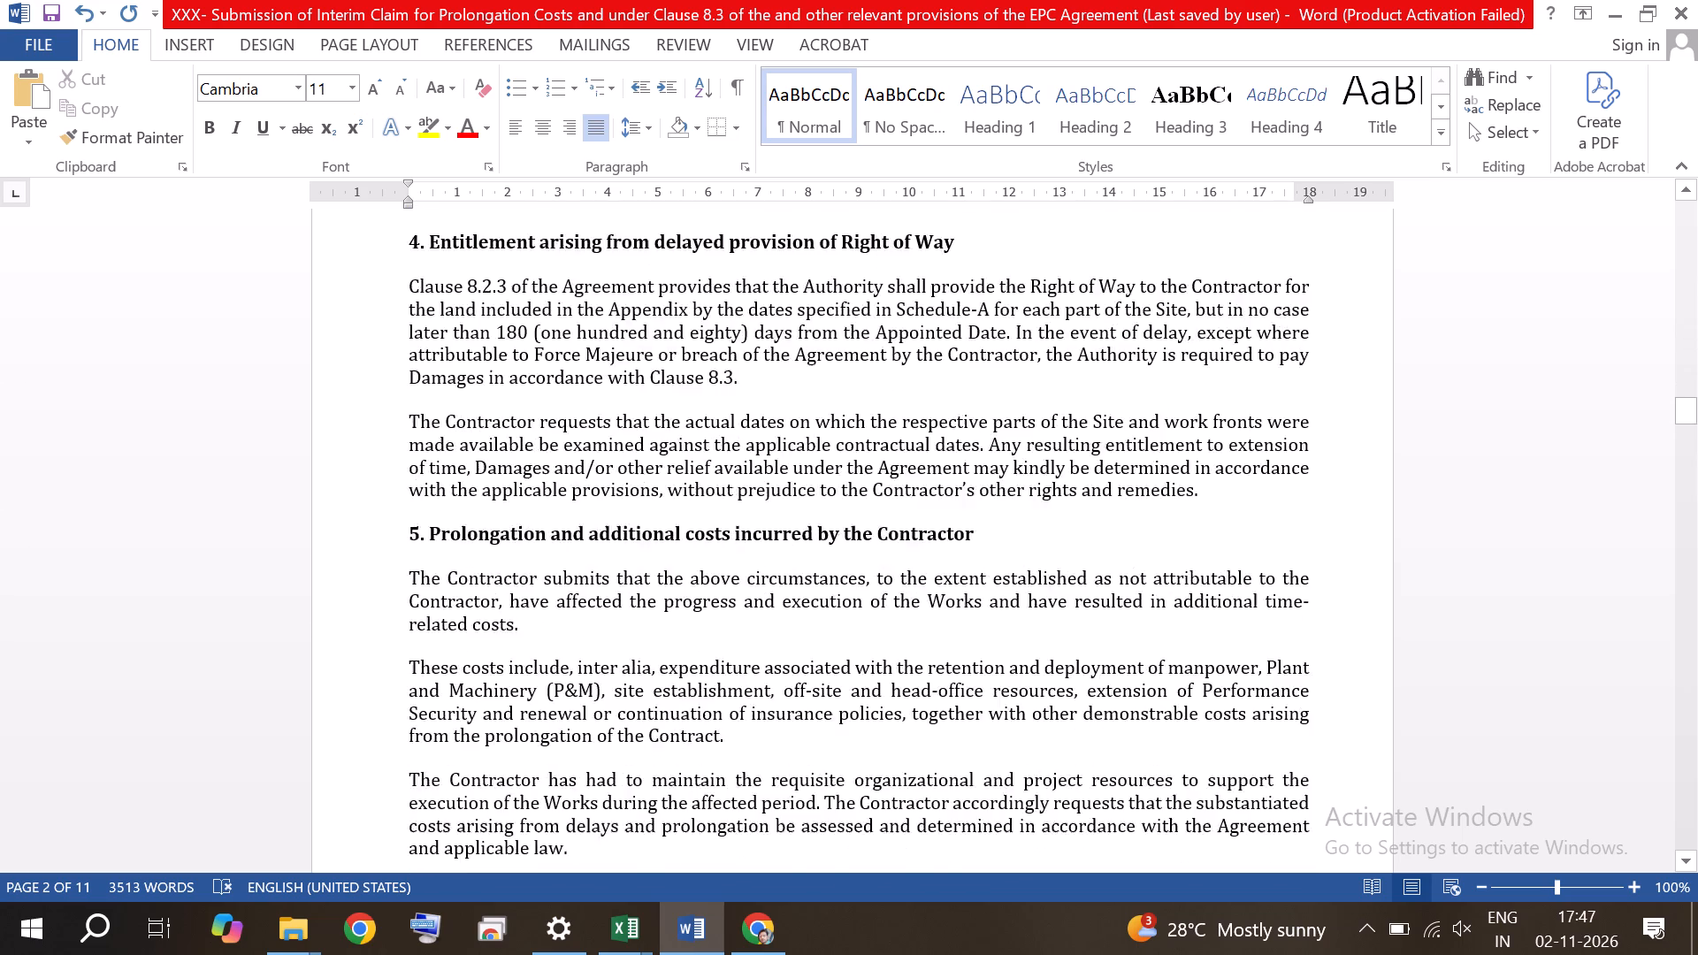
{"action": "scroll", "coordinate": [716, 627], "scroll_direction": "up", "scroll_amount": 2}
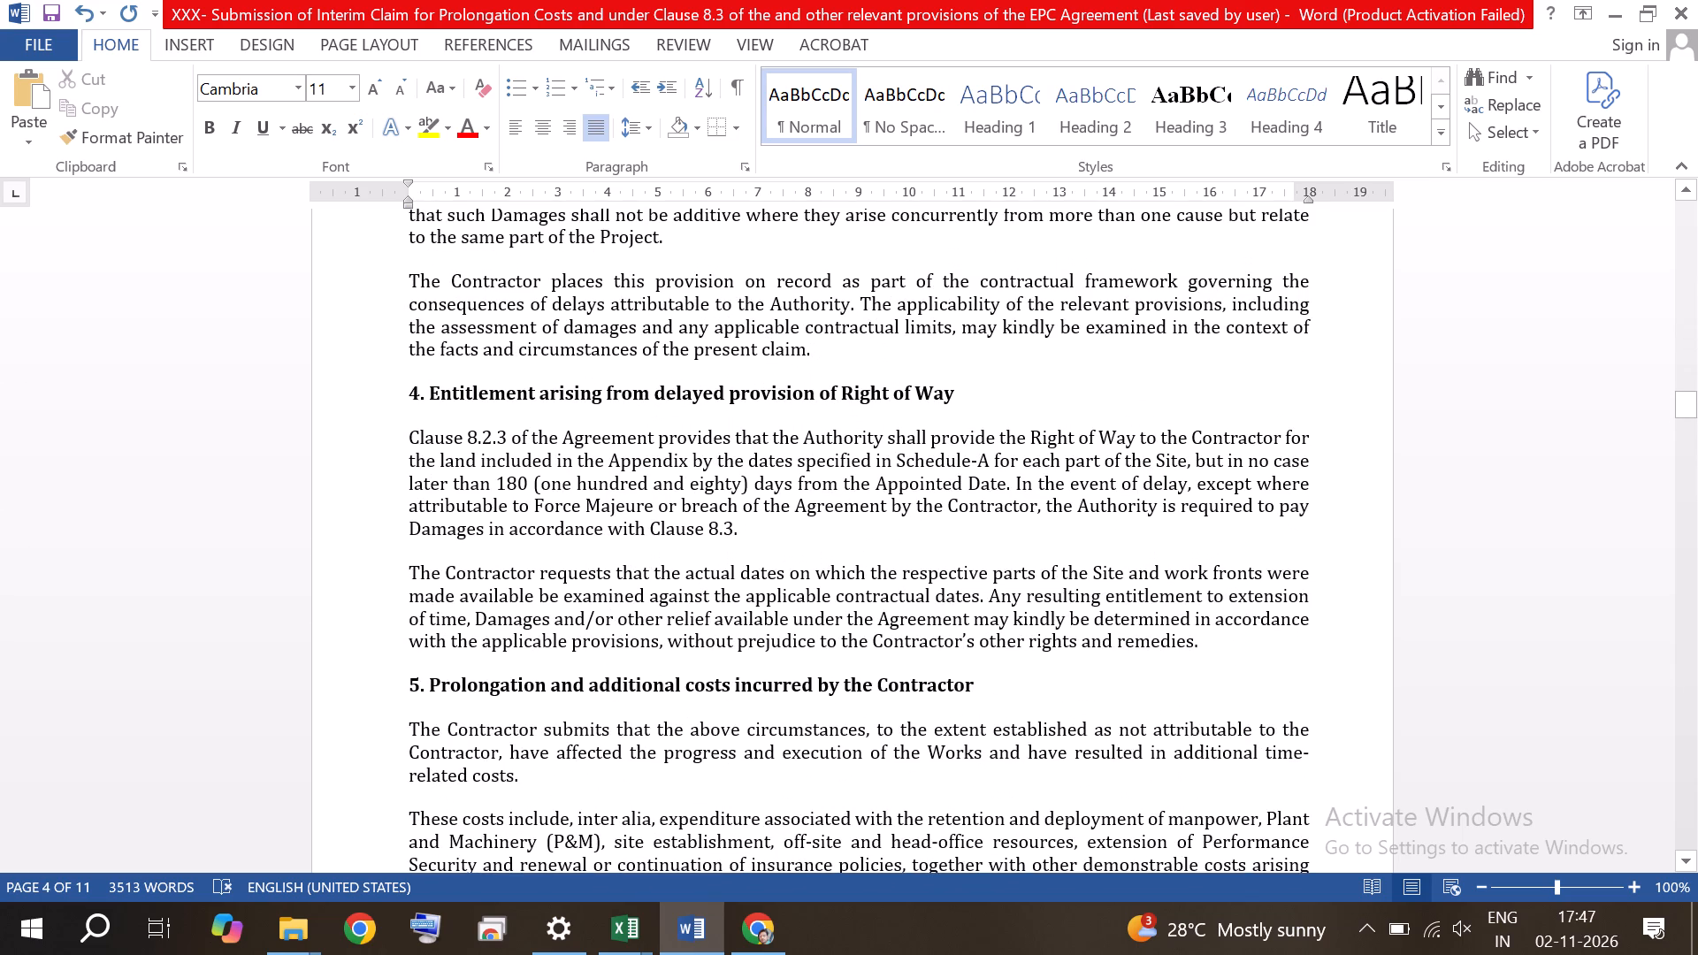
{"action": "left_click_drag", "start_coordinate": [466, 440], "coordinate": [775, 507]}
{"action": "left_click", "coordinate": [750, 614]}
Read section 5 on prolongation and additional costs, continuing into section 7 on the basis of cost assessment and financial records.
{"action": "scroll", "coordinate": [707, 578], "scroll_direction": "down", "scroll_amount": 2}
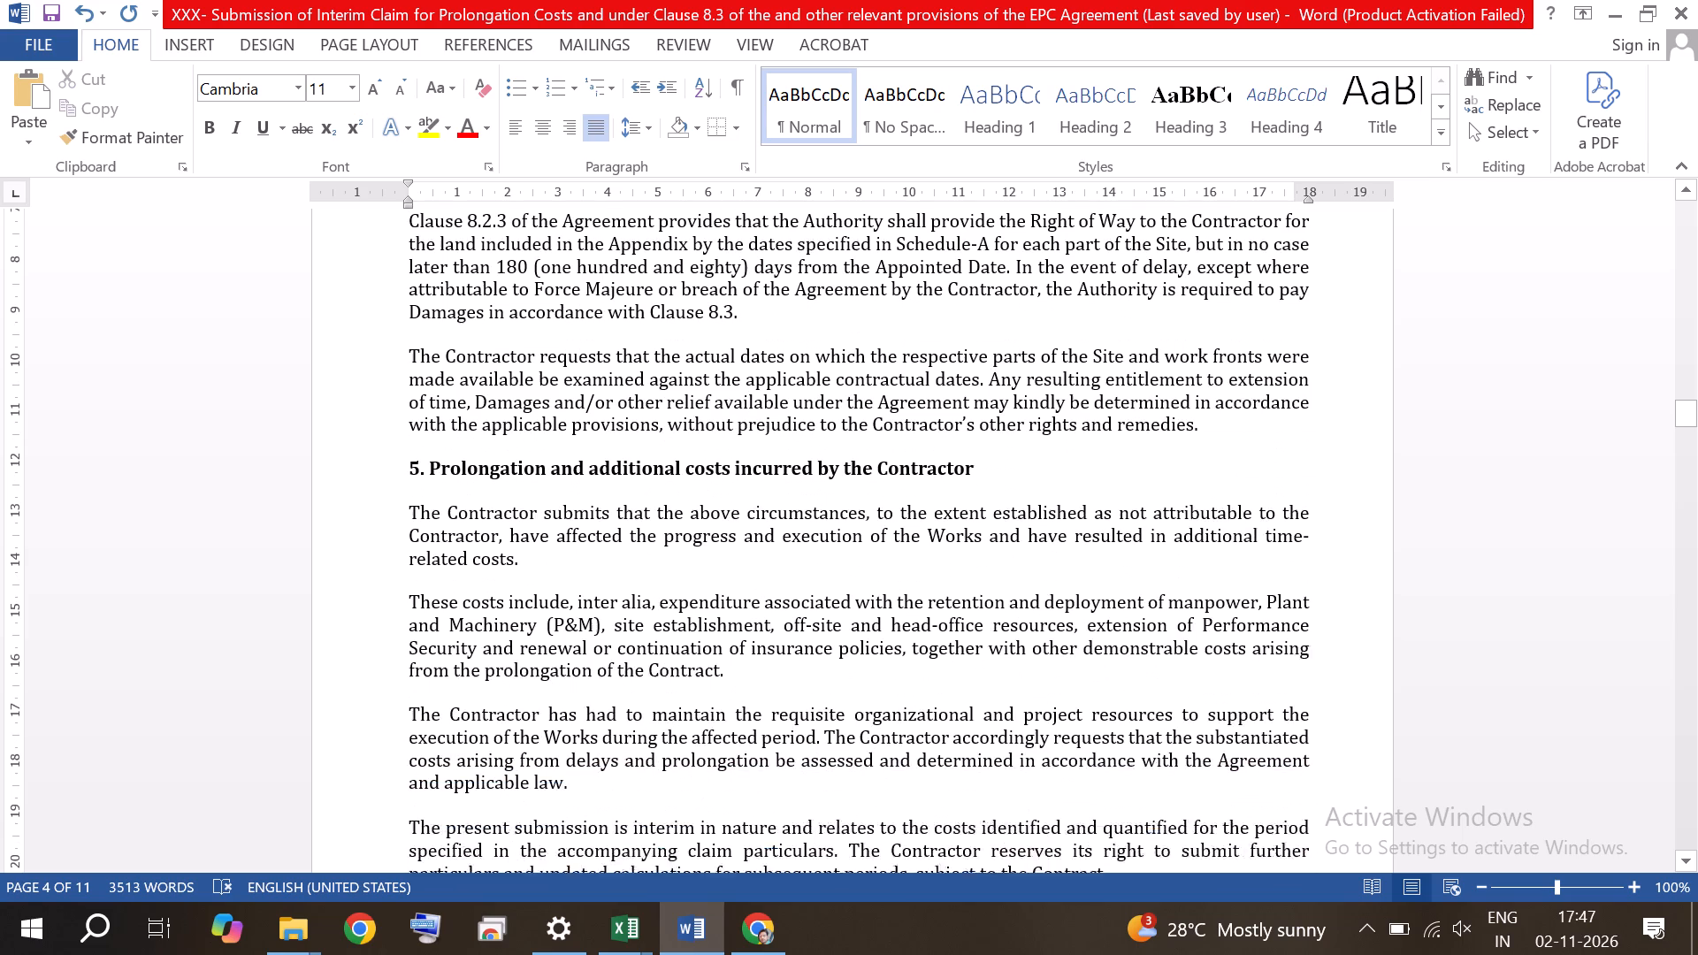
{"action": "scroll", "coordinate": [640, 548], "scroll_direction": "down", "scroll_amount": 1}
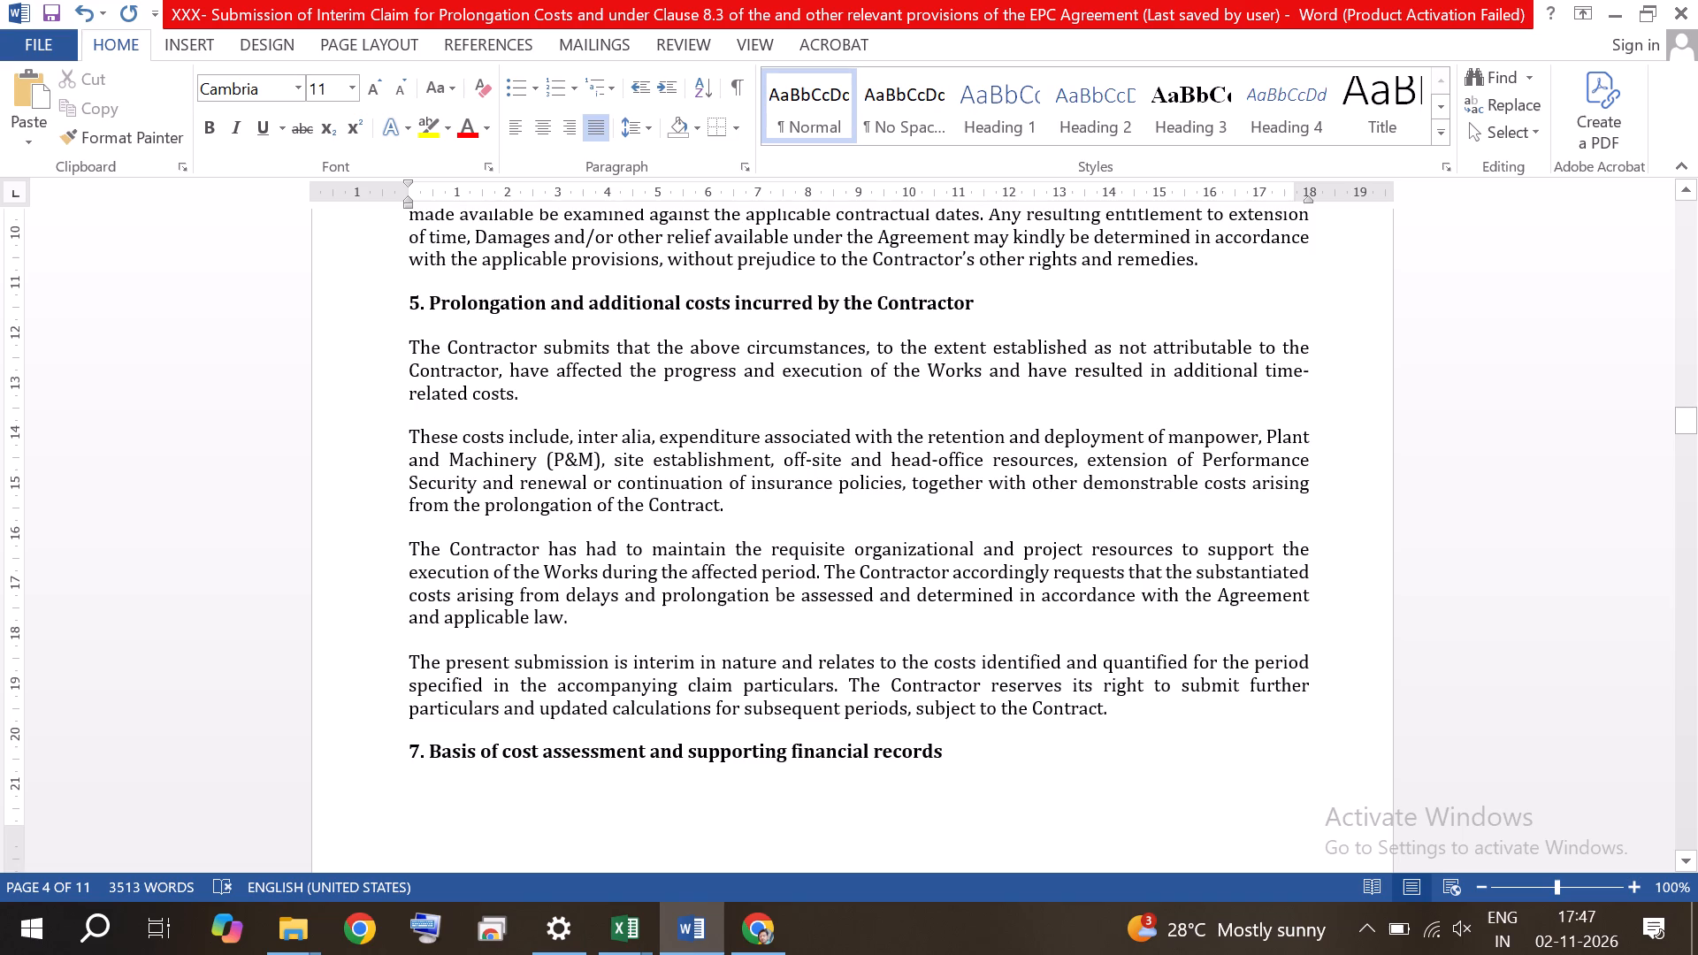
{"action": "scroll", "coordinate": [758, 510], "scroll_direction": "down", "scroll_amount": 1}
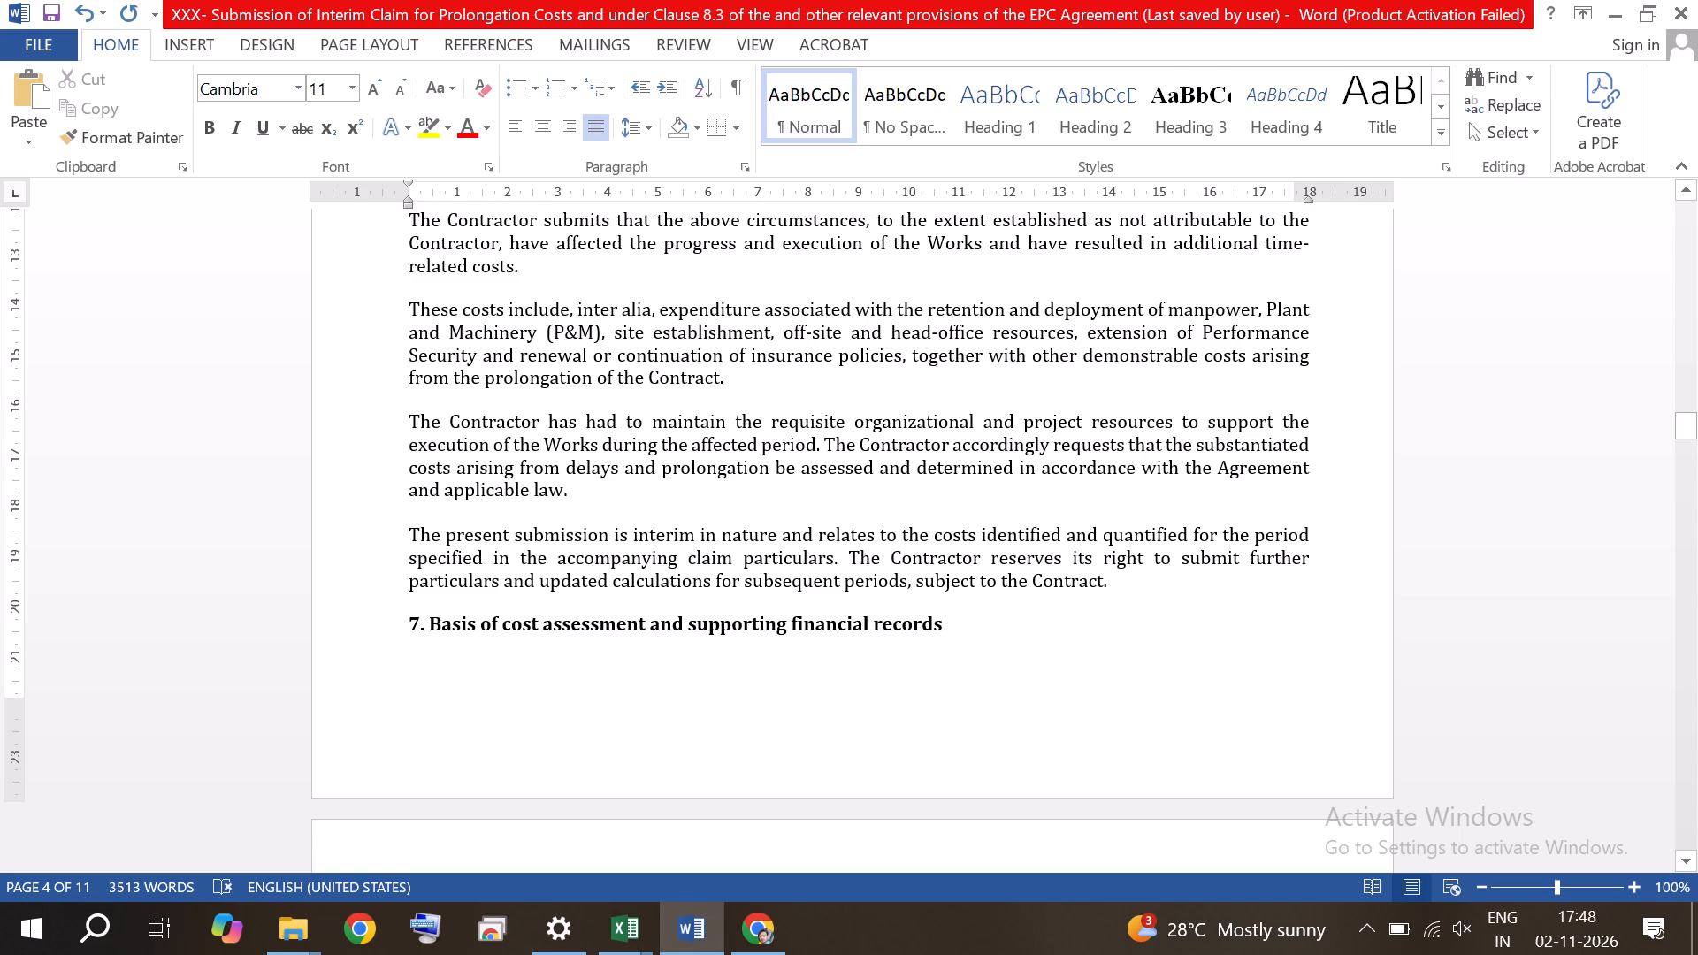
{"action": "scroll", "coordinate": [537, 632], "scroll_direction": "down", "scroll_amount": 1}
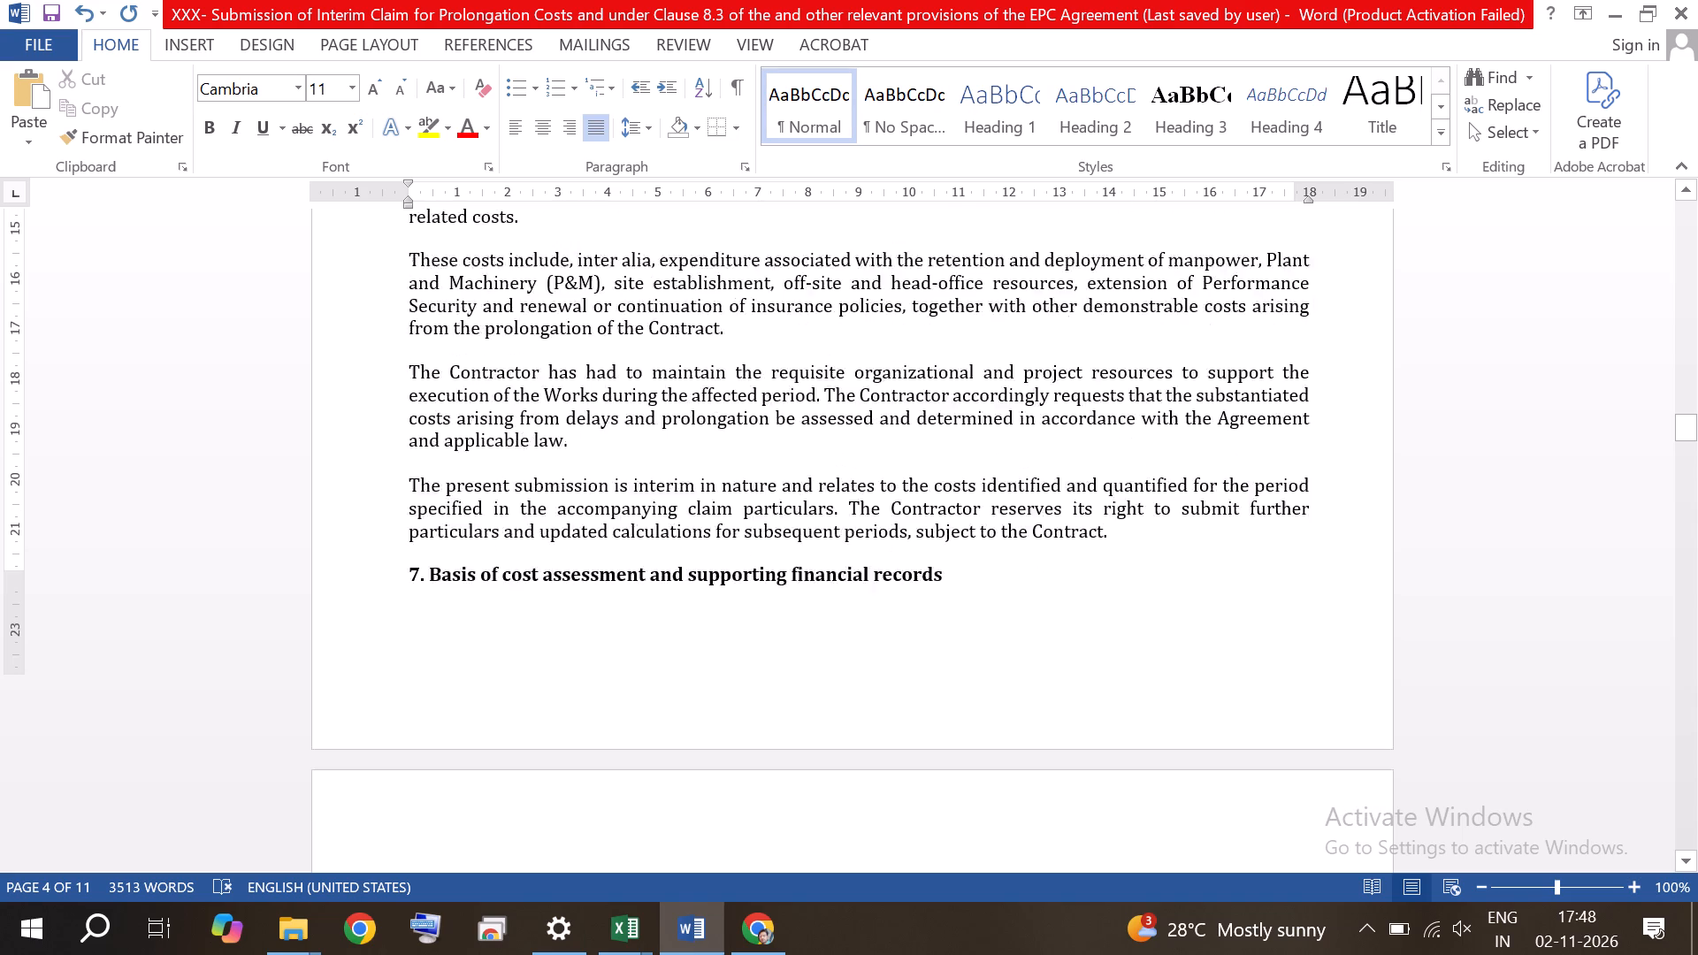
{"action": "left_click_drag", "start_coordinate": [432, 498], "coordinate": [935, 497]}
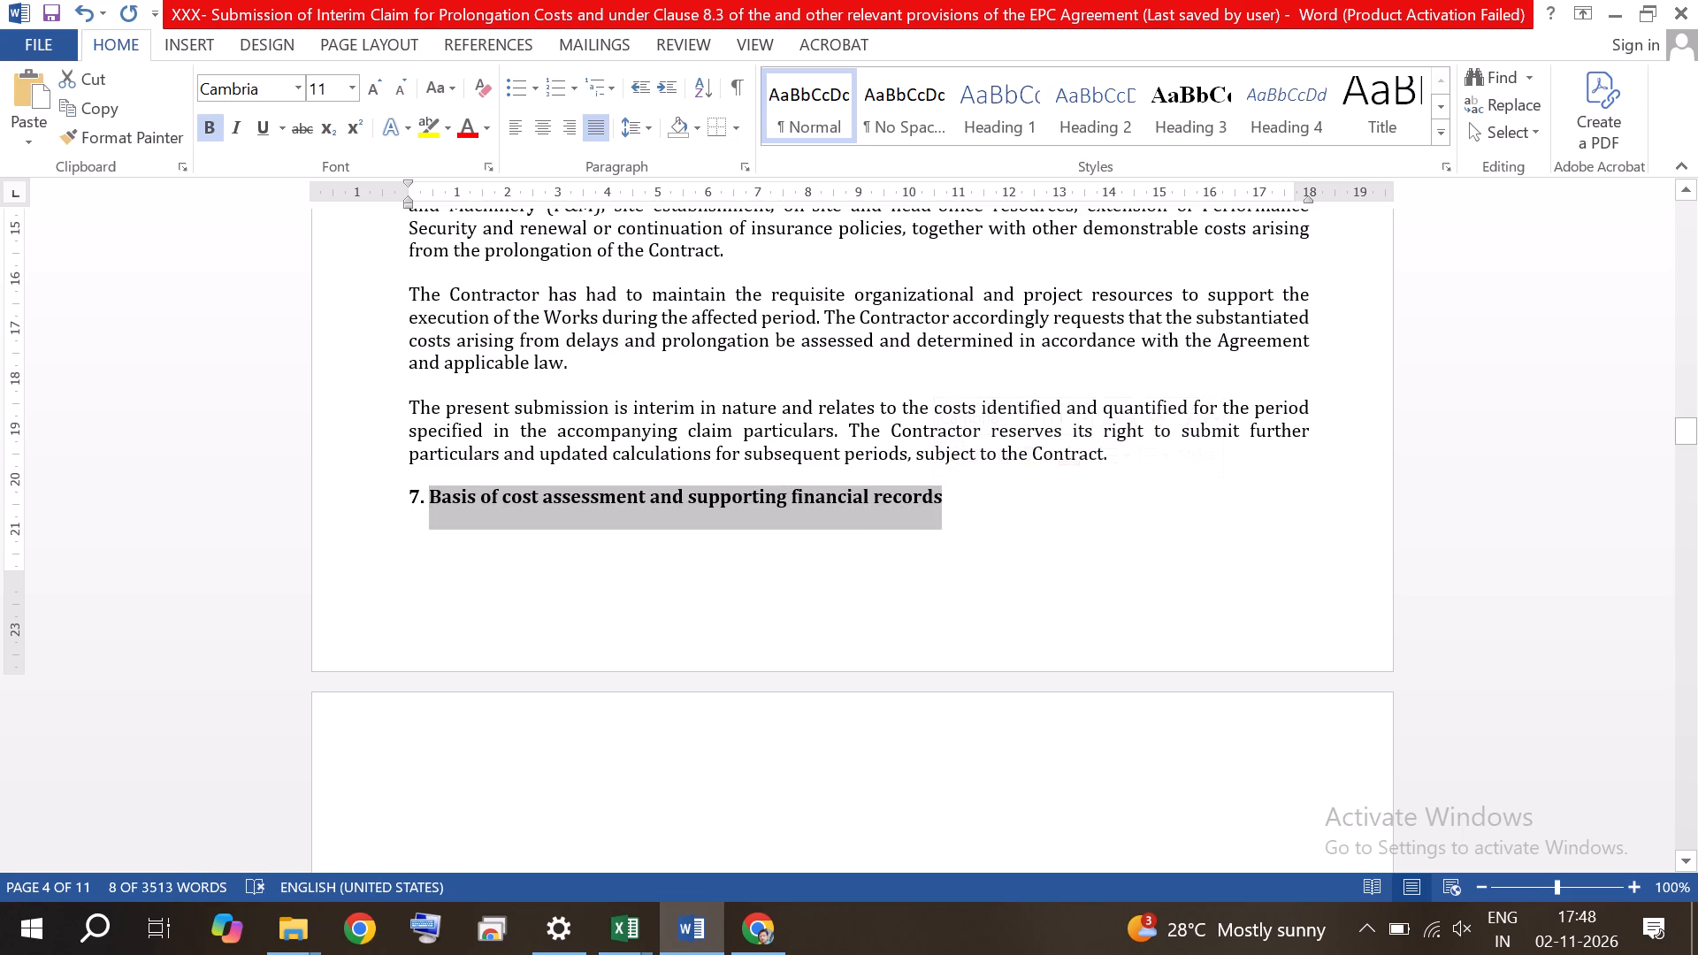
{"action": "left_click", "coordinate": [803, 449]}
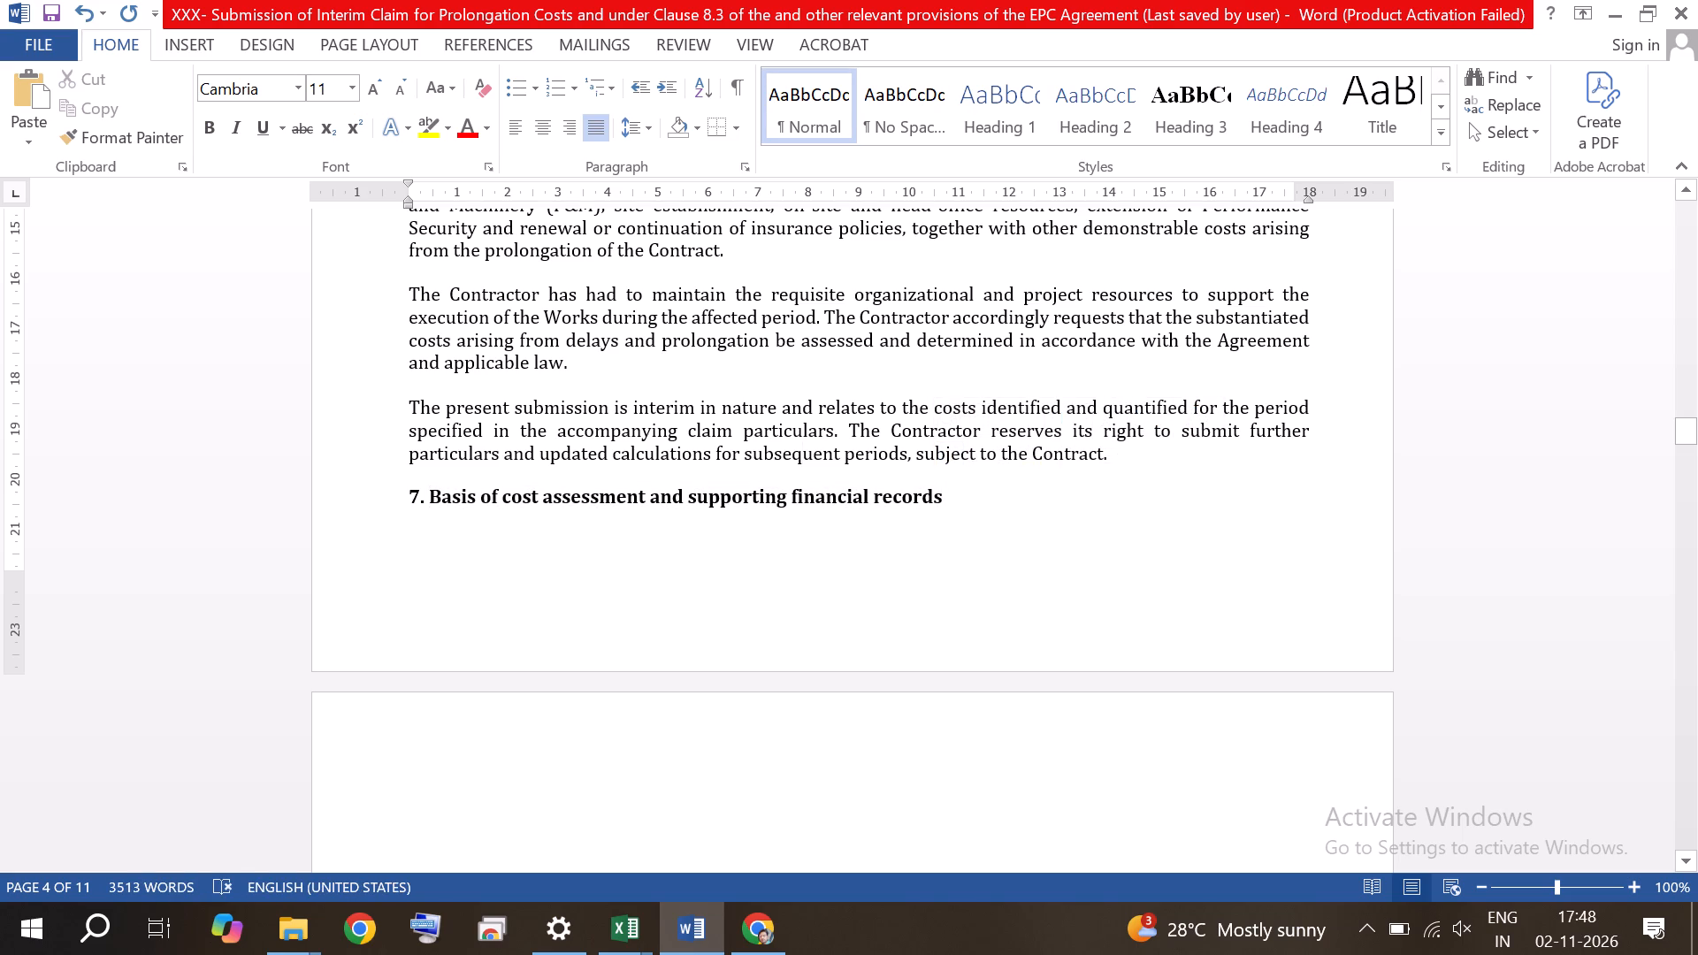
{"action": "scroll", "coordinate": [727, 466], "scroll_direction": "down", "scroll_amount": 2}
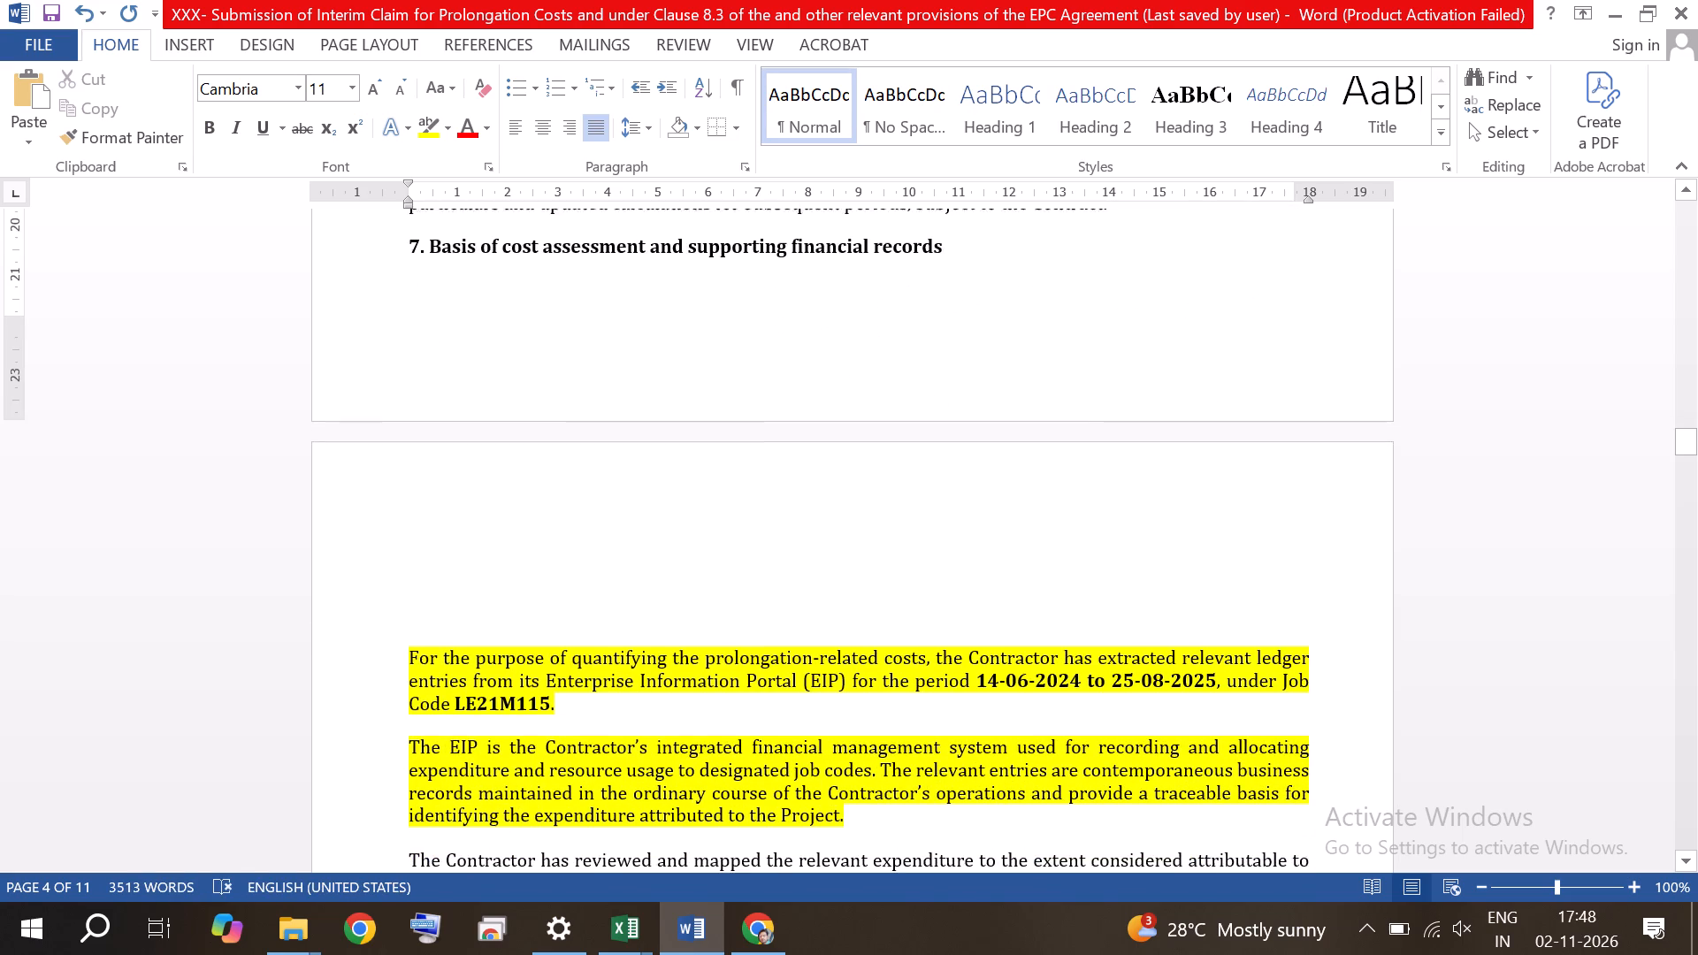
Read section 7's paragraphs on the EIP ledger entries, job code and Annexure-1, continuing into section 8 on Right of Way damages.
{"action": "scroll", "coordinate": [727, 466], "scroll_direction": "up", "scroll_amount": 1}
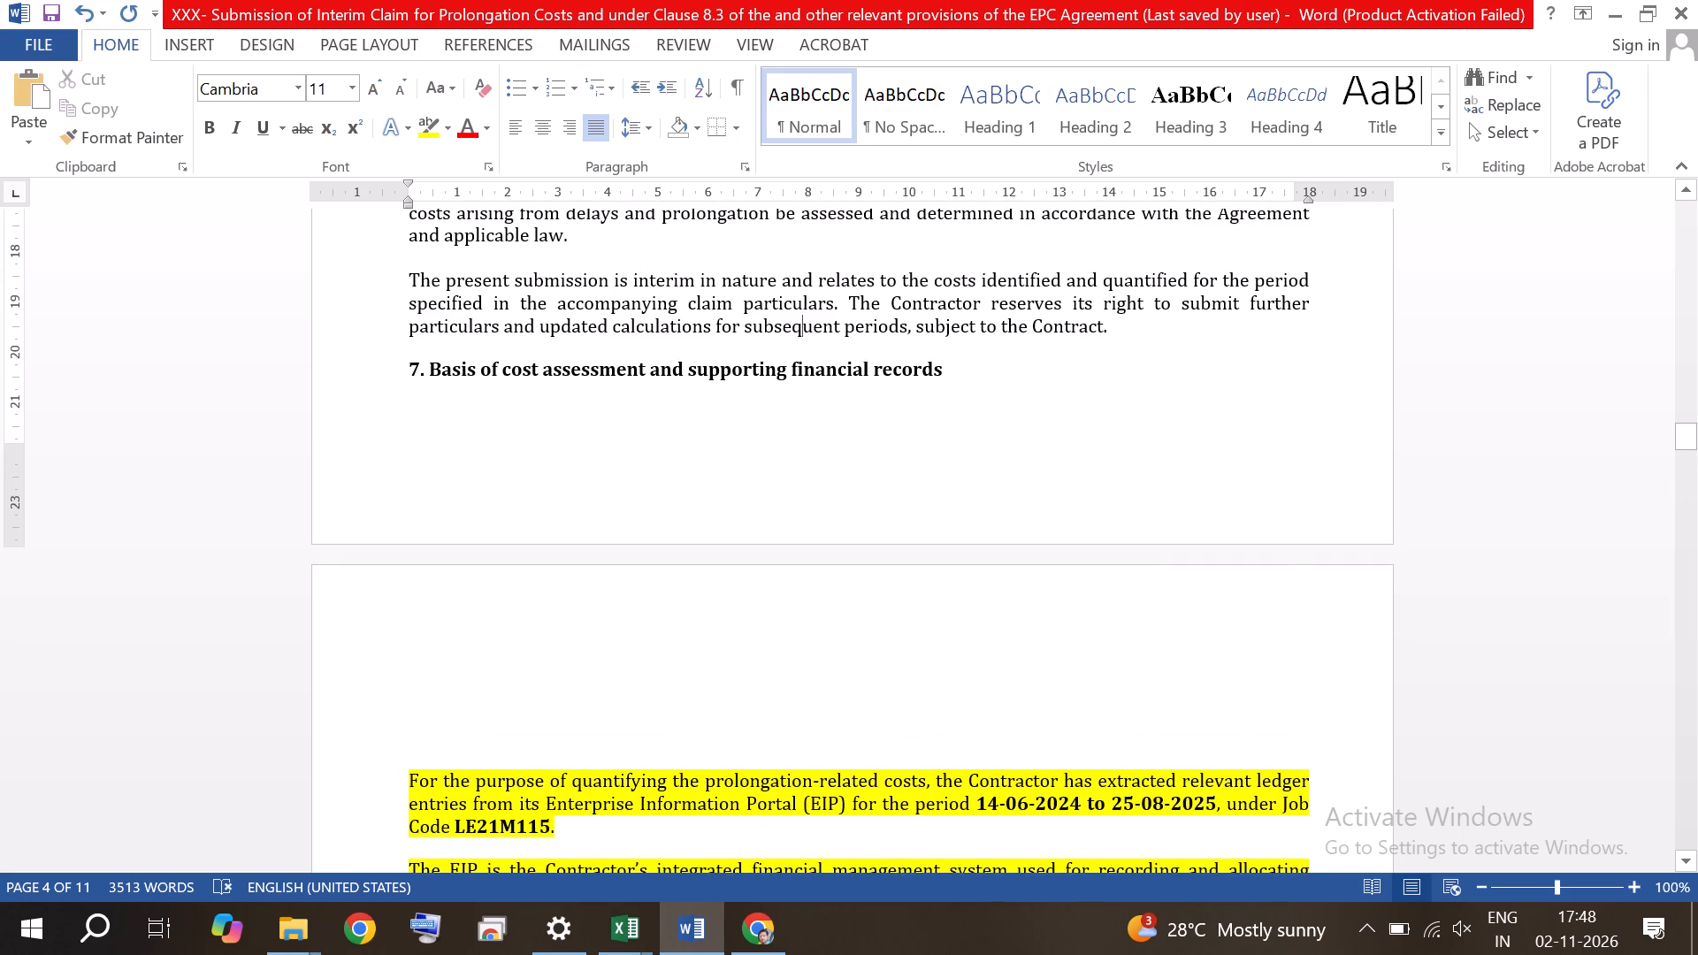
{"action": "scroll", "coordinate": [695, 512], "scroll_direction": "down", "scroll_amount": 1}
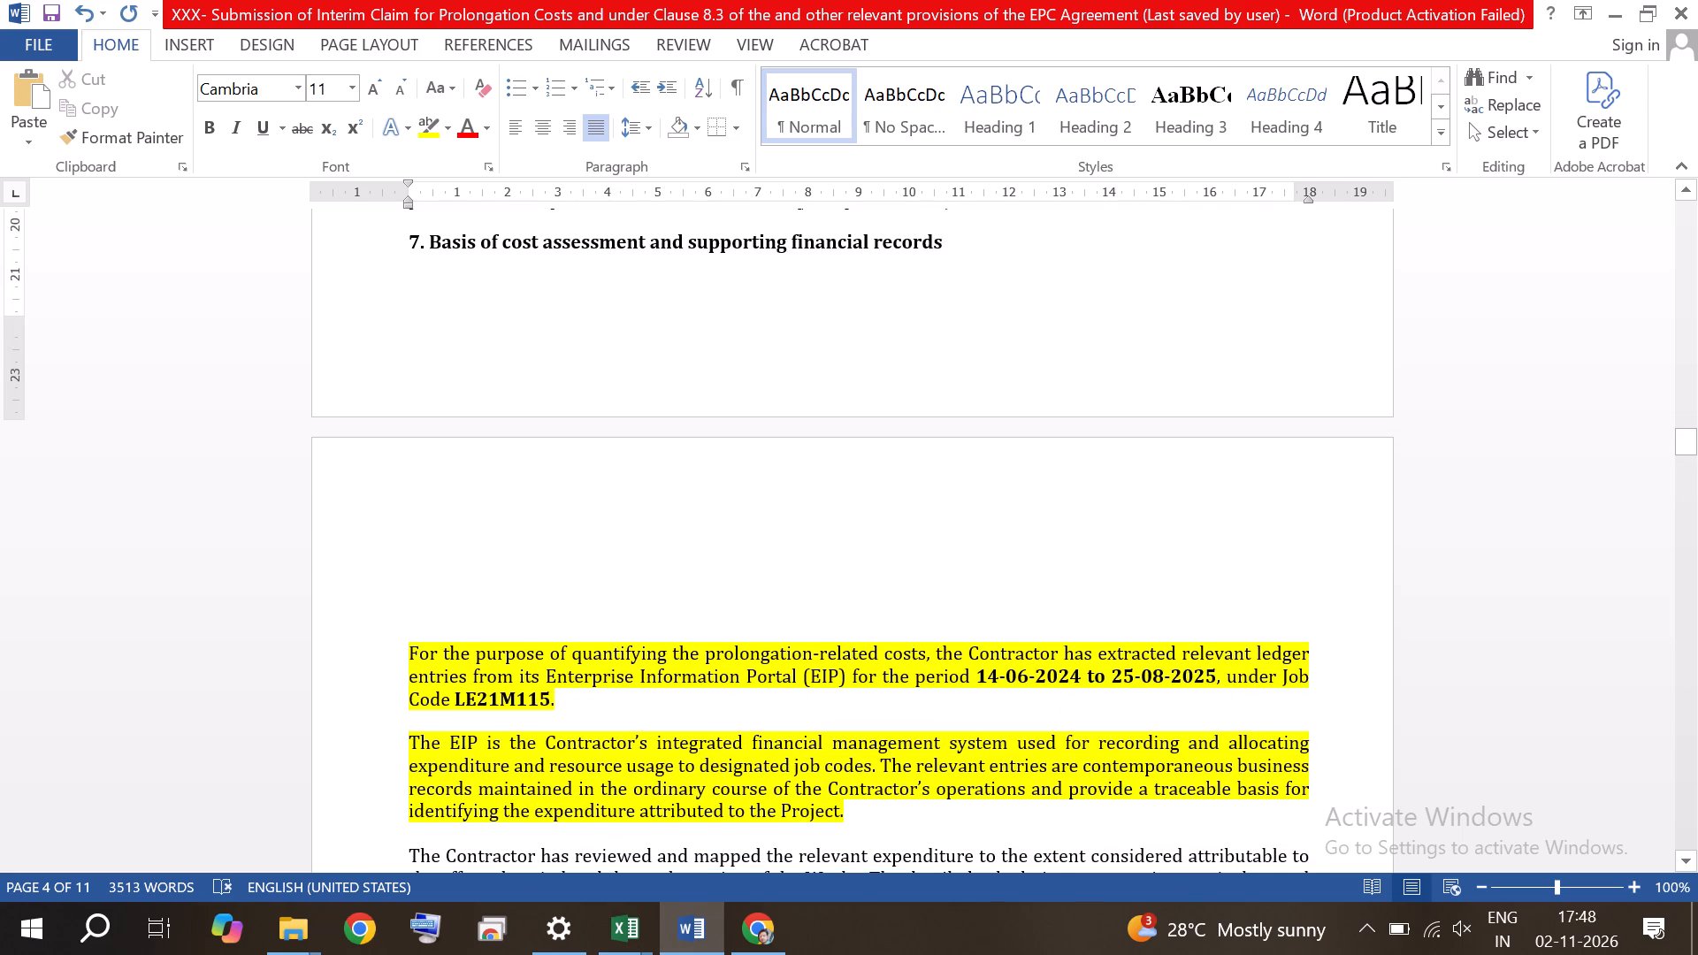
{"action": "scroll", "coordinate": [695, 512], "scroll_direction": "up", "scroll_amount": 1}
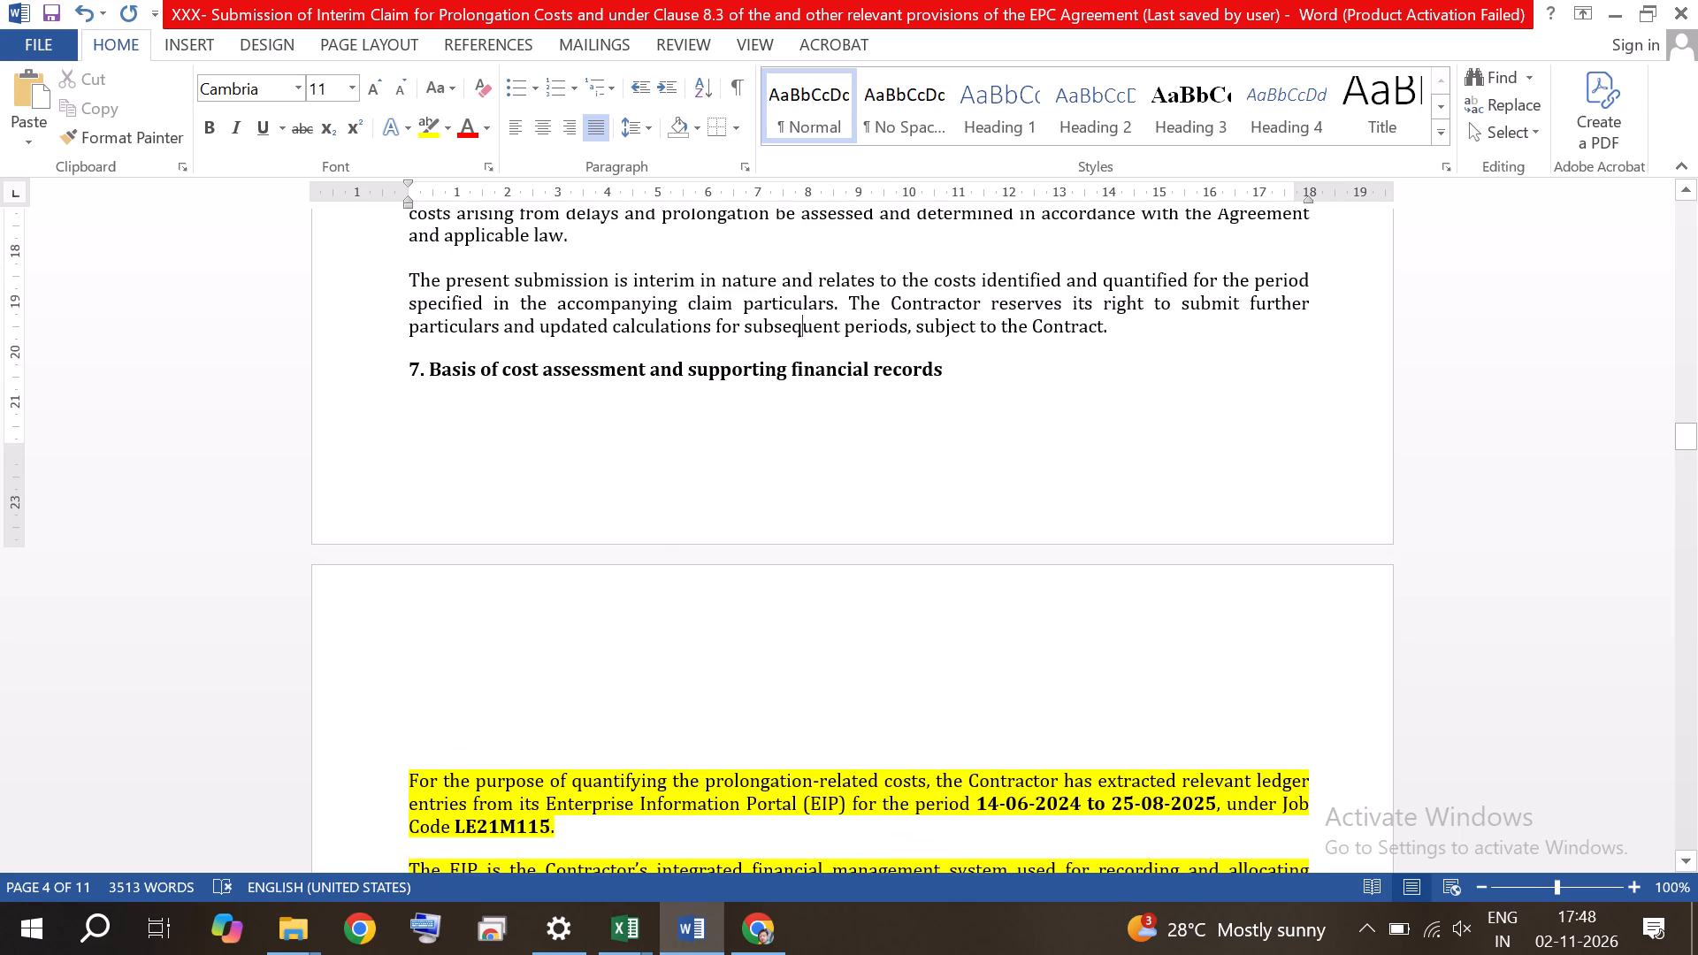
{"action": "scroll", "coordinate": [738, 512], "scroll_direction": "down", "scroll_amount": 1}
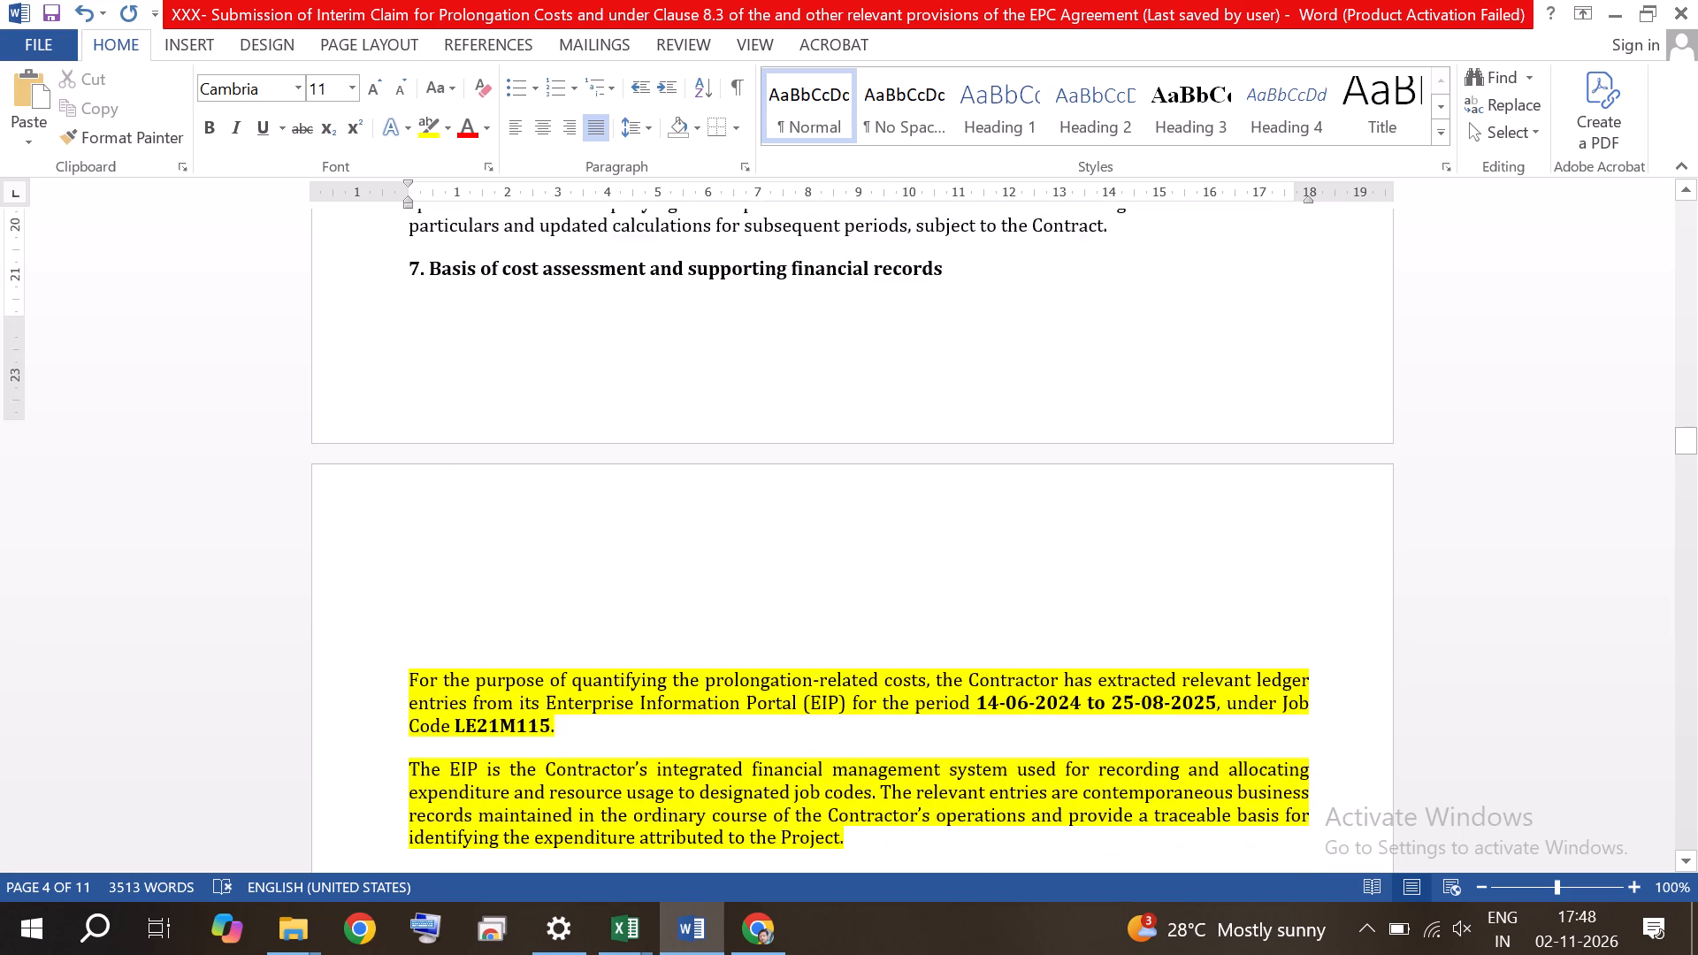
{"action": "scroll", "coordinate": [738, 512], "scroll_direction": "down", "scroll_amount": 2}
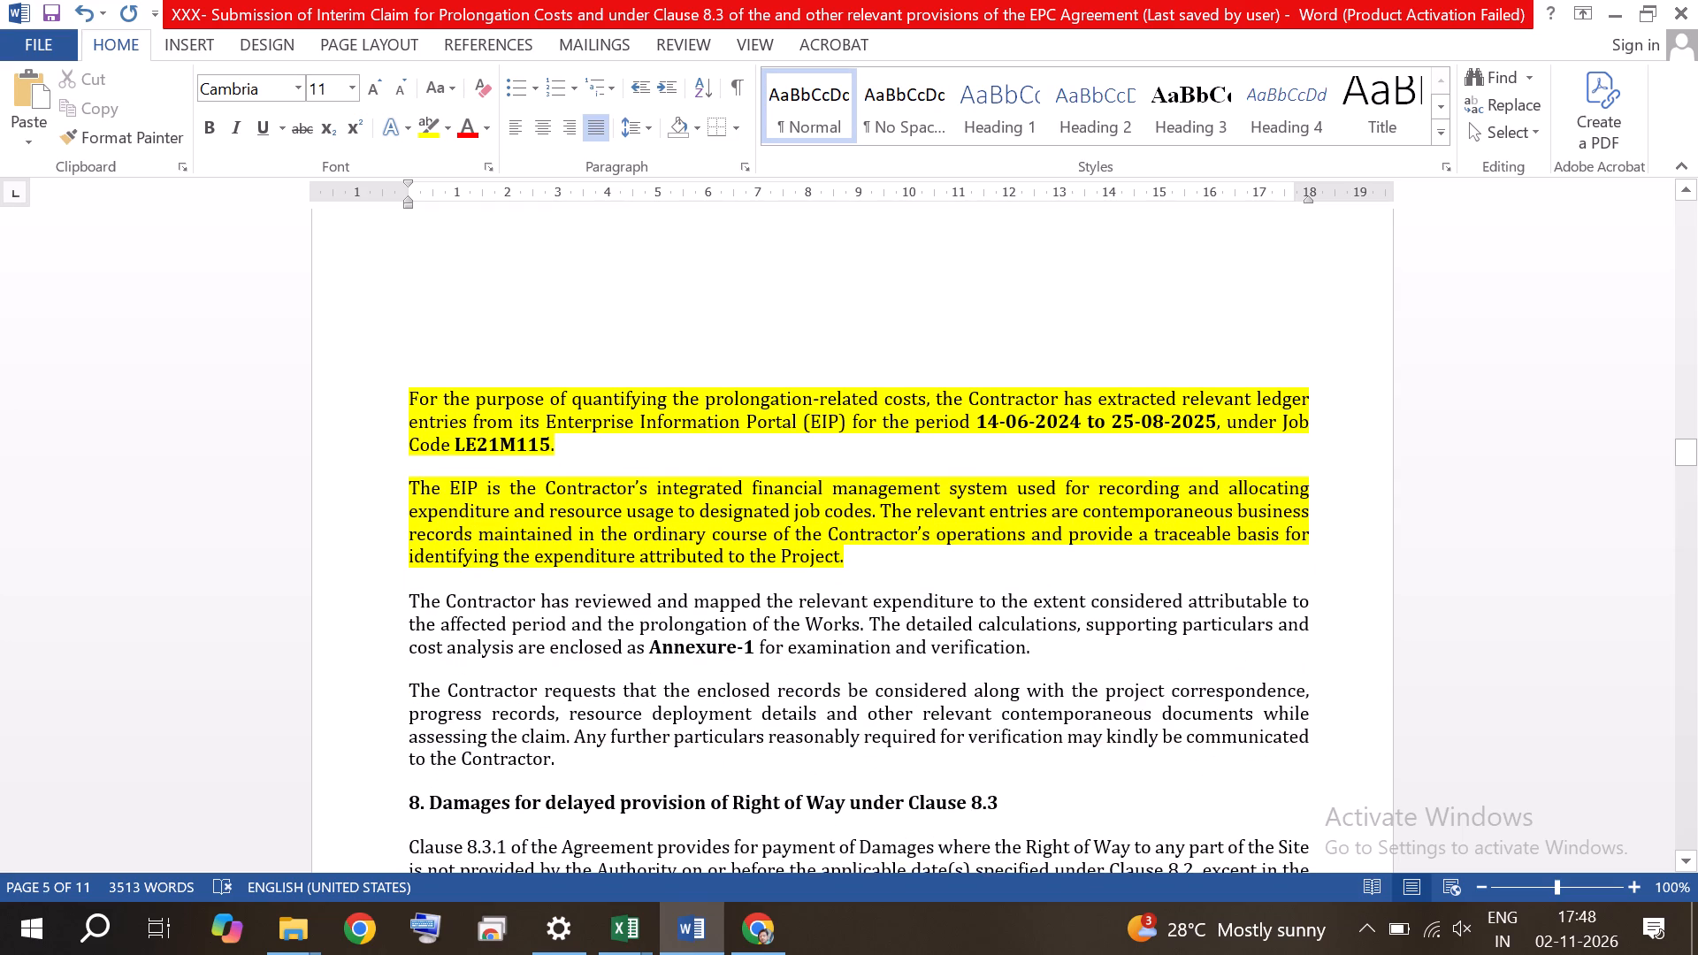
{"action": "left_click_drag", "start_coordinate": [580, 446], "coordinate": [476, 462]}
{"action": "scroll", "coordinate": [691, 507], "scroll_direction": "down", "scroll_amount": 2}
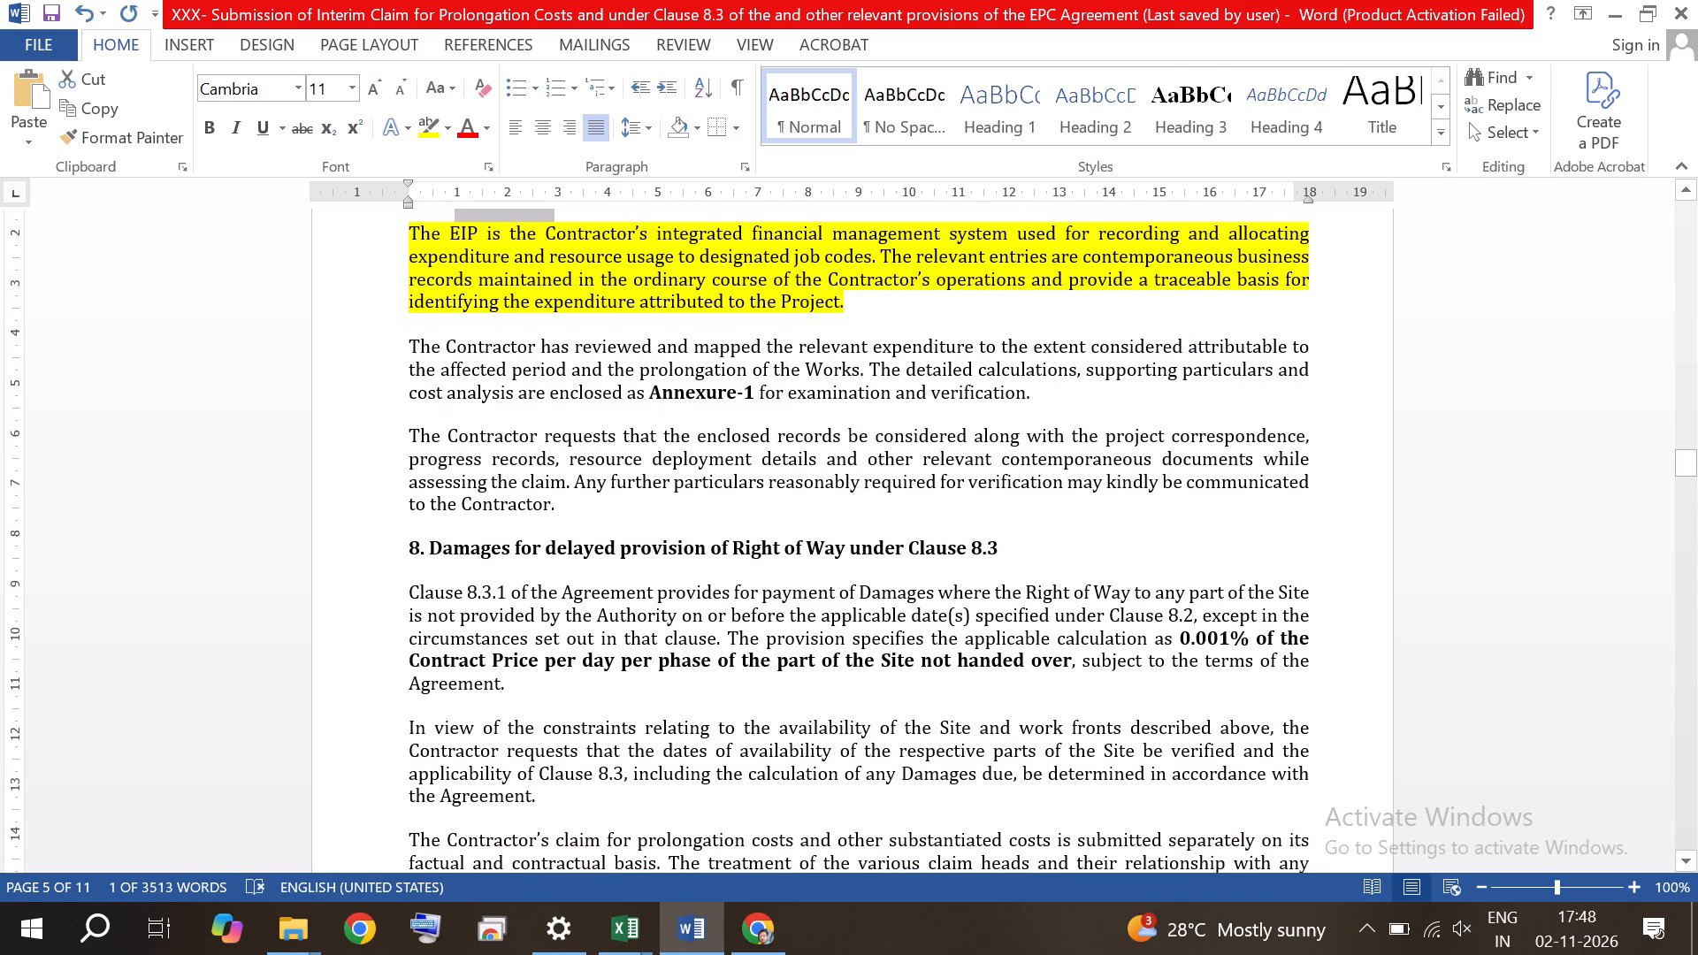
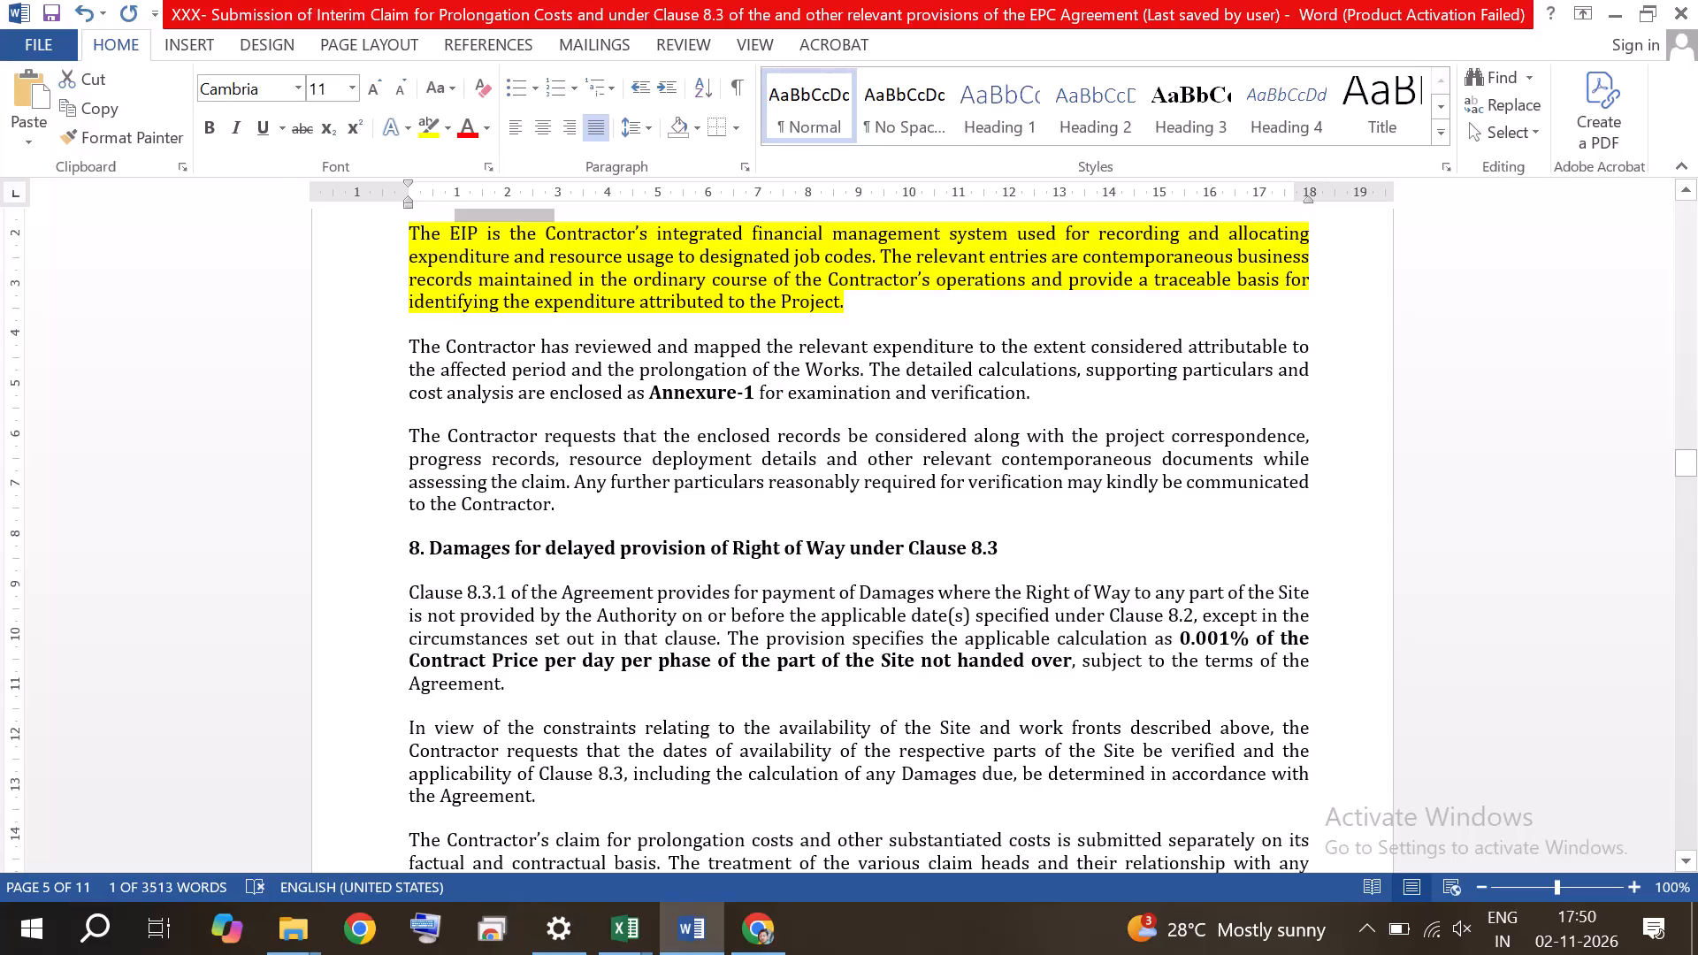
Return to the table of VCL/RLDA/MMTH/NDLS letter references before section 3 and review its work areas and dates.
{"action": "scroll", "coordinate": [498, 490], "scroll_direction": "up", "scroll_amount": 18}
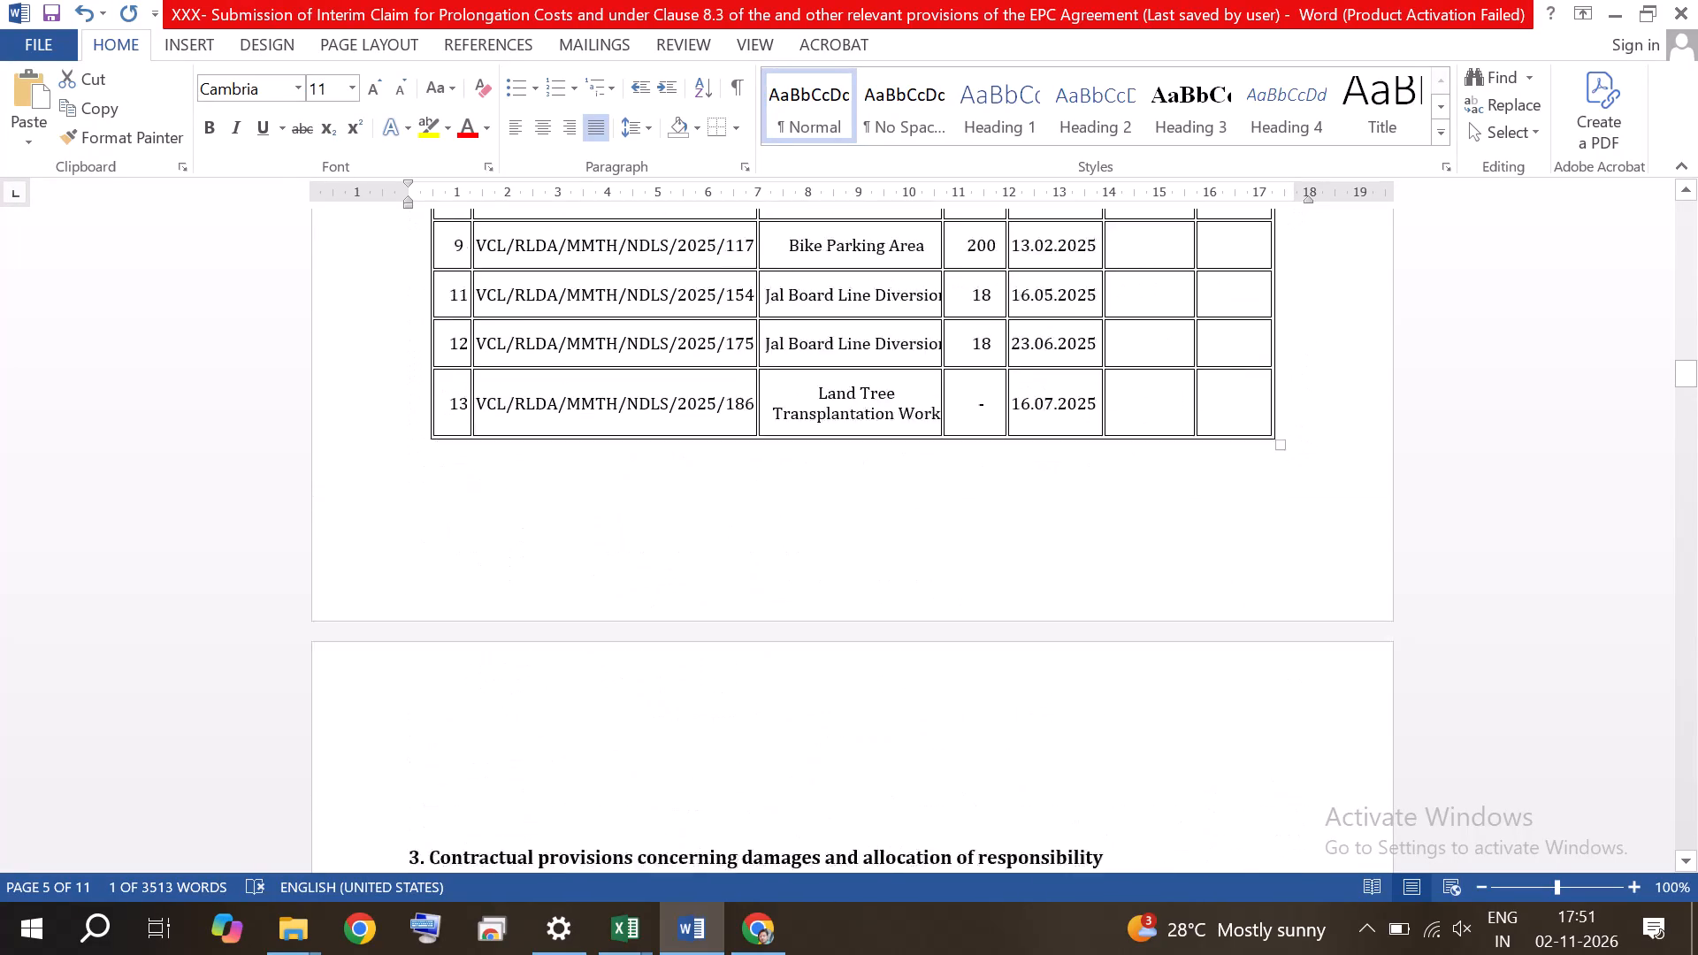
{"action": "scroll", "coordinate": [498, 490], "scroll_direction": "up", "scroll_amount": 3}
{"action": "scroll", "coordinate": [498, 490], "scroll_direction": "down", "scroll_amount": 1}
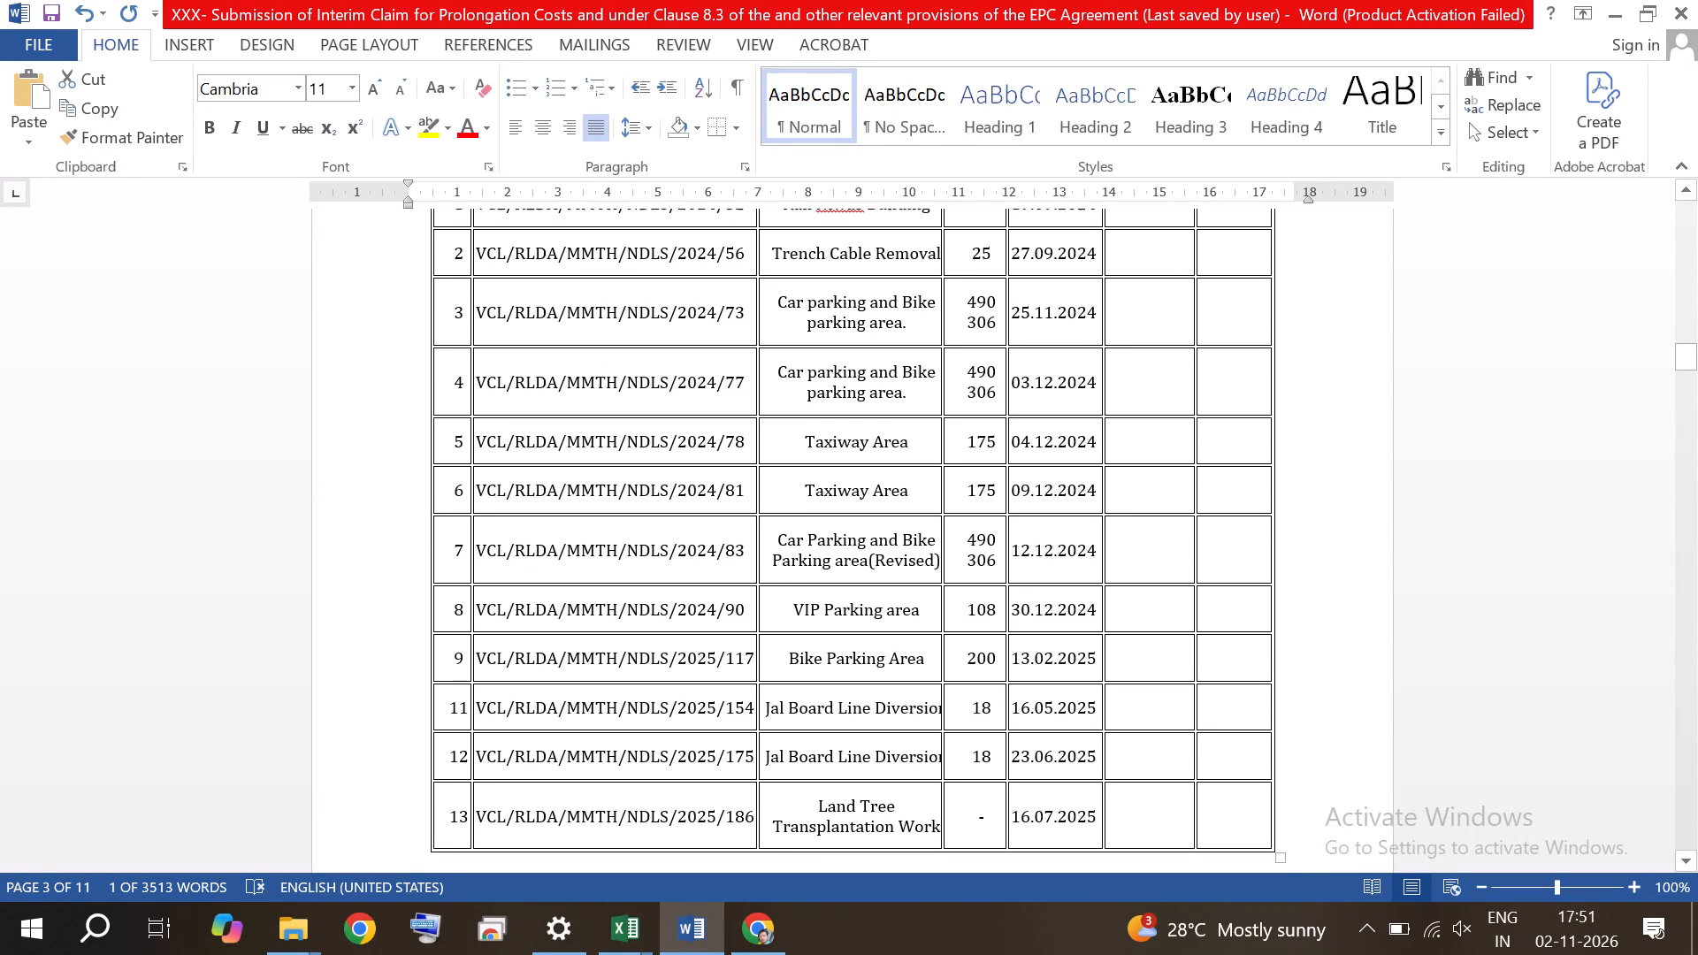
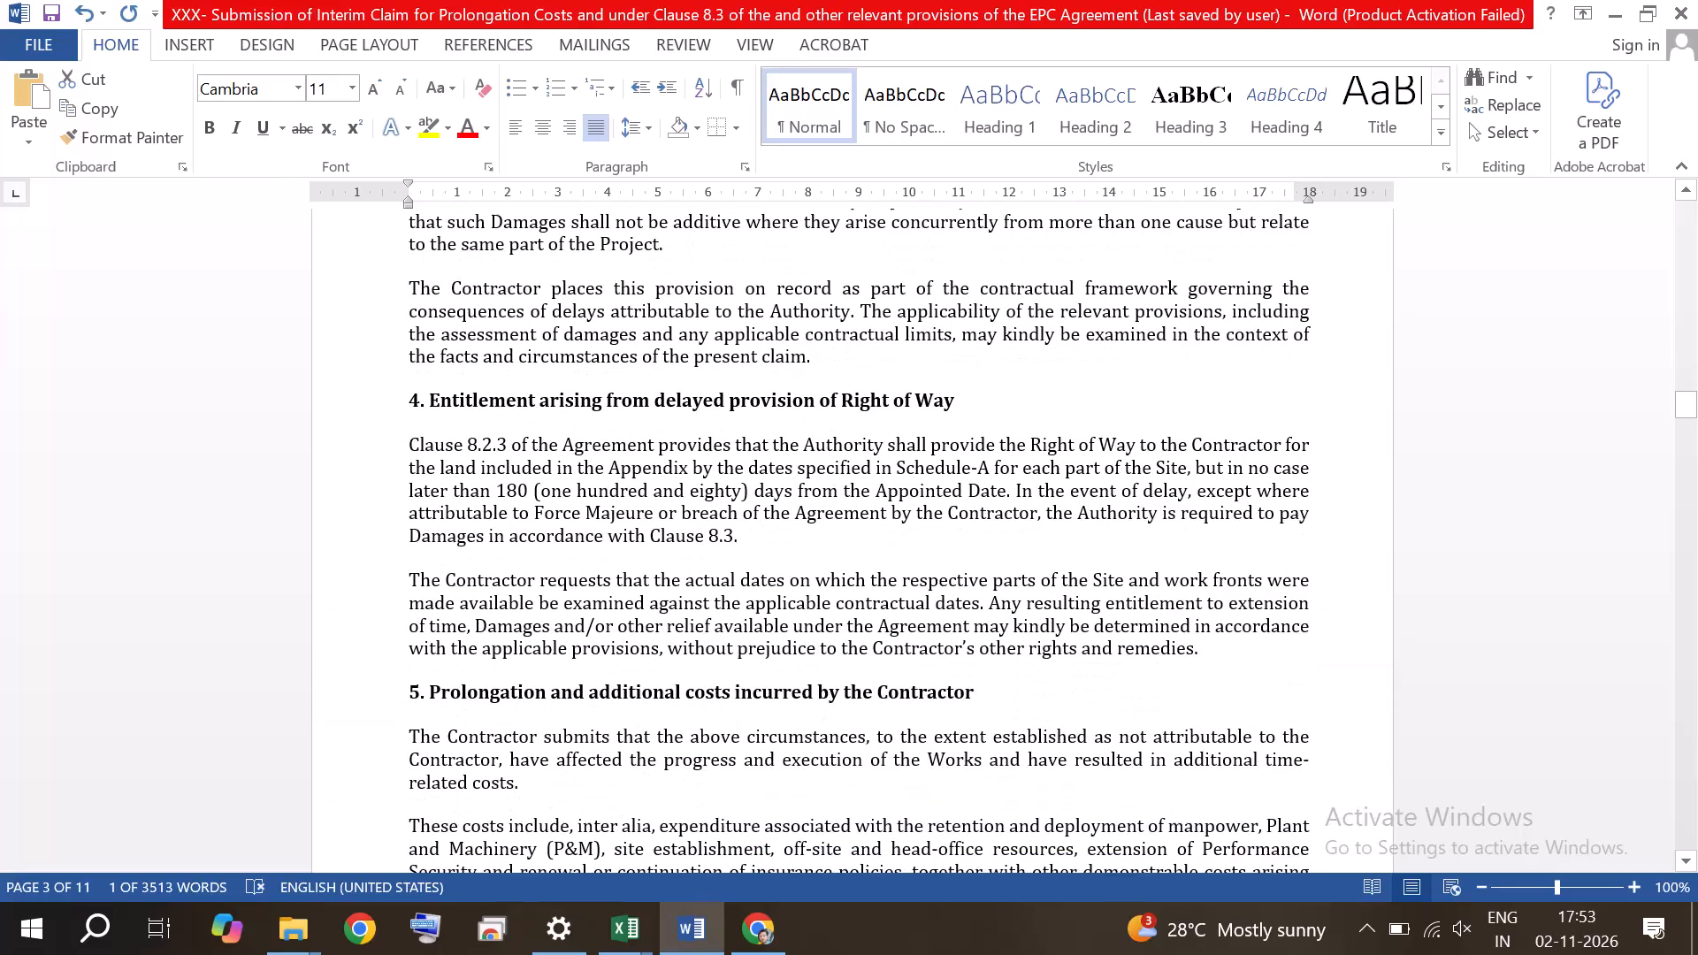
Read through sections 4, 5 and 7 on delayed Right of Way, prolongation costs and the basis of cost assessment.
{"action": "scroll", "coordinate": [543, 564], "scroll_direction": "down", "scroll_amount": 1}
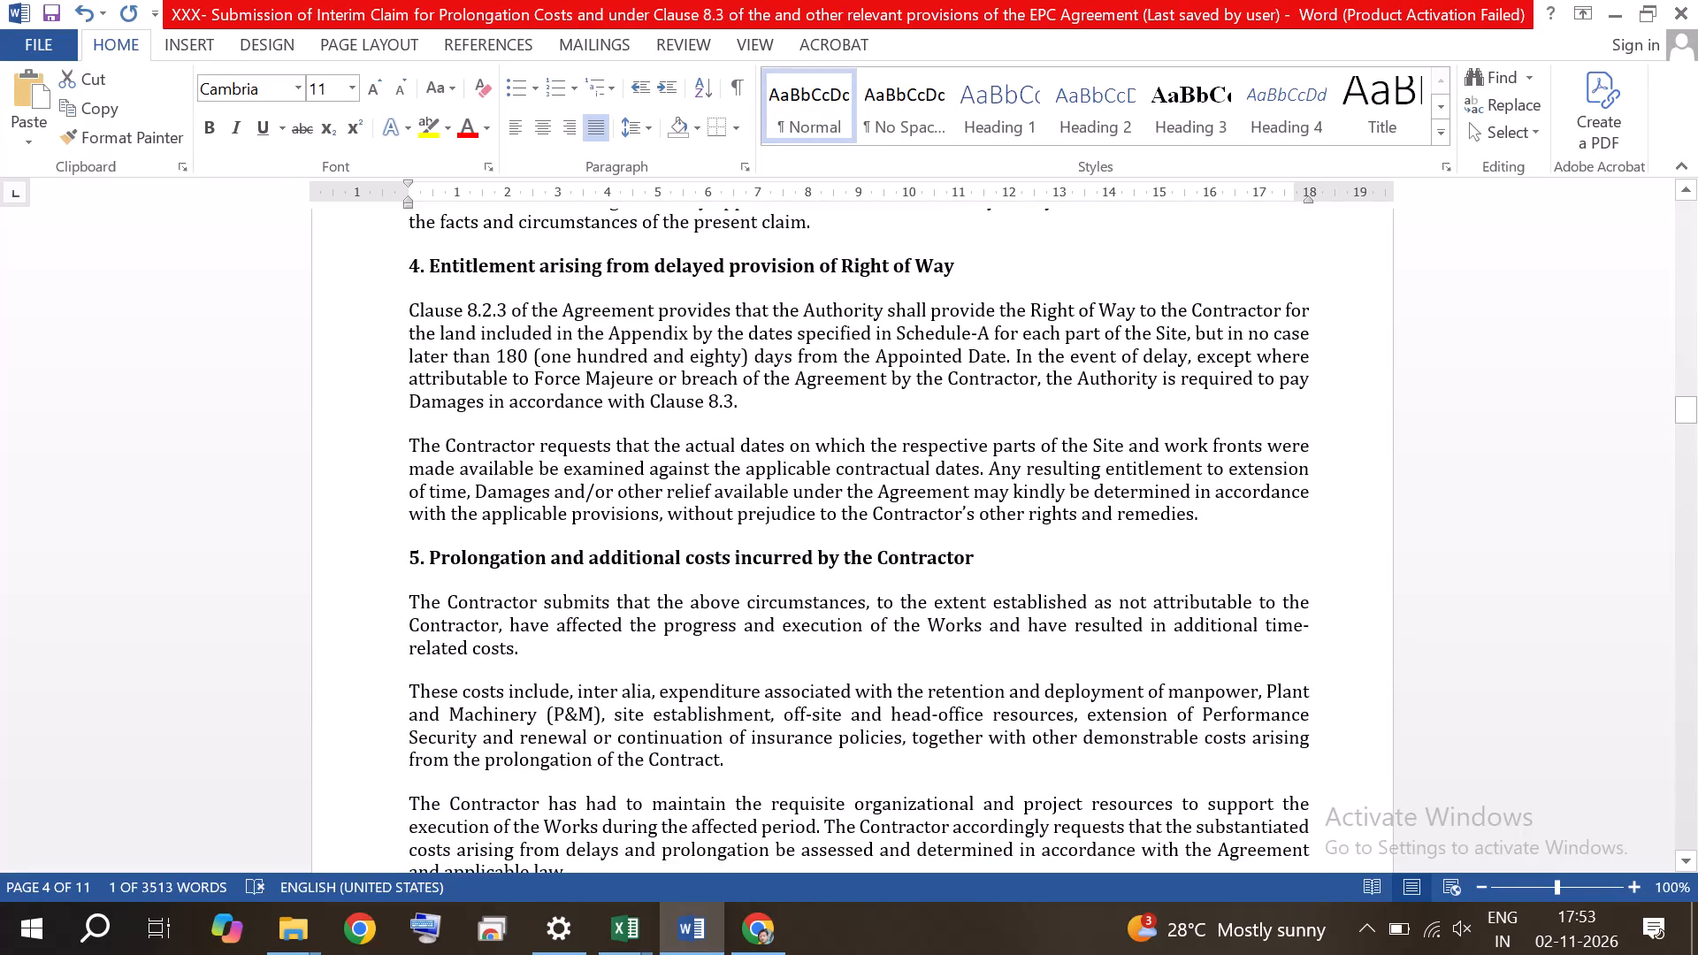
{"action": "scroll", "coordinate": [543, 564], "scroll_direction": "down", "scroll_amount": 1}
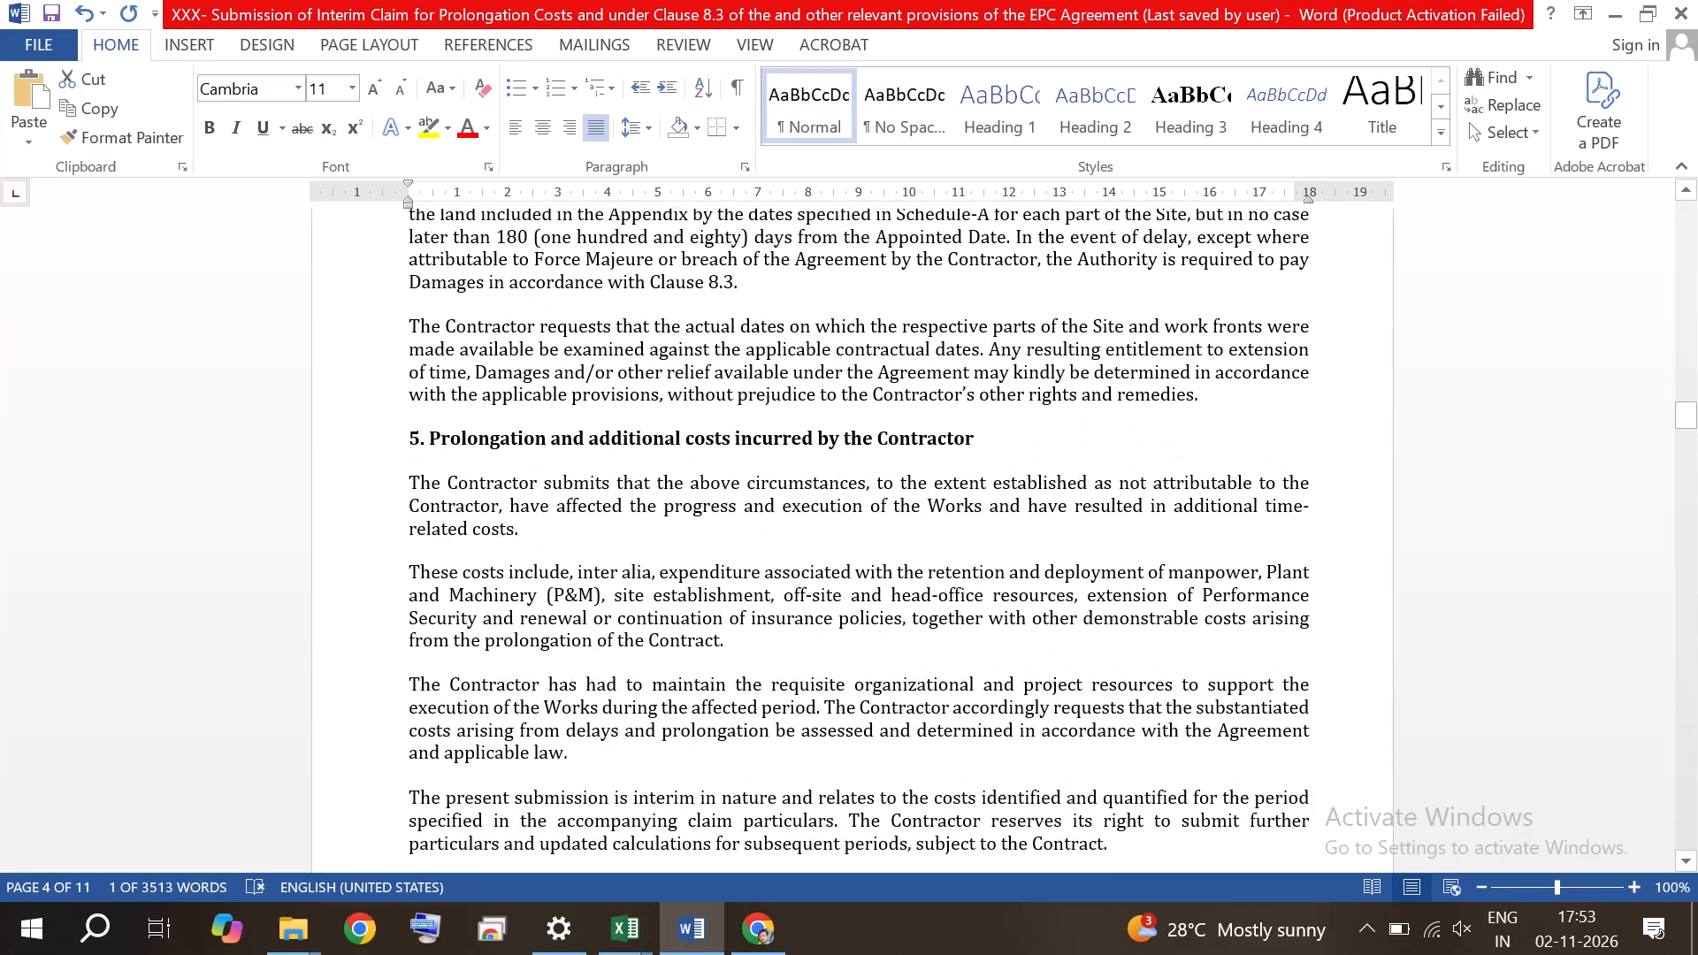
{"action": "scroll", "coordinate": [543, 564], "scroll_direction": "down", "scroll_amount": 4}
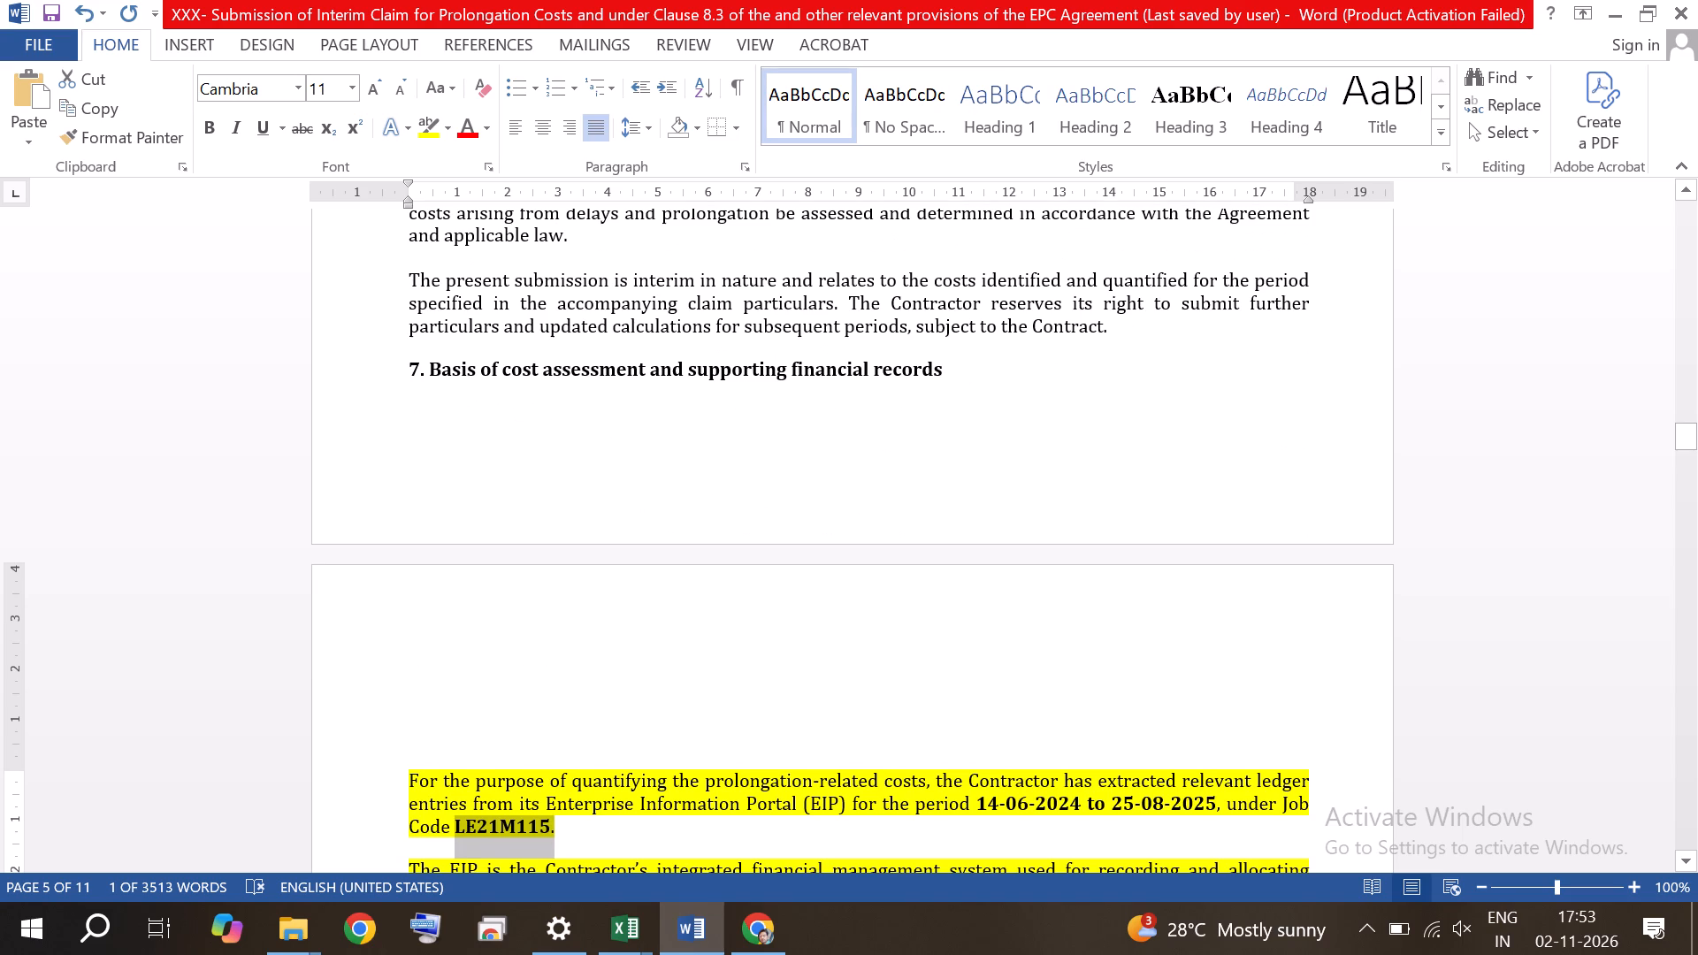
{"action": "scroll", "coordinate": [592, 536], "scroll_direction": "down", "scroll_amount": 6}
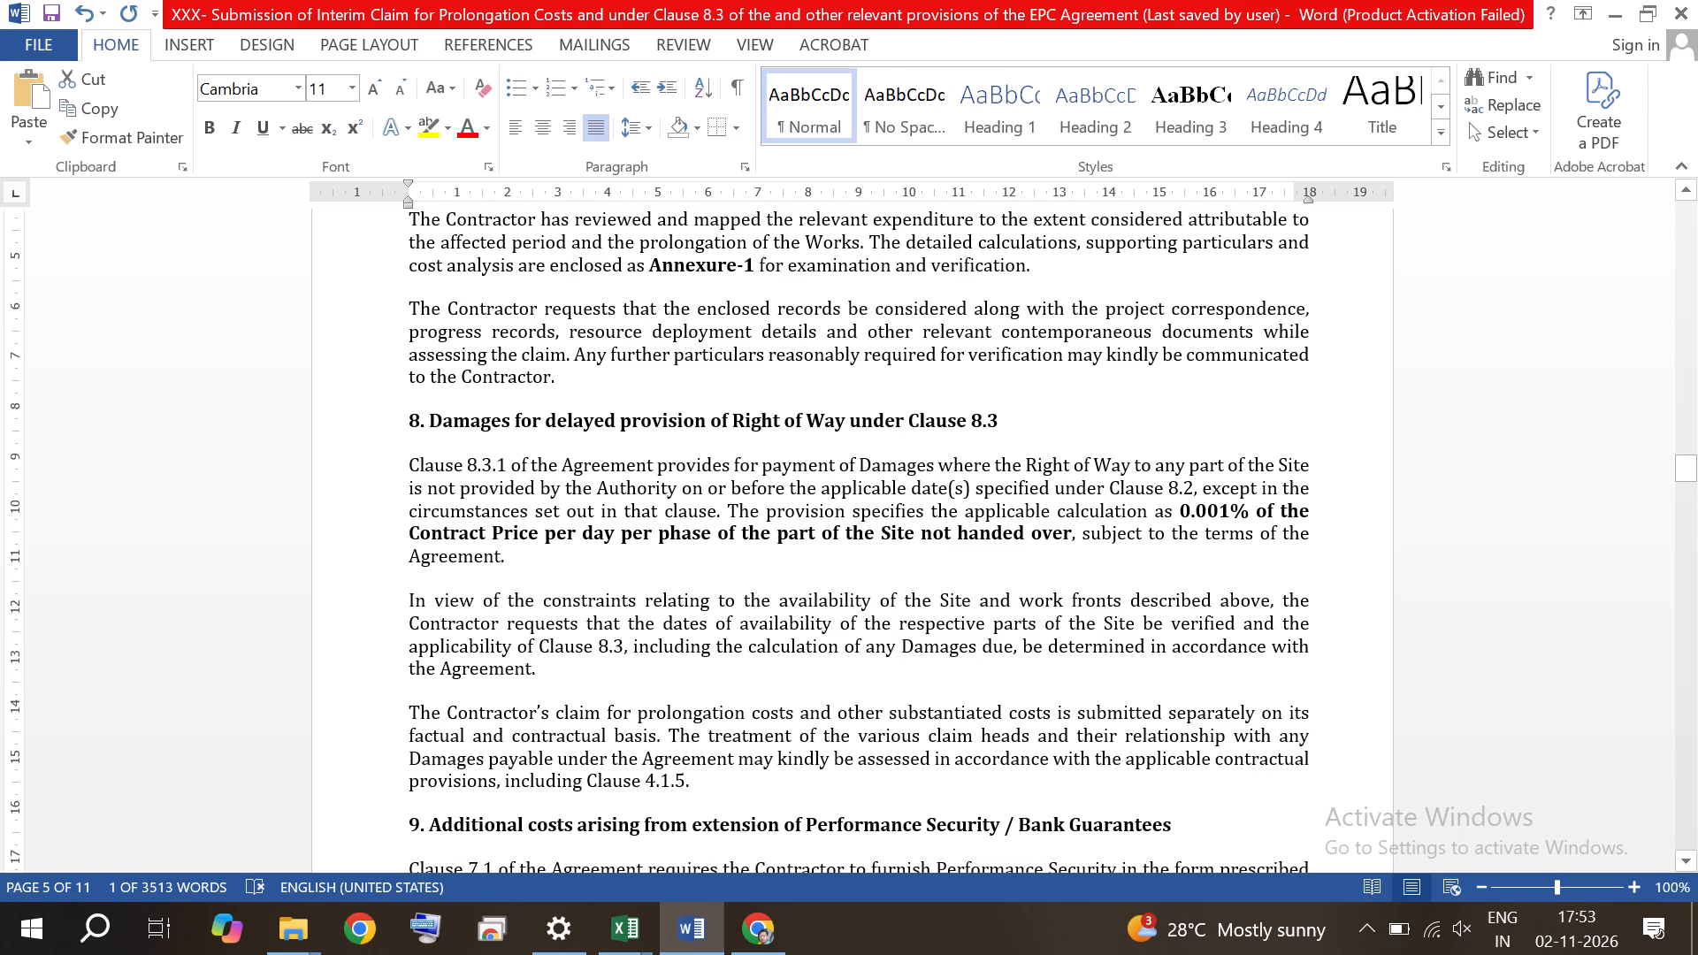
{"action": "left_click", "coordinate": [1044, 276]}
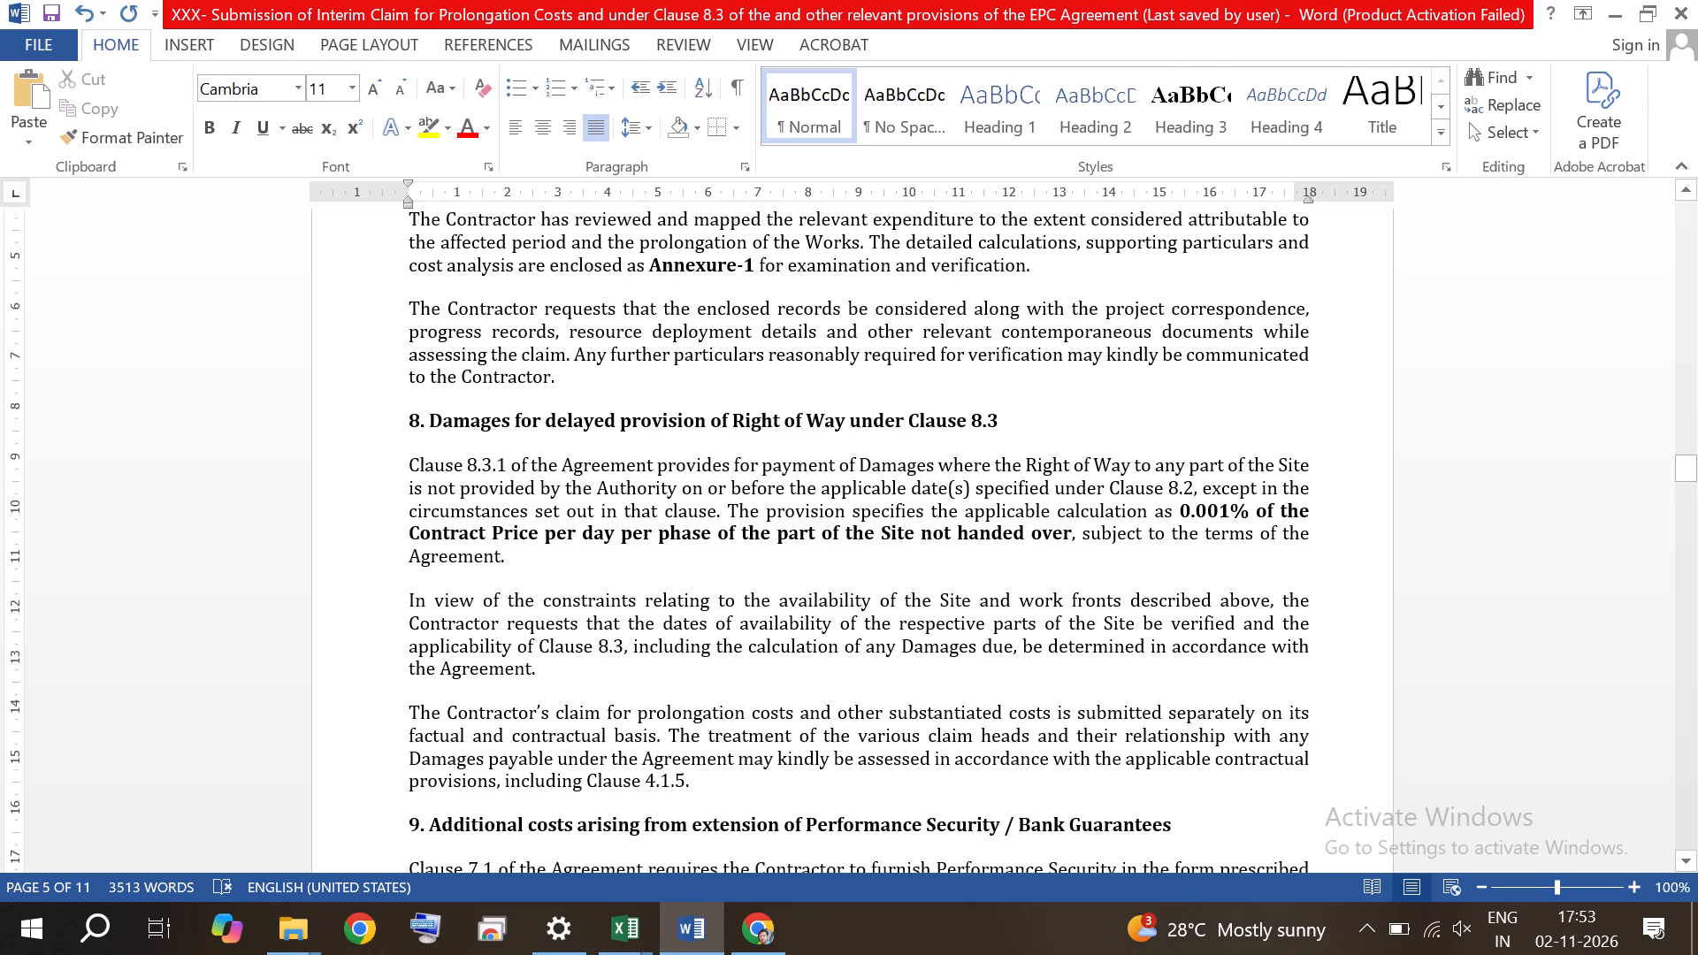
Review section 8 on Clause 8.3 damages, selecting the bold damages-rate wording from "0.001% of the Contract Price" through "not handed over".
{"action": "scroll", "coordinate": [739, 561], "scroll_direction": "down", "scroll_amount": 1}
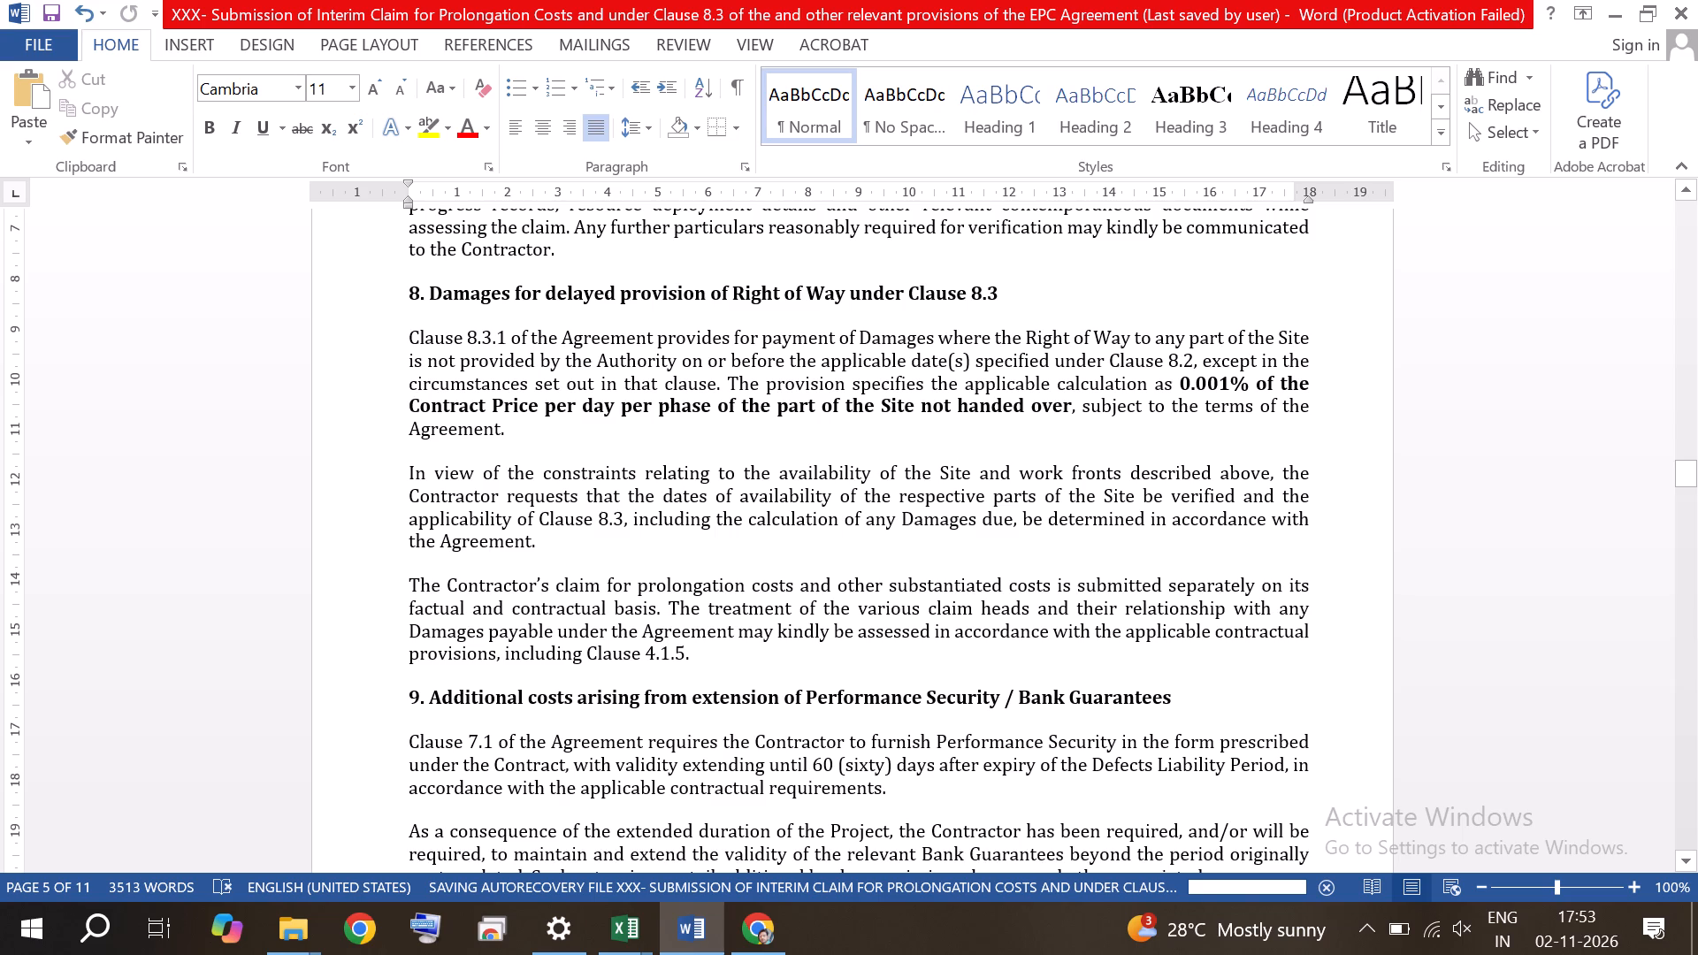
{"action": "left_click_drag", "start_coordinate": [971, 293], "coordinate": [1000, 294]}
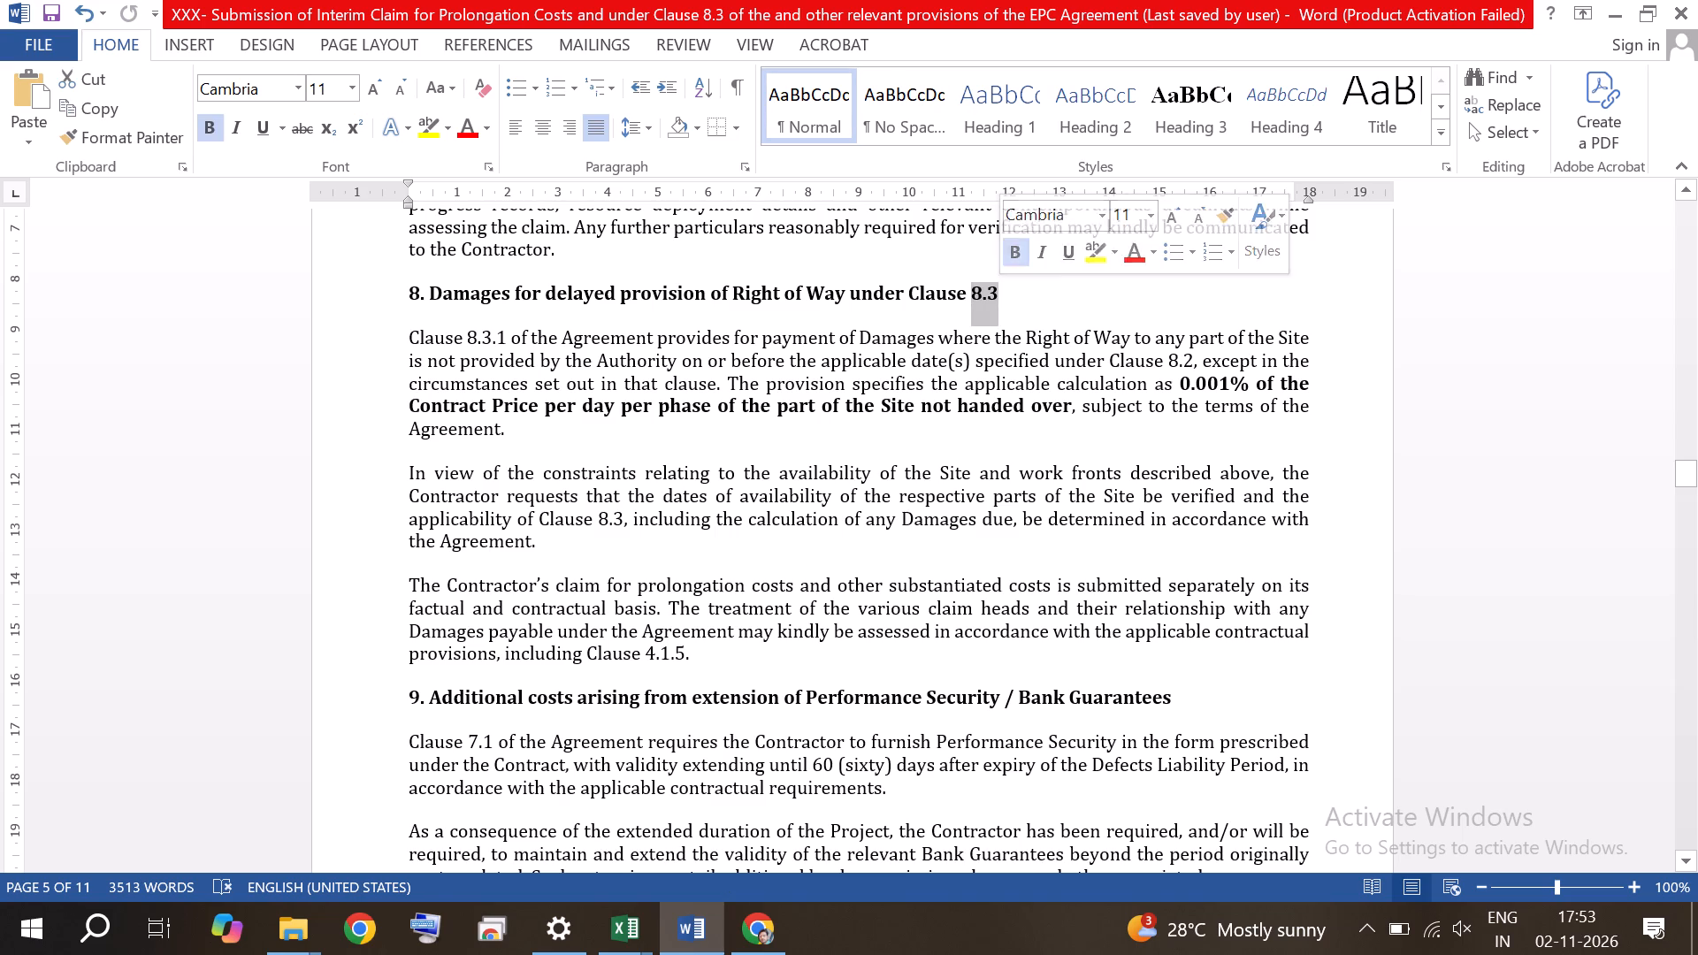
{"action": "left_click", "coordinate": [946, 374]}
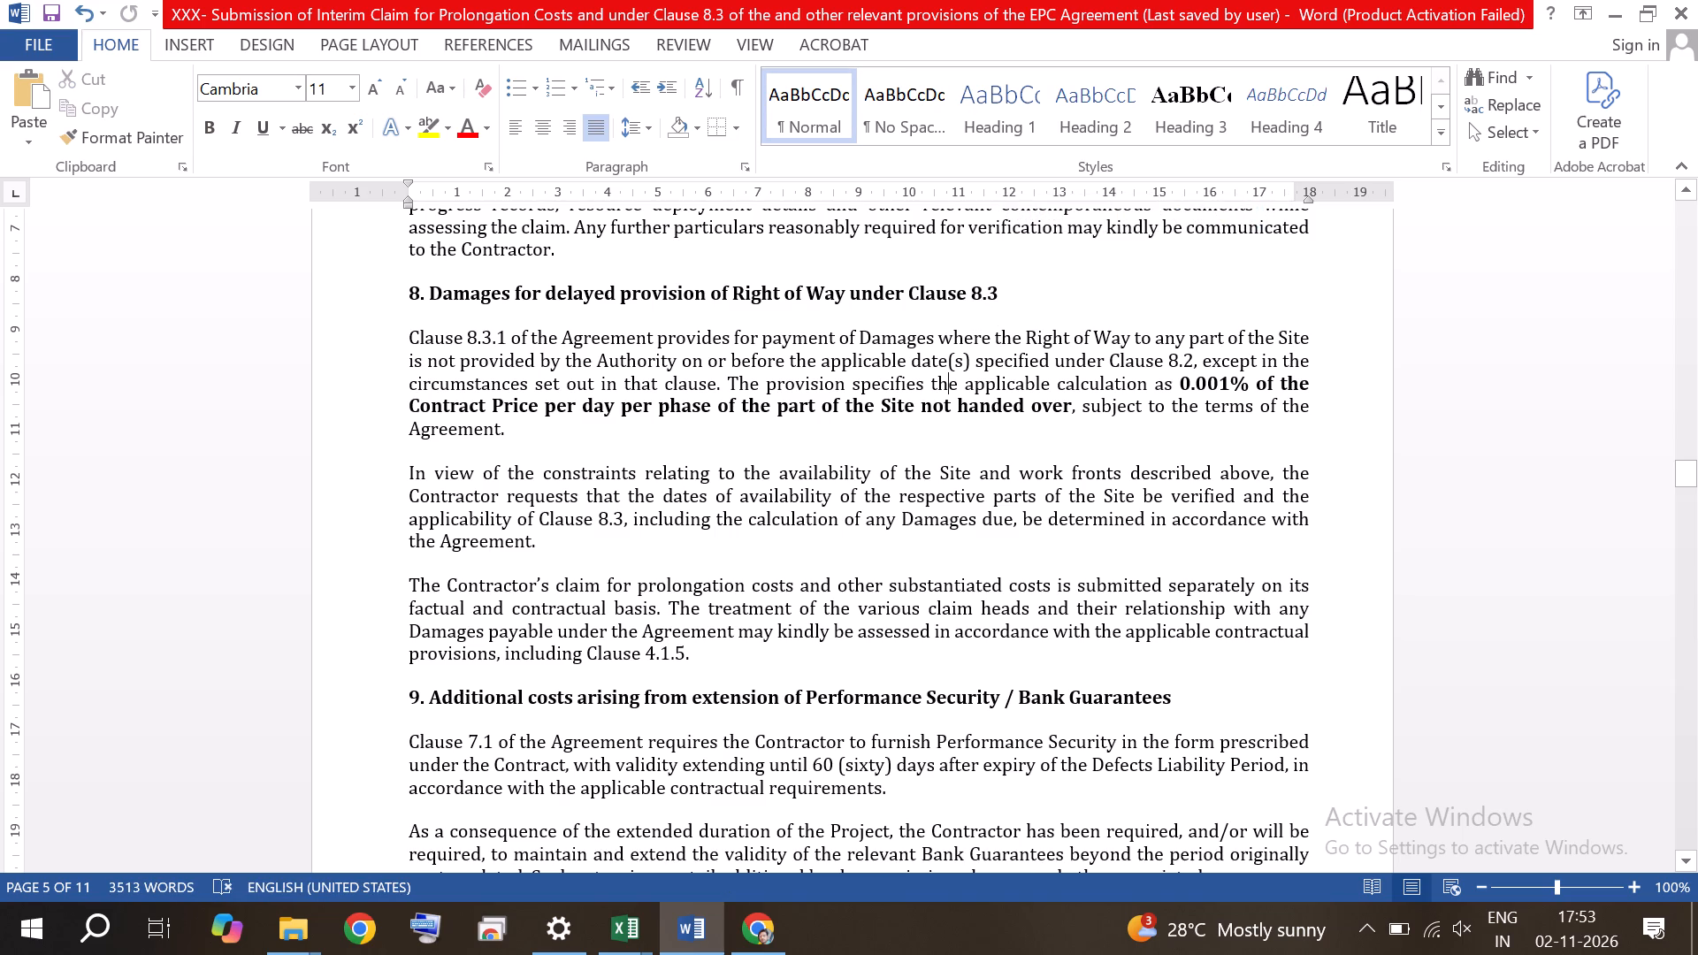
{"action": "left_click_drag", "start_coordinate": [1179, 386], "coordinate": [1180, 386]}
{"action": "left_click_drag", "start_coordinate": [1180, 386], "coordinate": [1055, 410]}
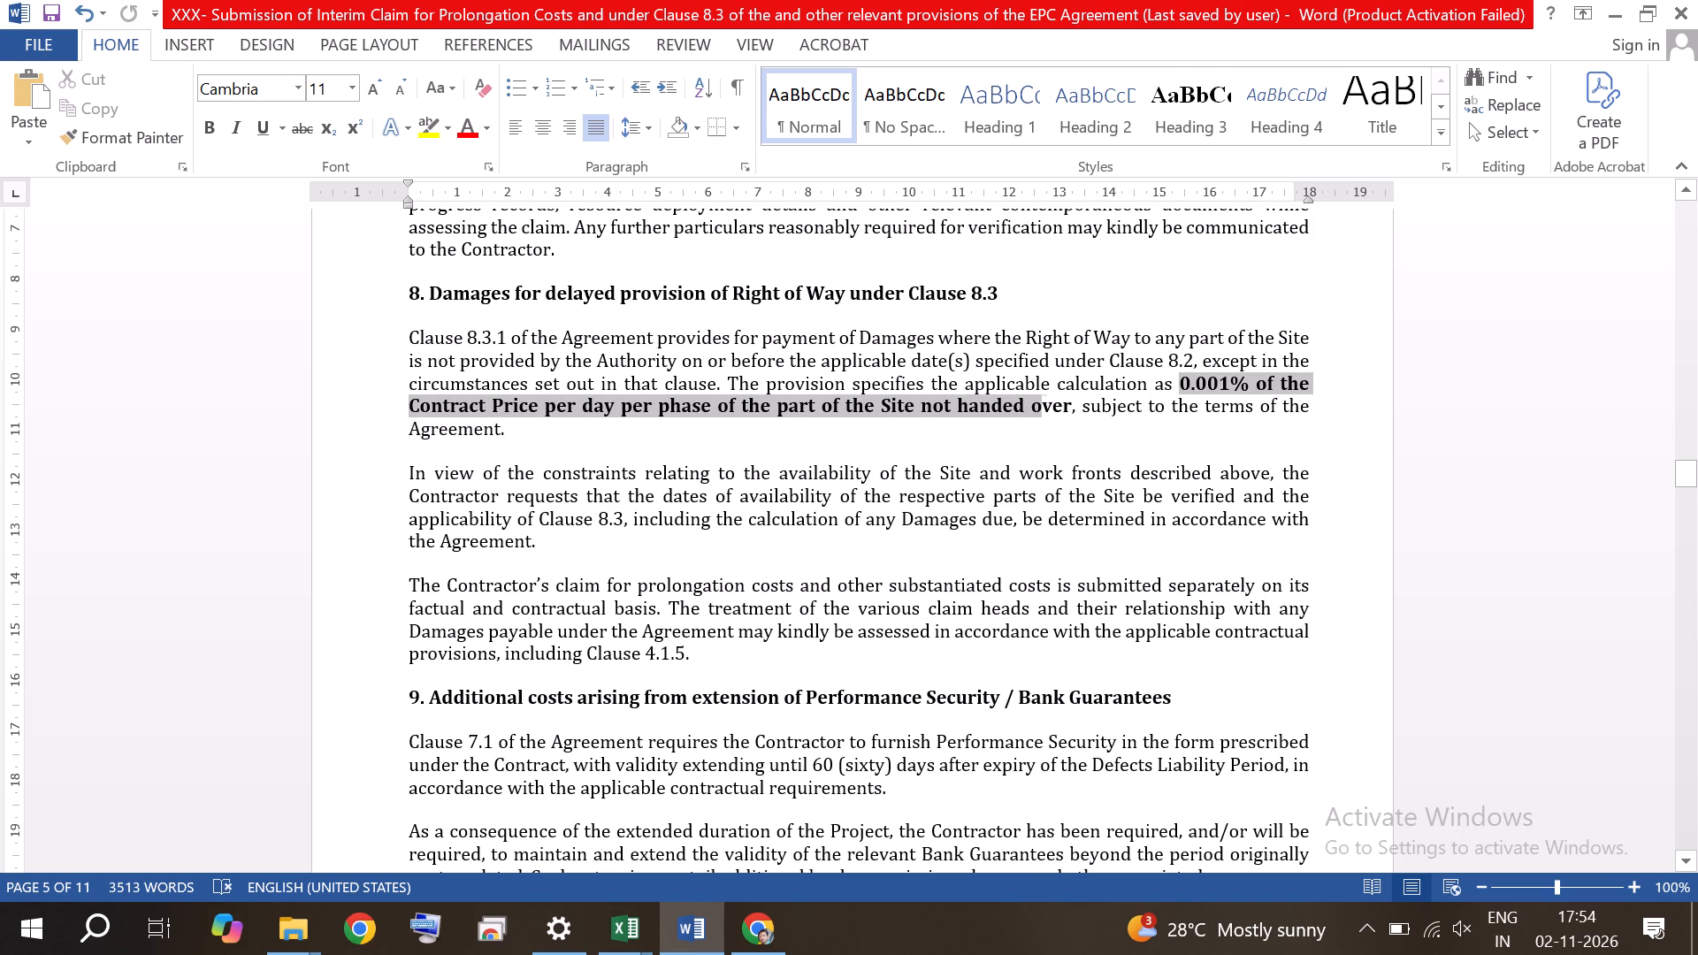
{"action": "left_click_drag", "start_coordinate": [1055, 410], "coordinate": [1065, 410]}
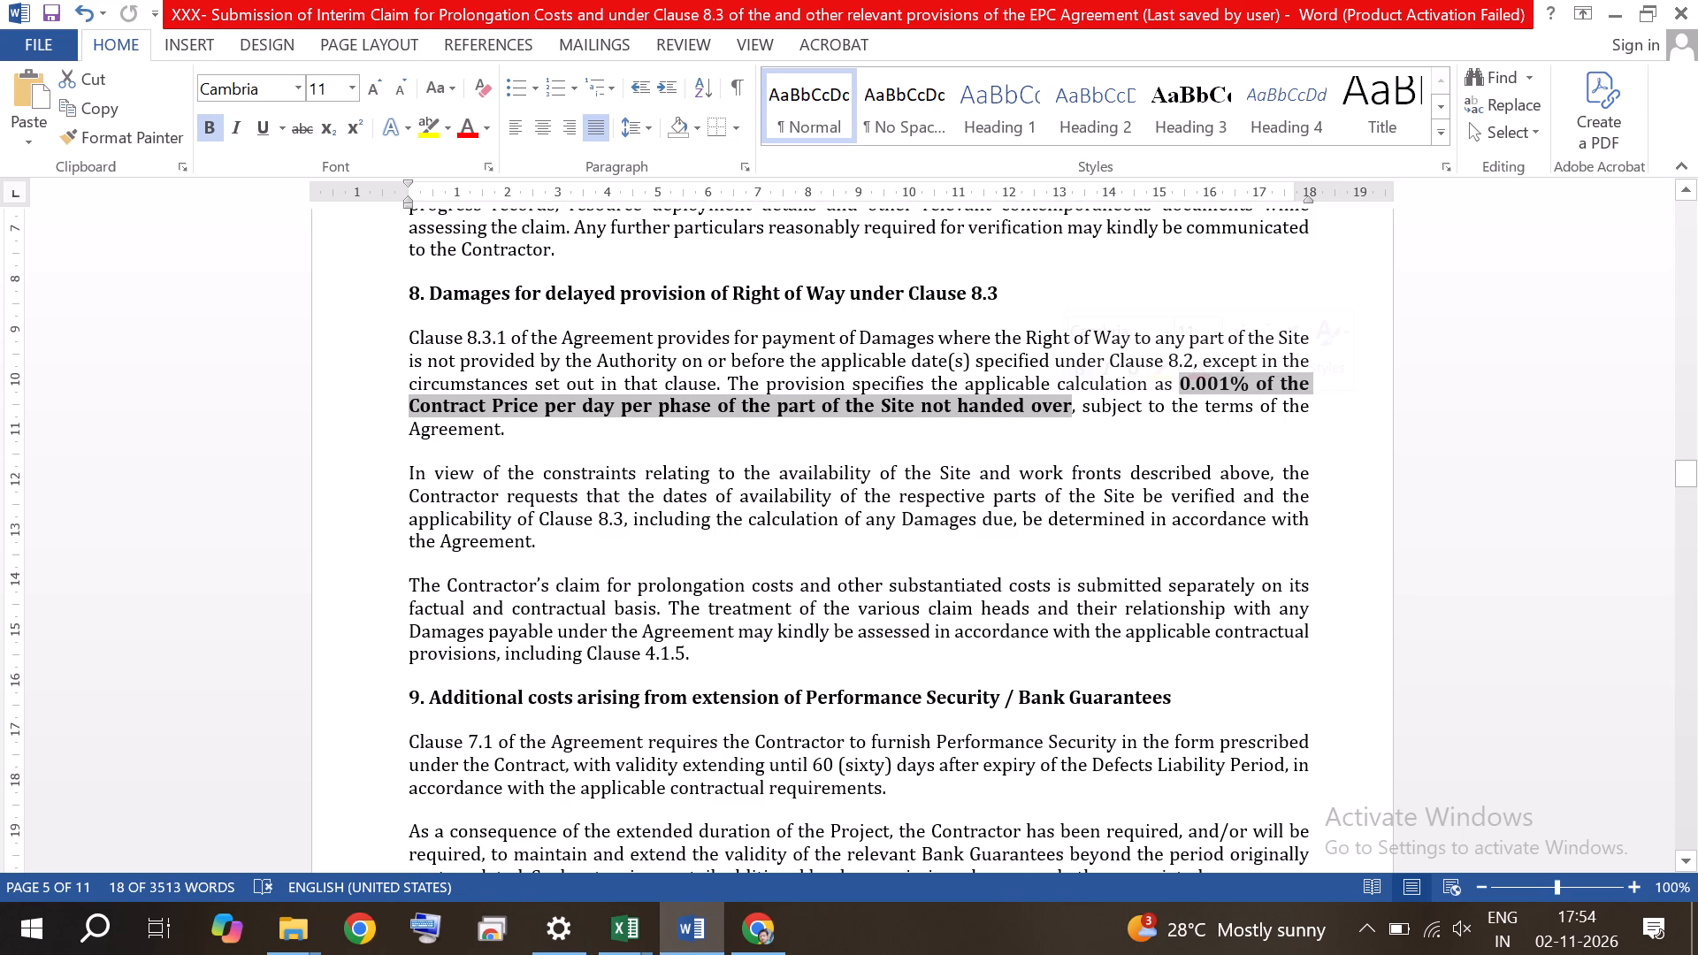
Review section 9 on Performance Security and Bank Guarantee extension costs, including its particulars table and claimed-amount placeholders.
{"action": "scroll", "coordinate": [707, 540], "scroll_direction": "down", "scroll_amount": 2}
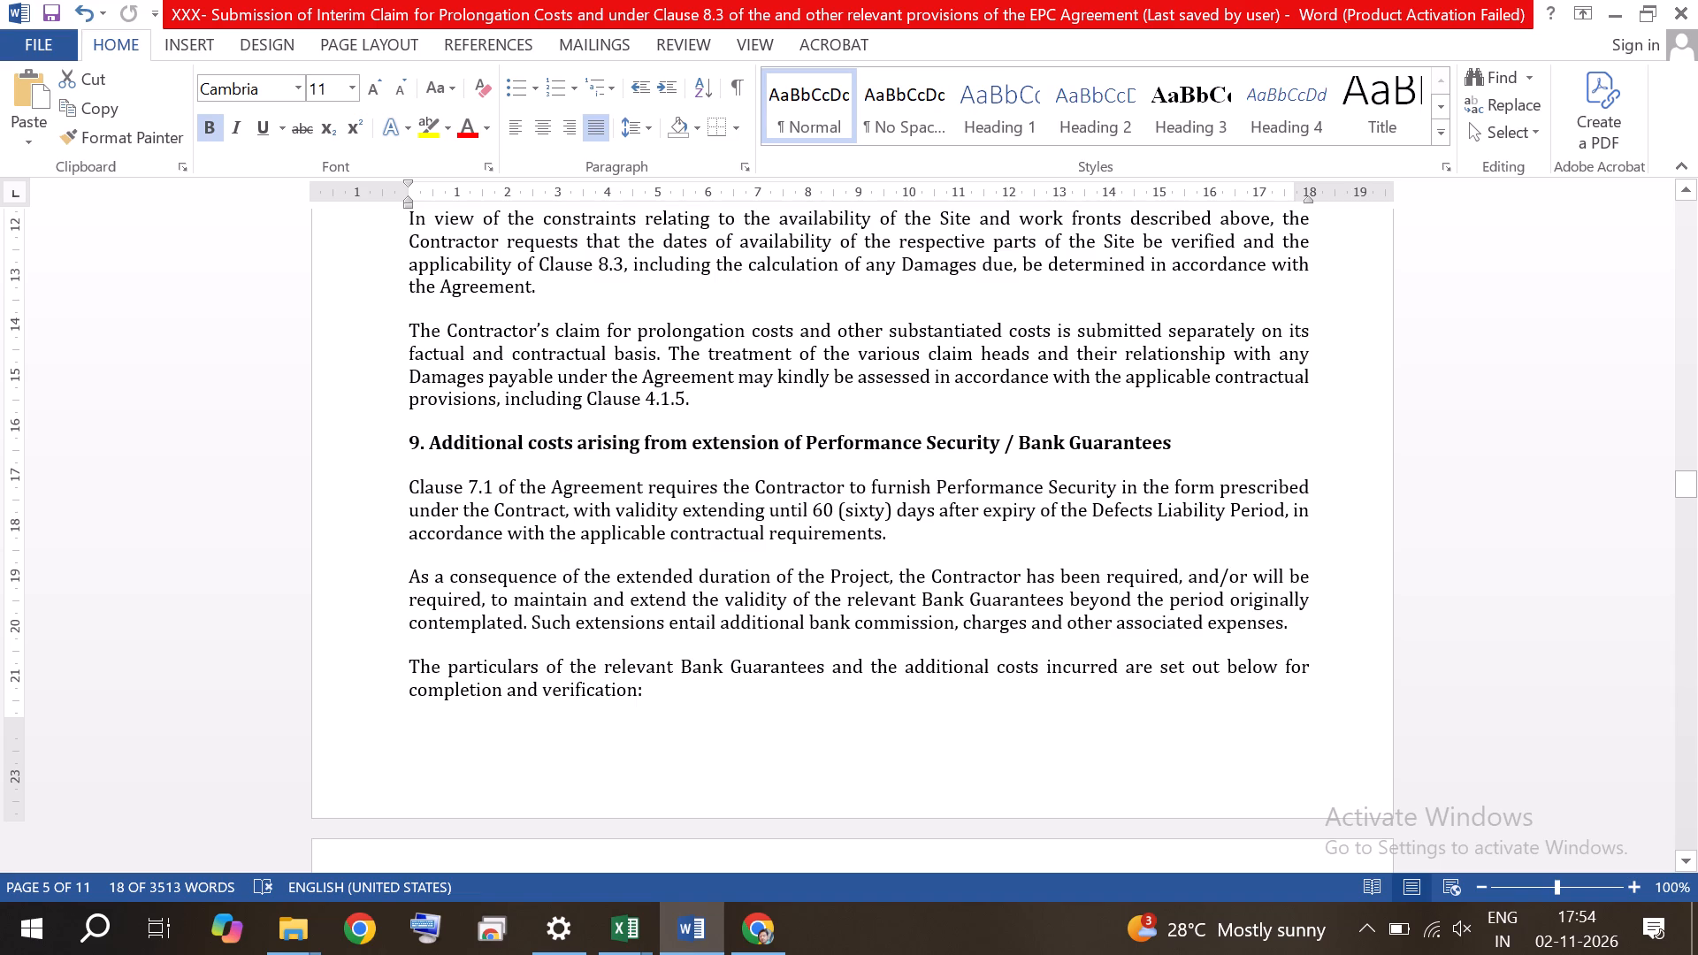
{"action": "scroll", "coordinate": [821, 539], "scroll_direction": "down", "scroll_amount": 1}
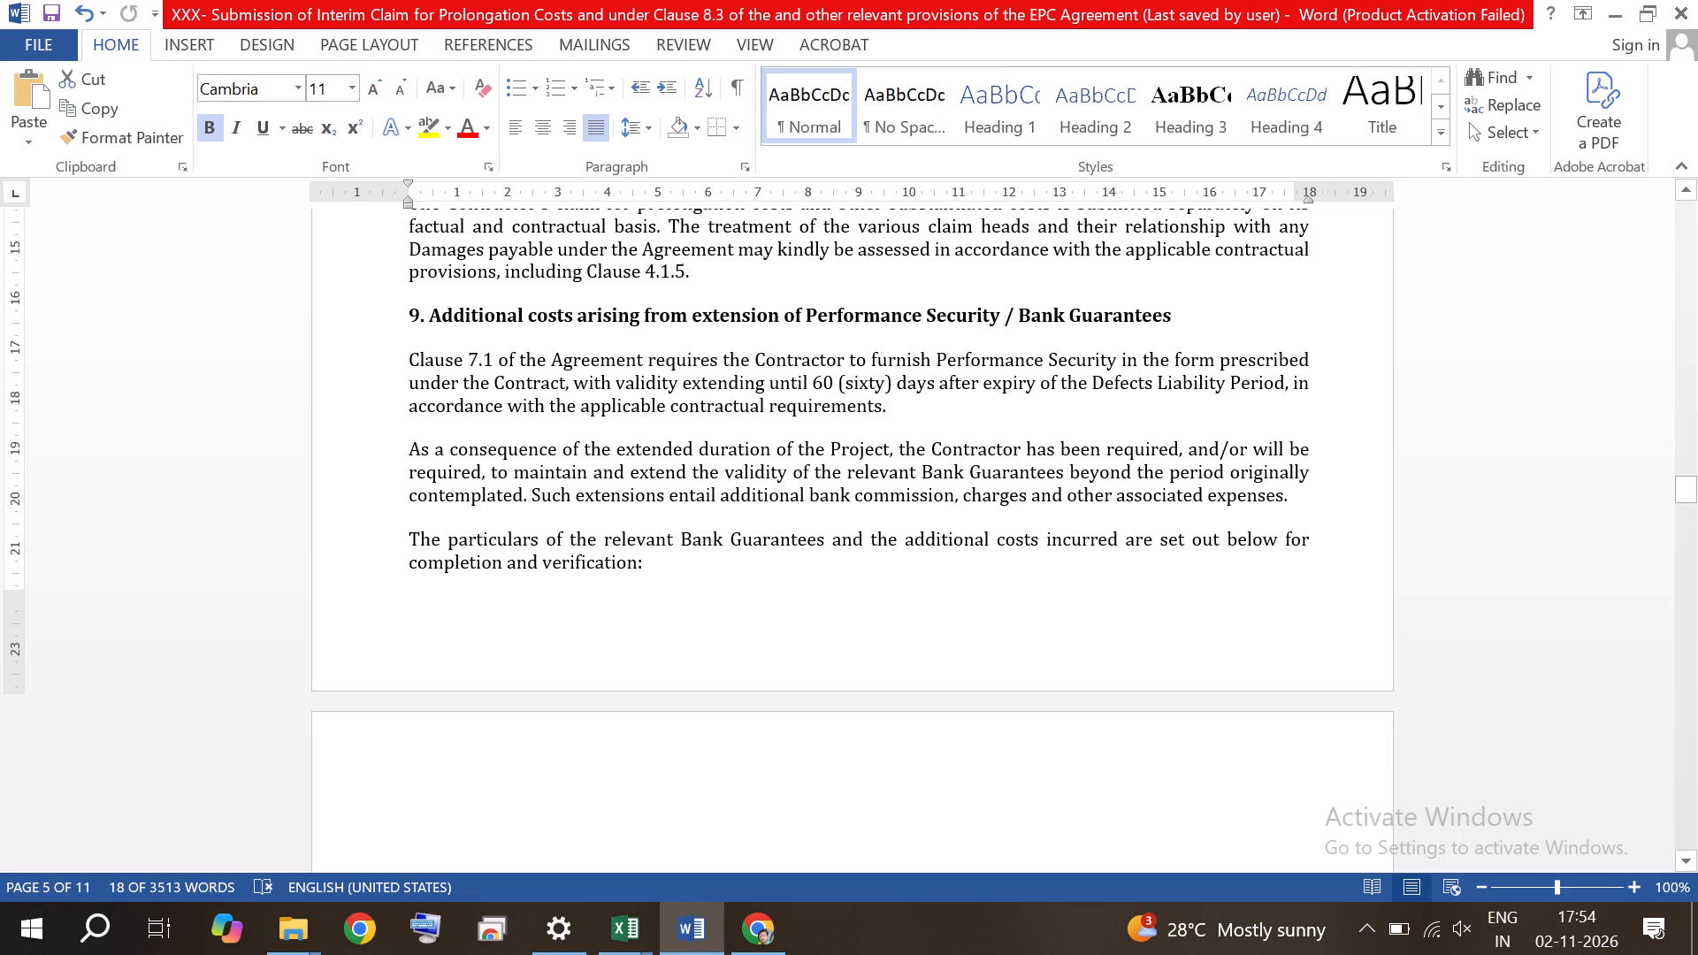
{"action": "scroll", "coordinate": [702, 603], "scroll_direction": "down", "scroll_amount": 5}
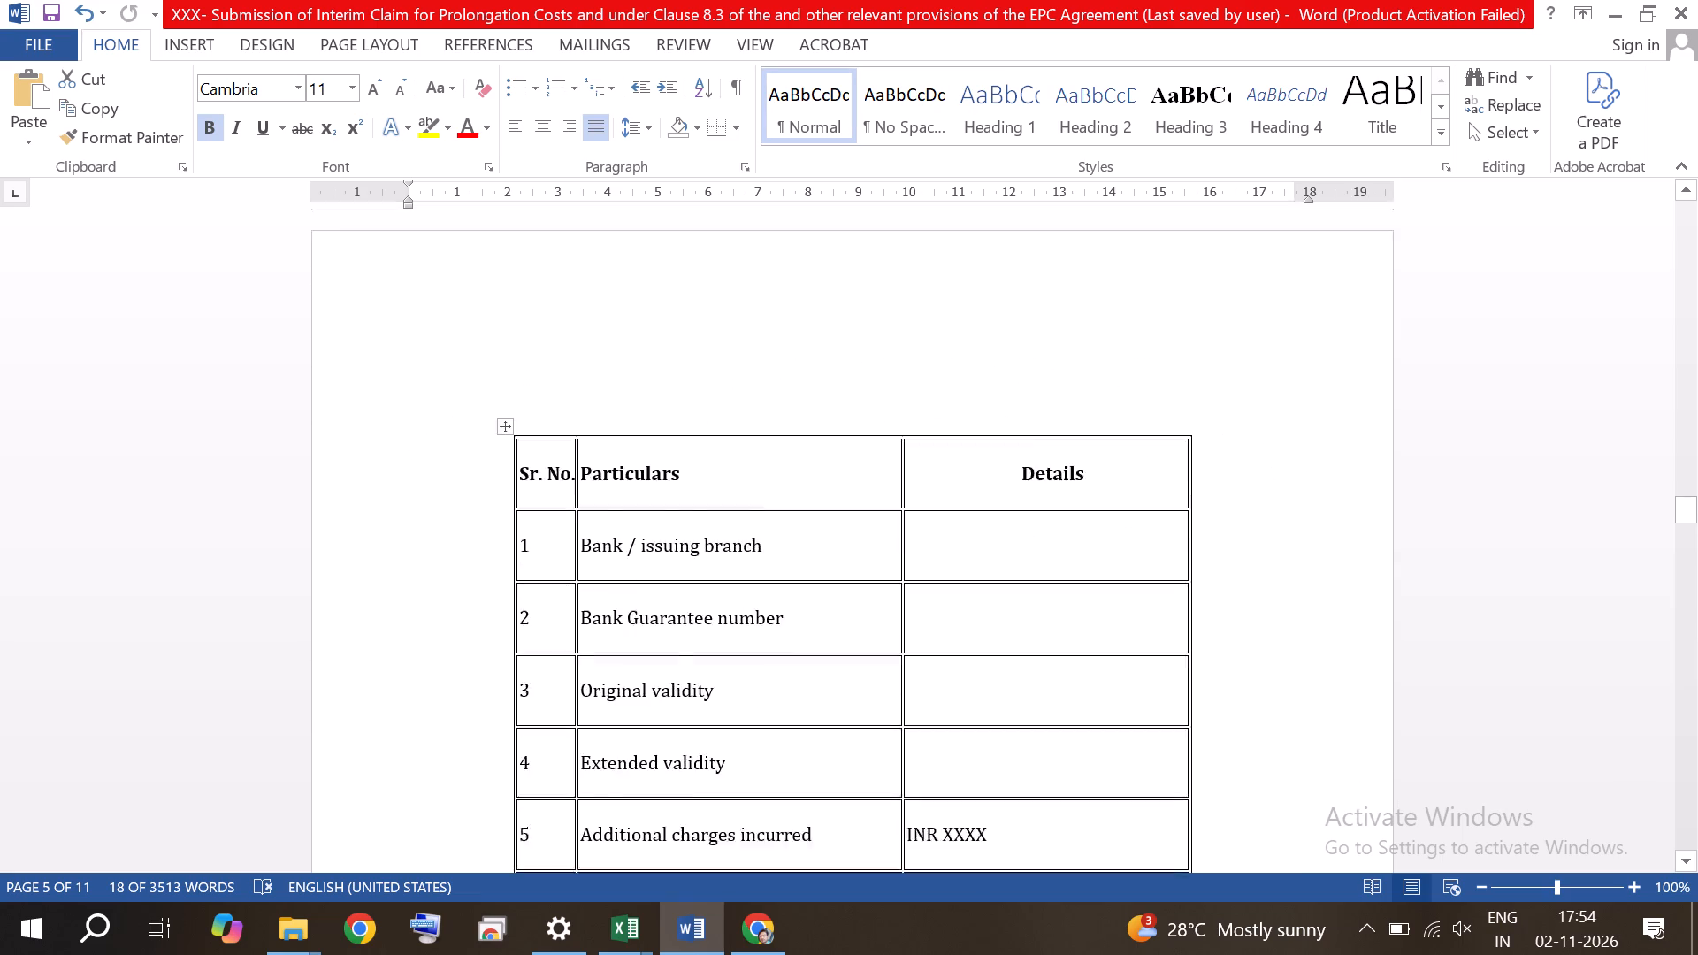
{"action": "scroll", "coordinate": [702, 603], "scroll_direction": "down", "scroll_amount": 1}
{"action": "scroll", "coordinate": [704, 595], "scroll_direction": "up", "scroll_amount": 2}
{"action": "scroll", "coordinate": [926, 545], "scroll_direction": "down", "scroll_amount": 2}
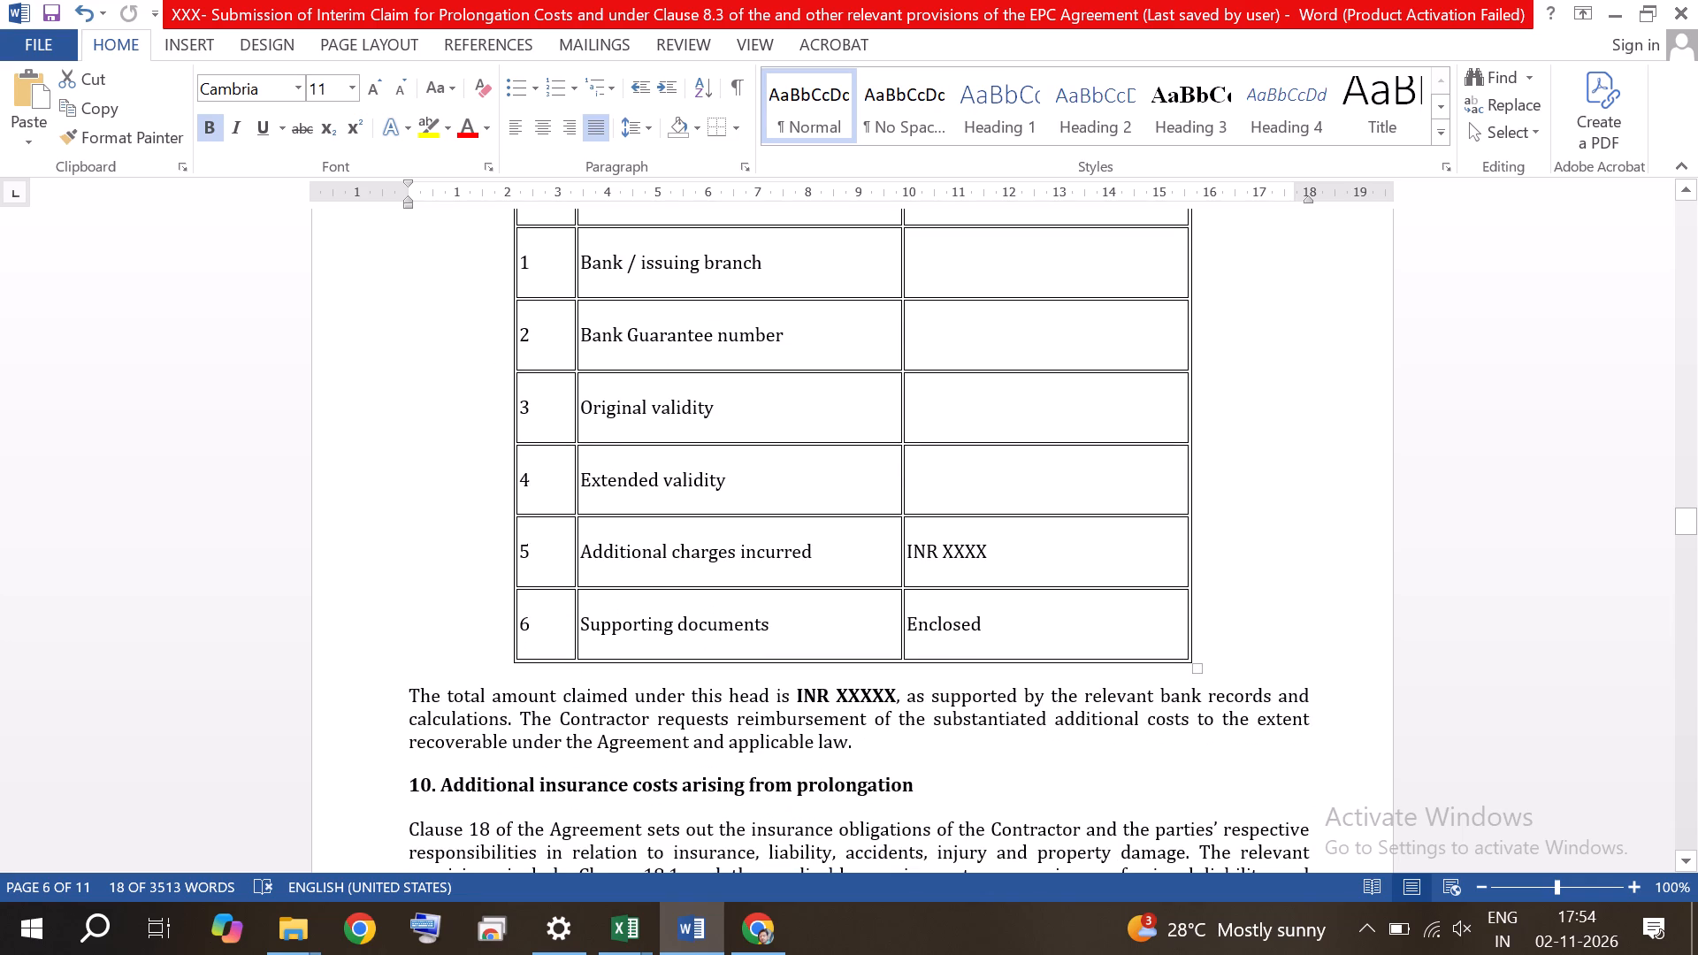
Review section 10 on additional insurance costs with its particulars table, and section 11 on off-site and head office overheads.
{"action": "scroll", "coordinate": [885, 546], "scroll_direction": "down", "scroll_amount": 2}
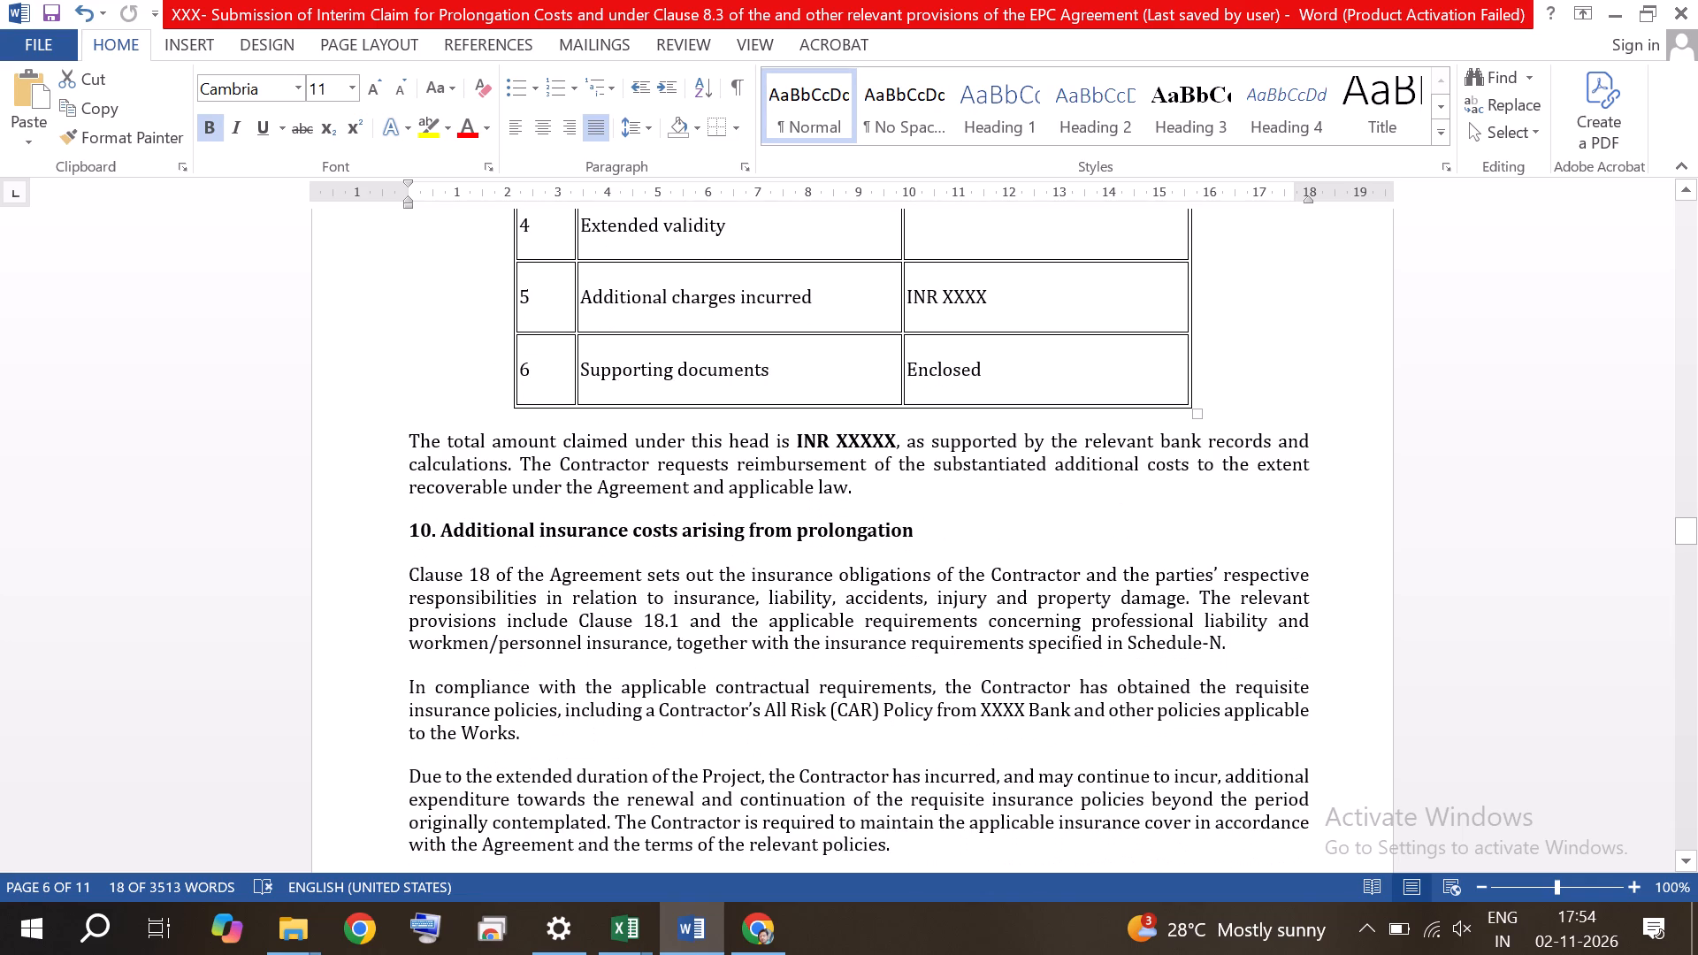
{"action": "scroll", "coordinate": [762, 566], "scroll_direction": "down", "scroll_amount": 2}
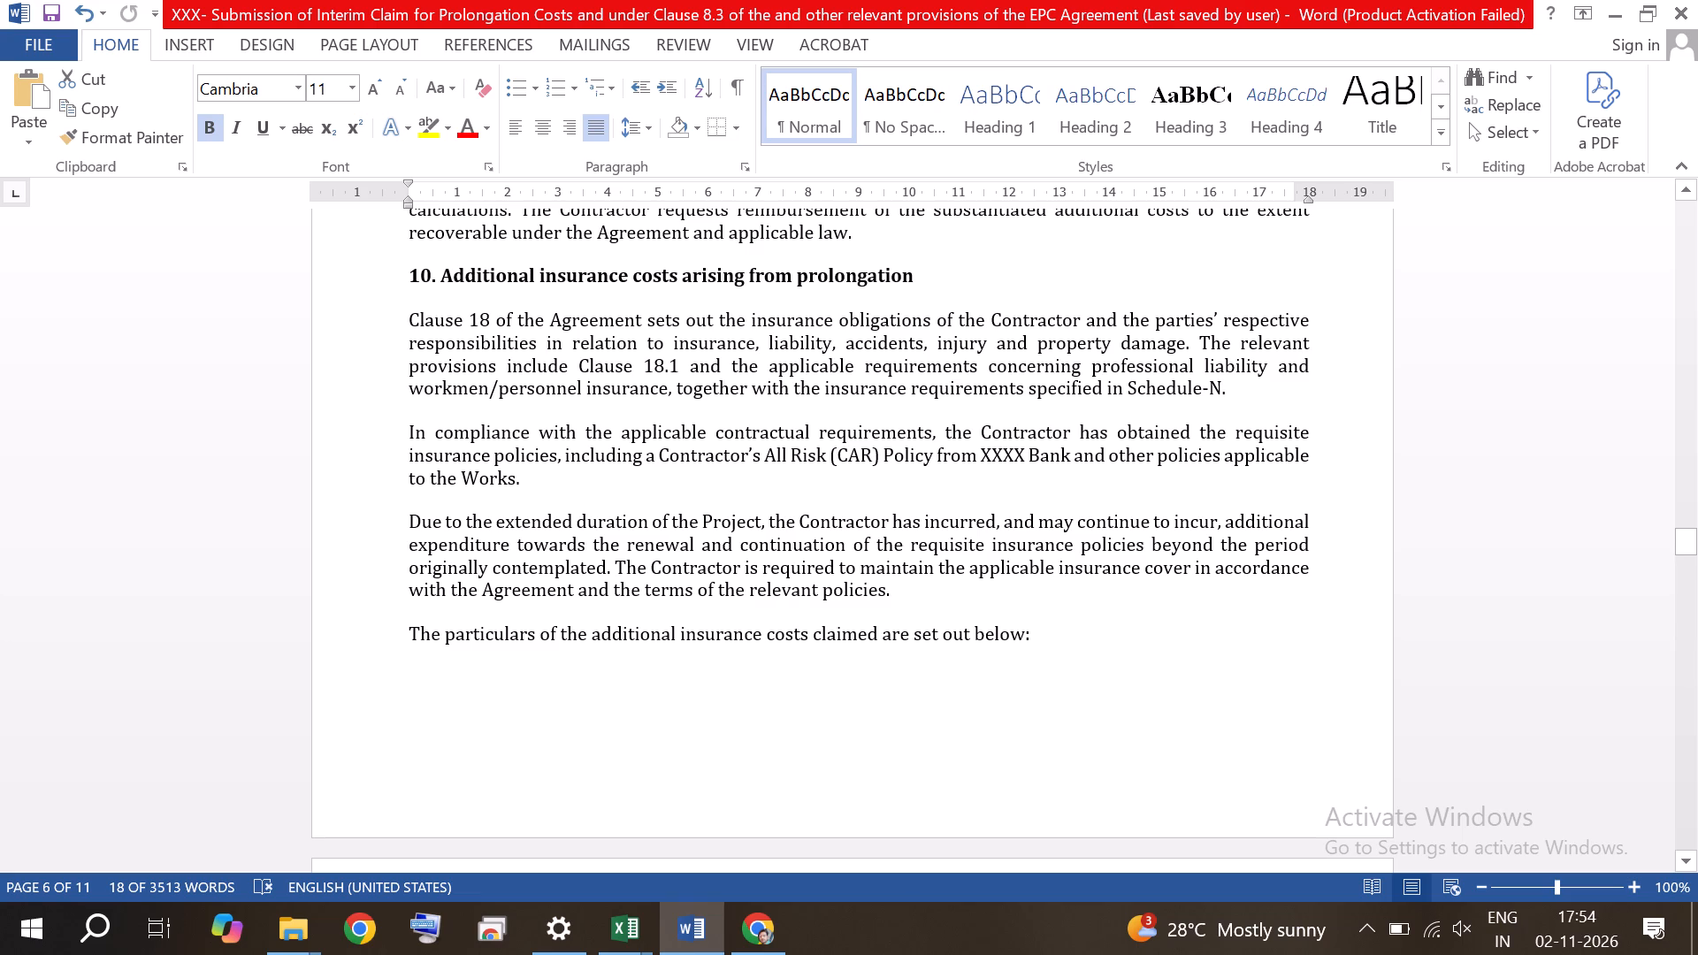
{"action": "scroll", "coordinate": [757, 559], "scroll_direction": "down", "scroll_amount": 1}
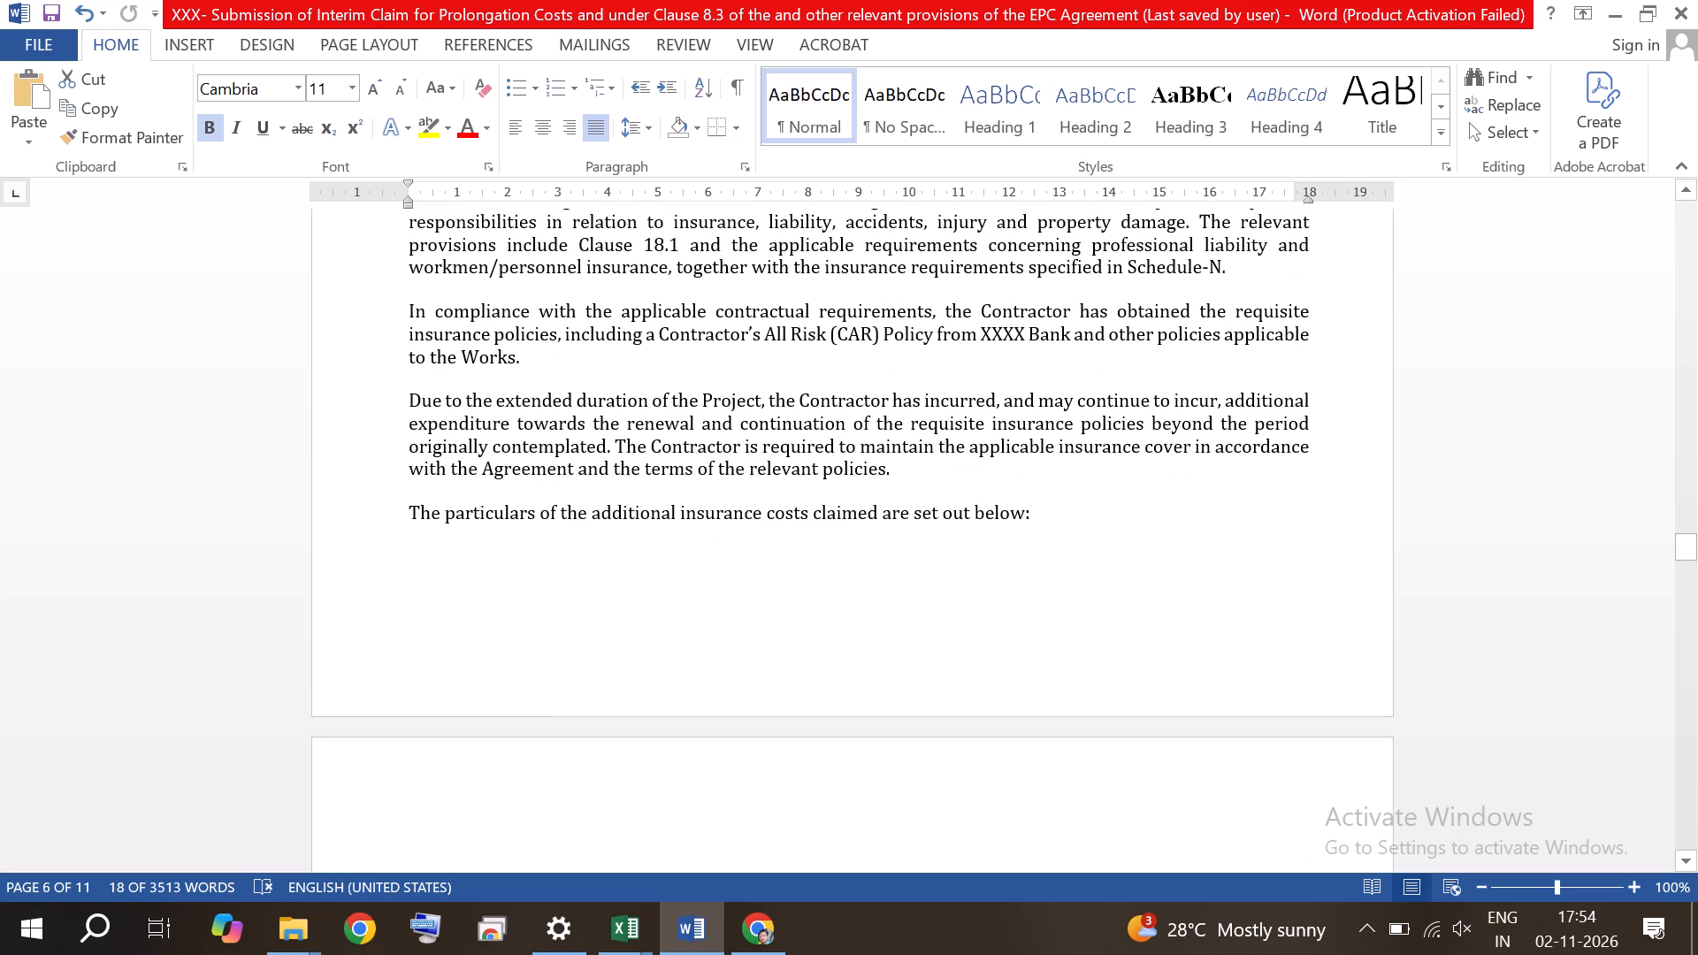
{"action": "scroll", "coordinate": [757, 559], "scroll_direction": "down", "scroll_amount": 5}
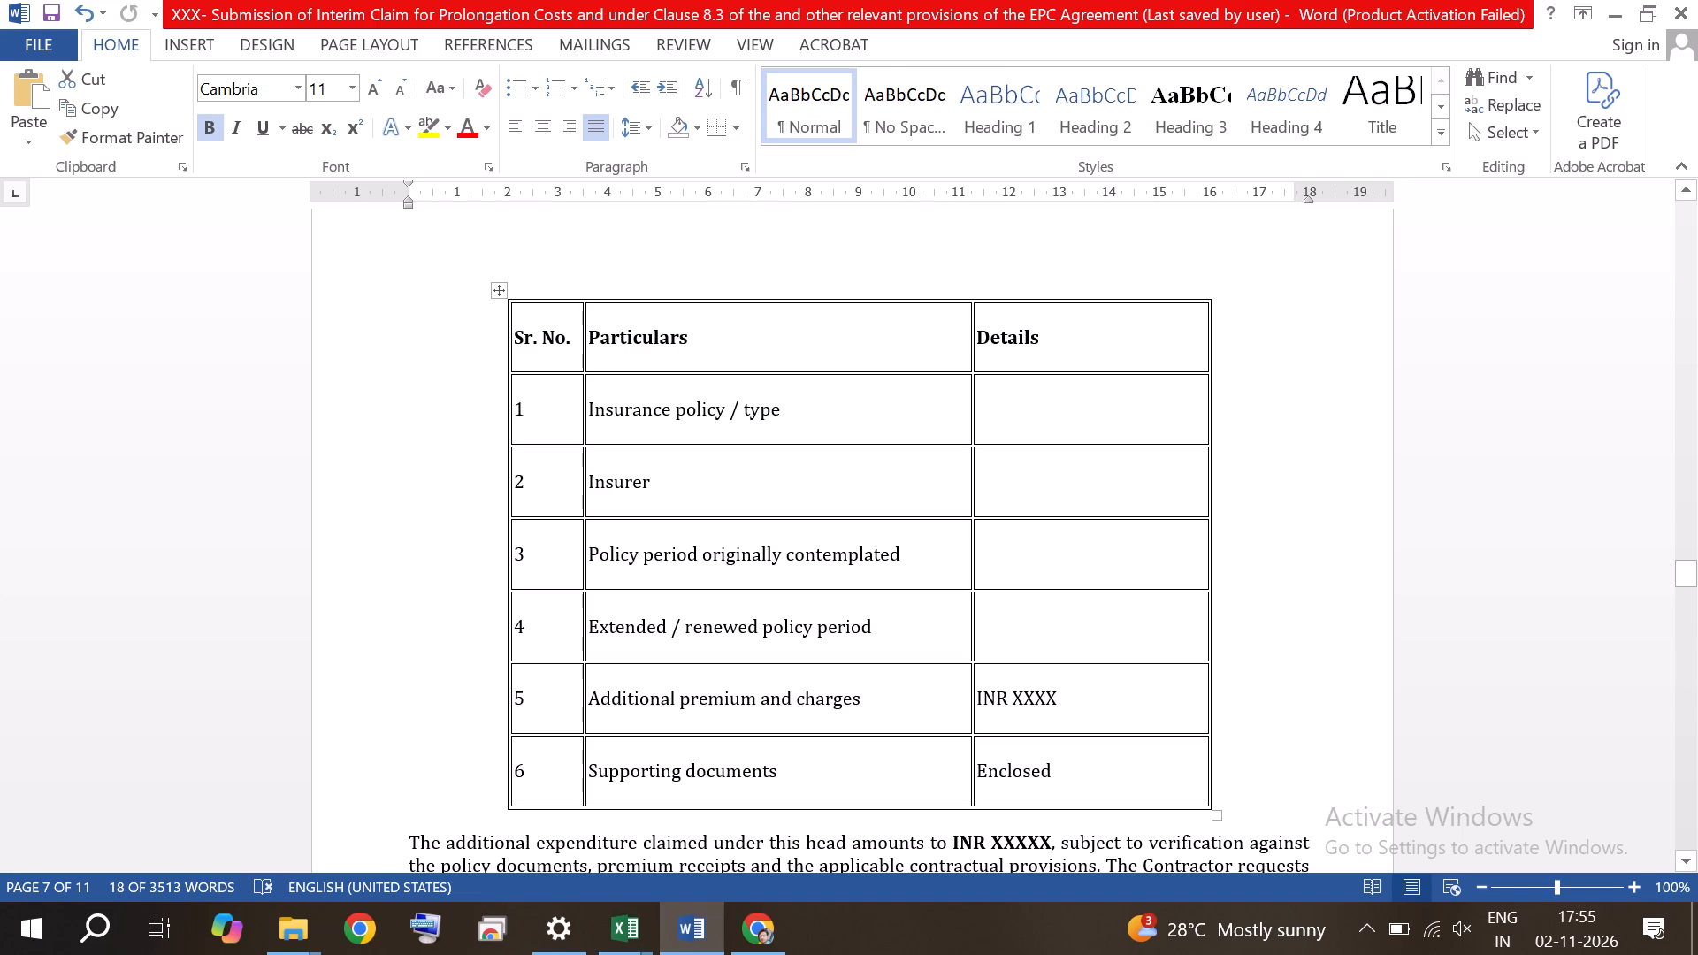
{"action": "scroll", "coordinate": [1055, 612], "scroll_direction": "down", "scroll_amount": 3}
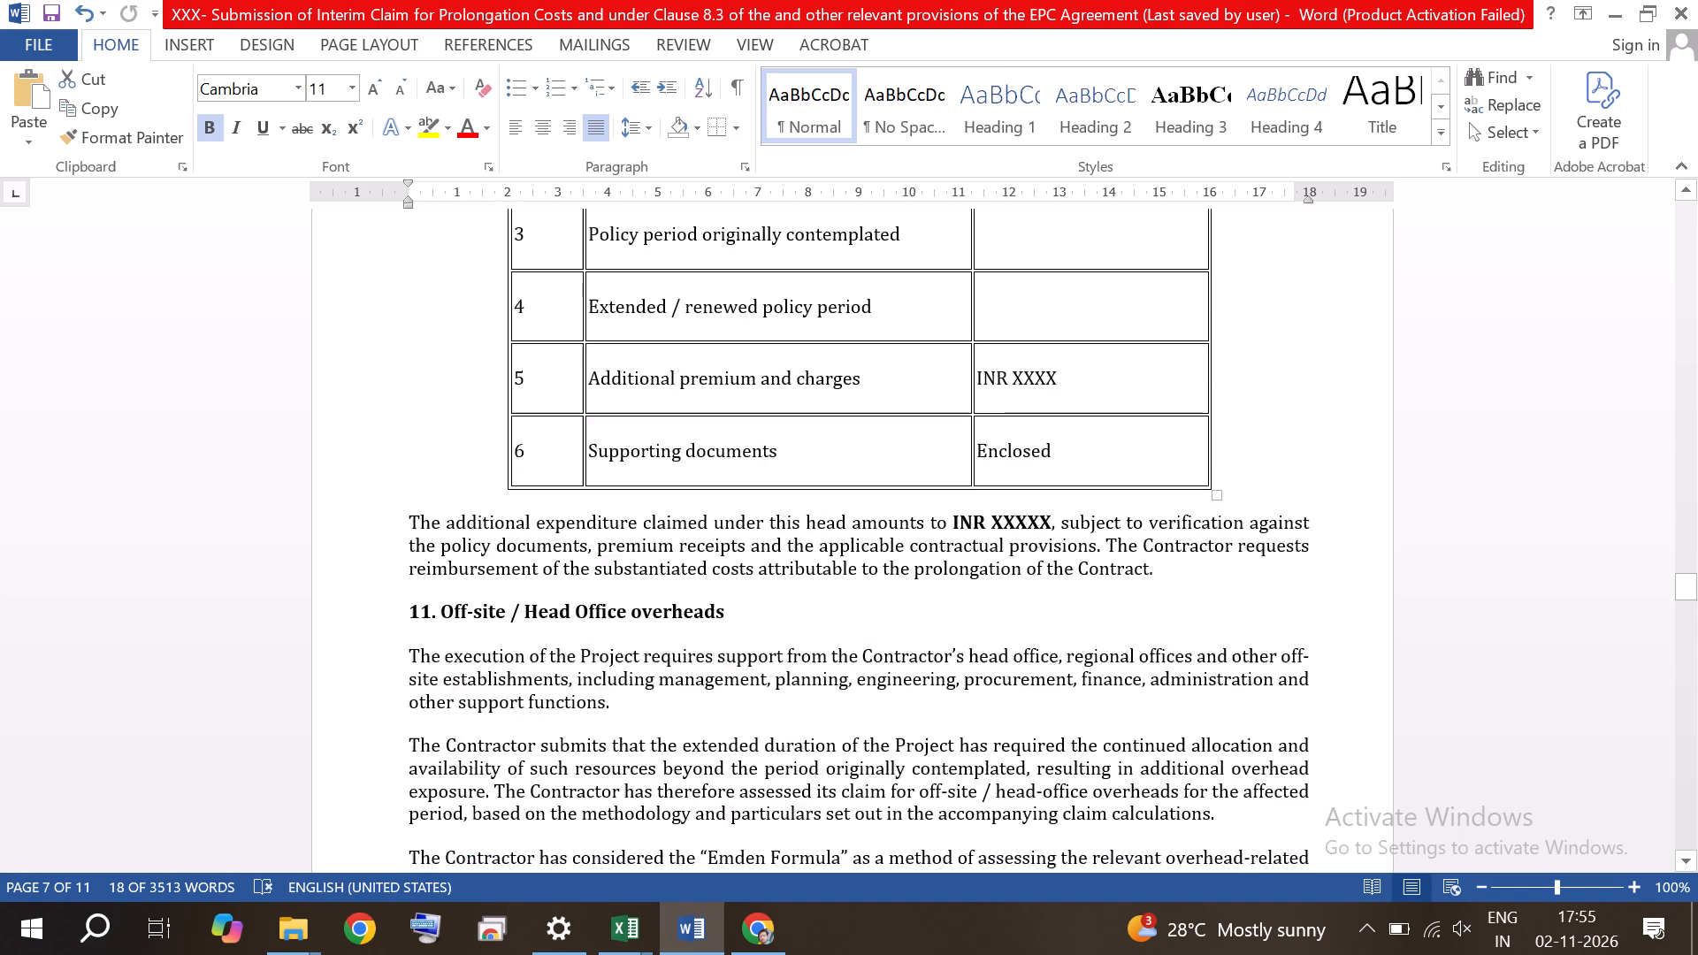
{"action": "scroll", "coordinate": [831, 617], "scroll_direction": "down", "scroll_amount": 1}
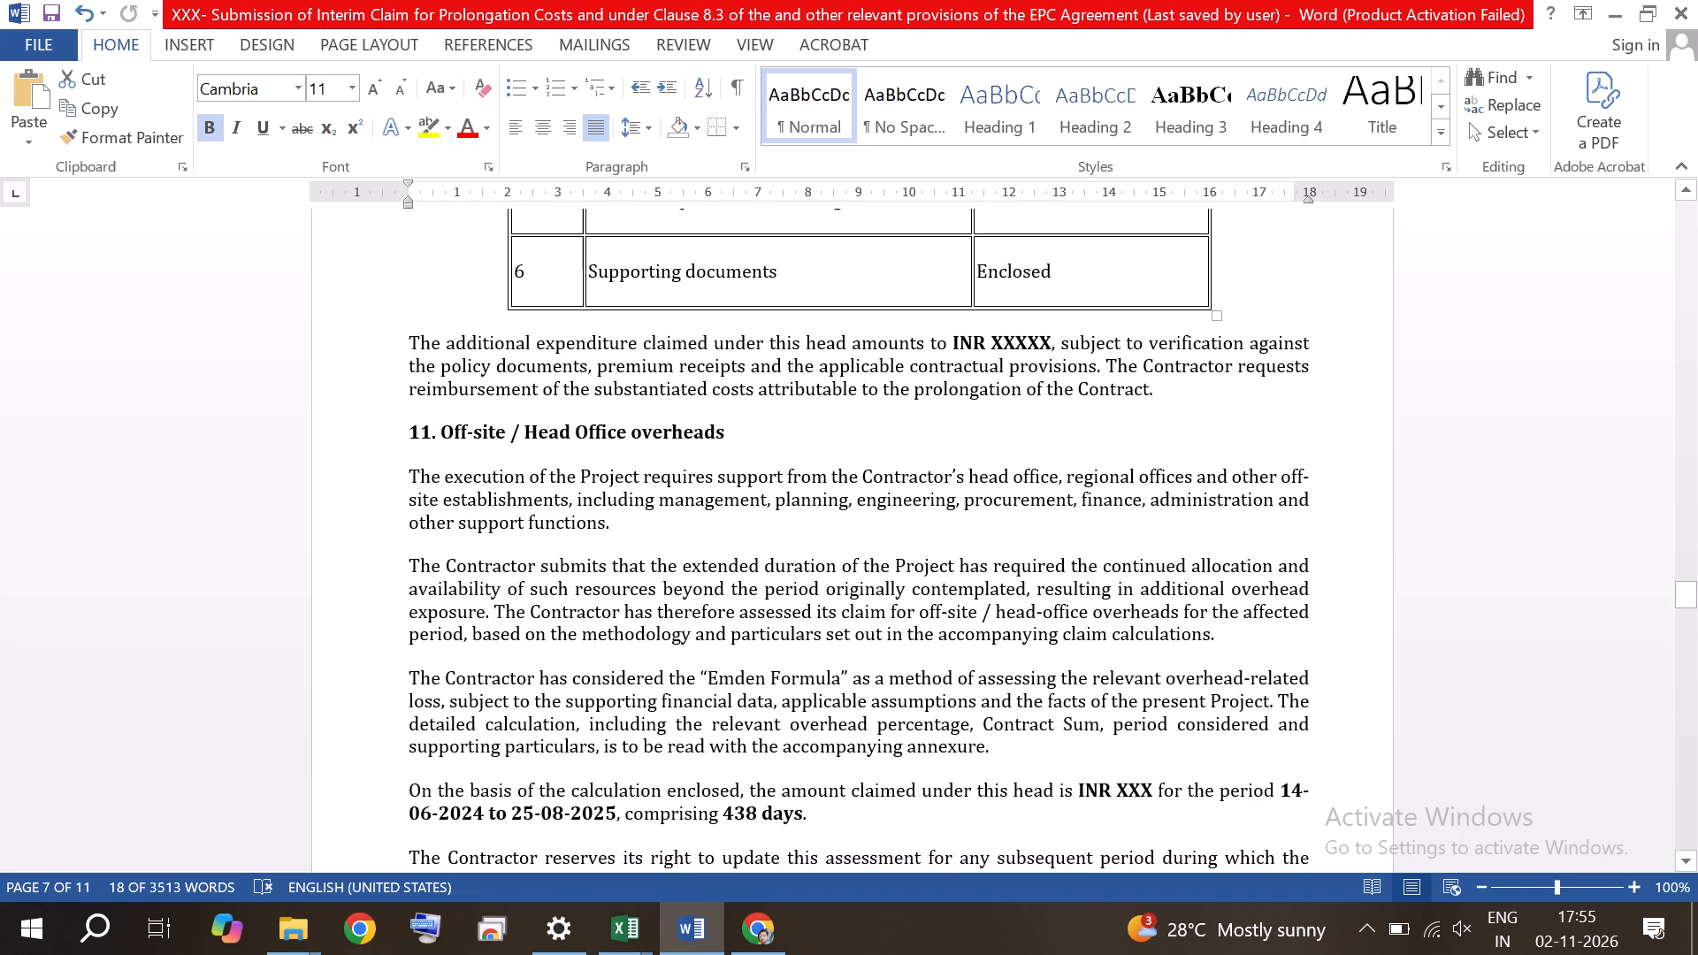
{"action": "scroll", "coordinate": [831, 617], "scroll_direction": "down", "scroll_amount": 1}
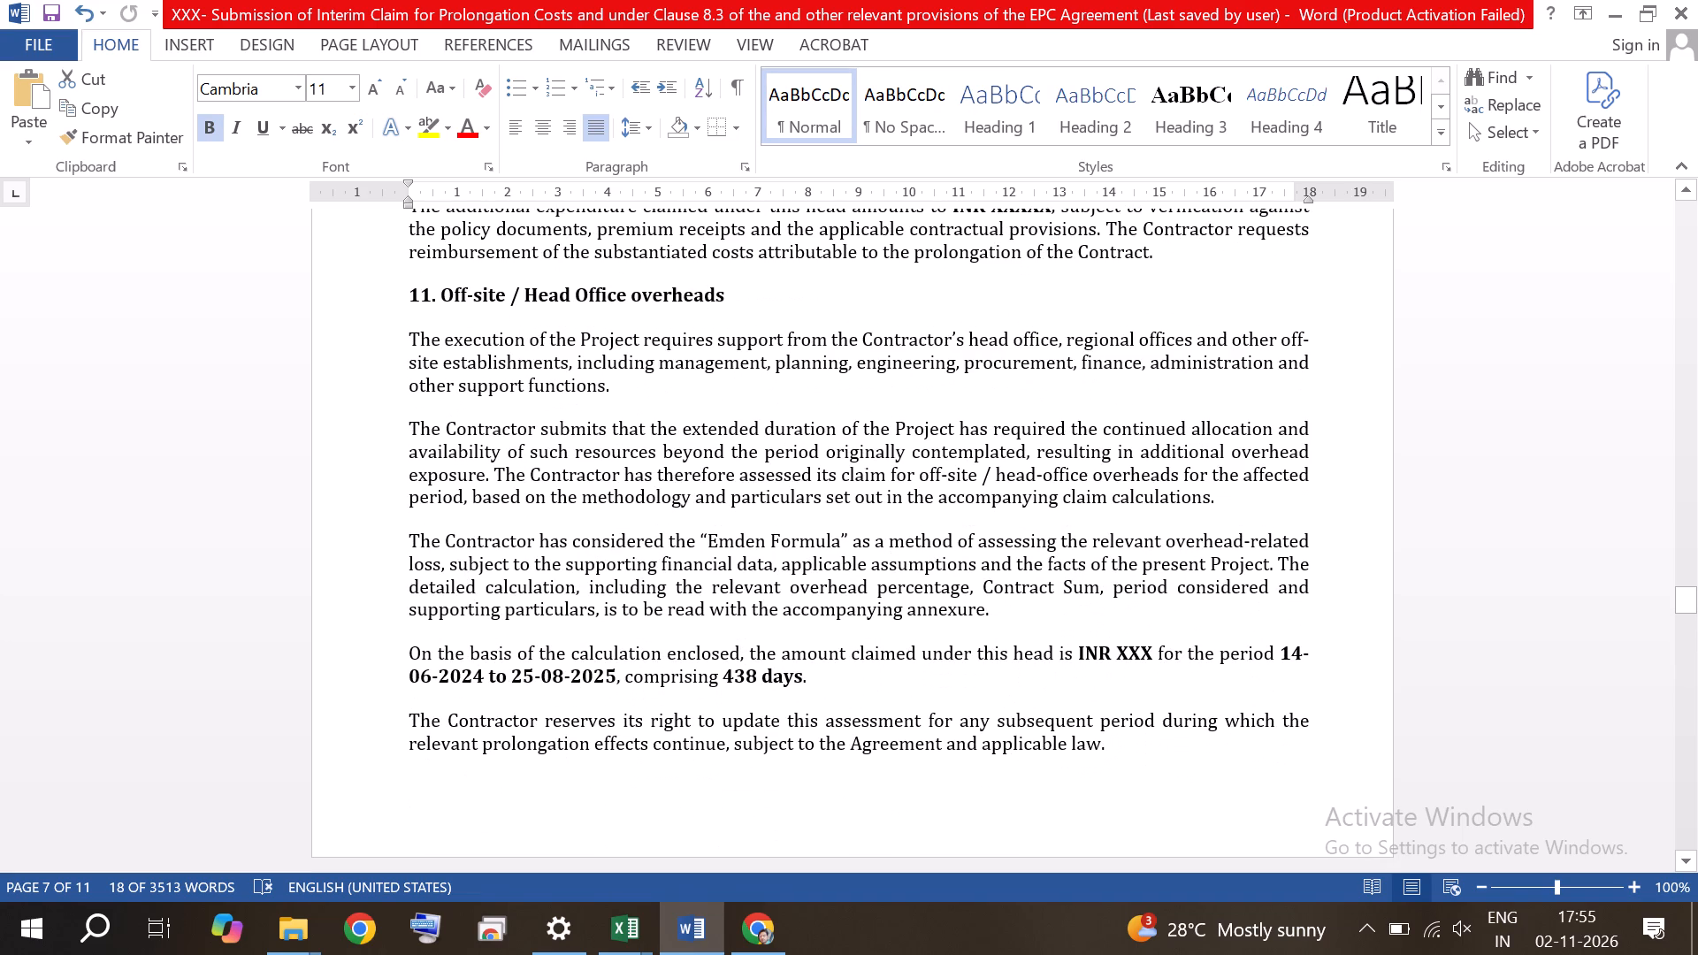
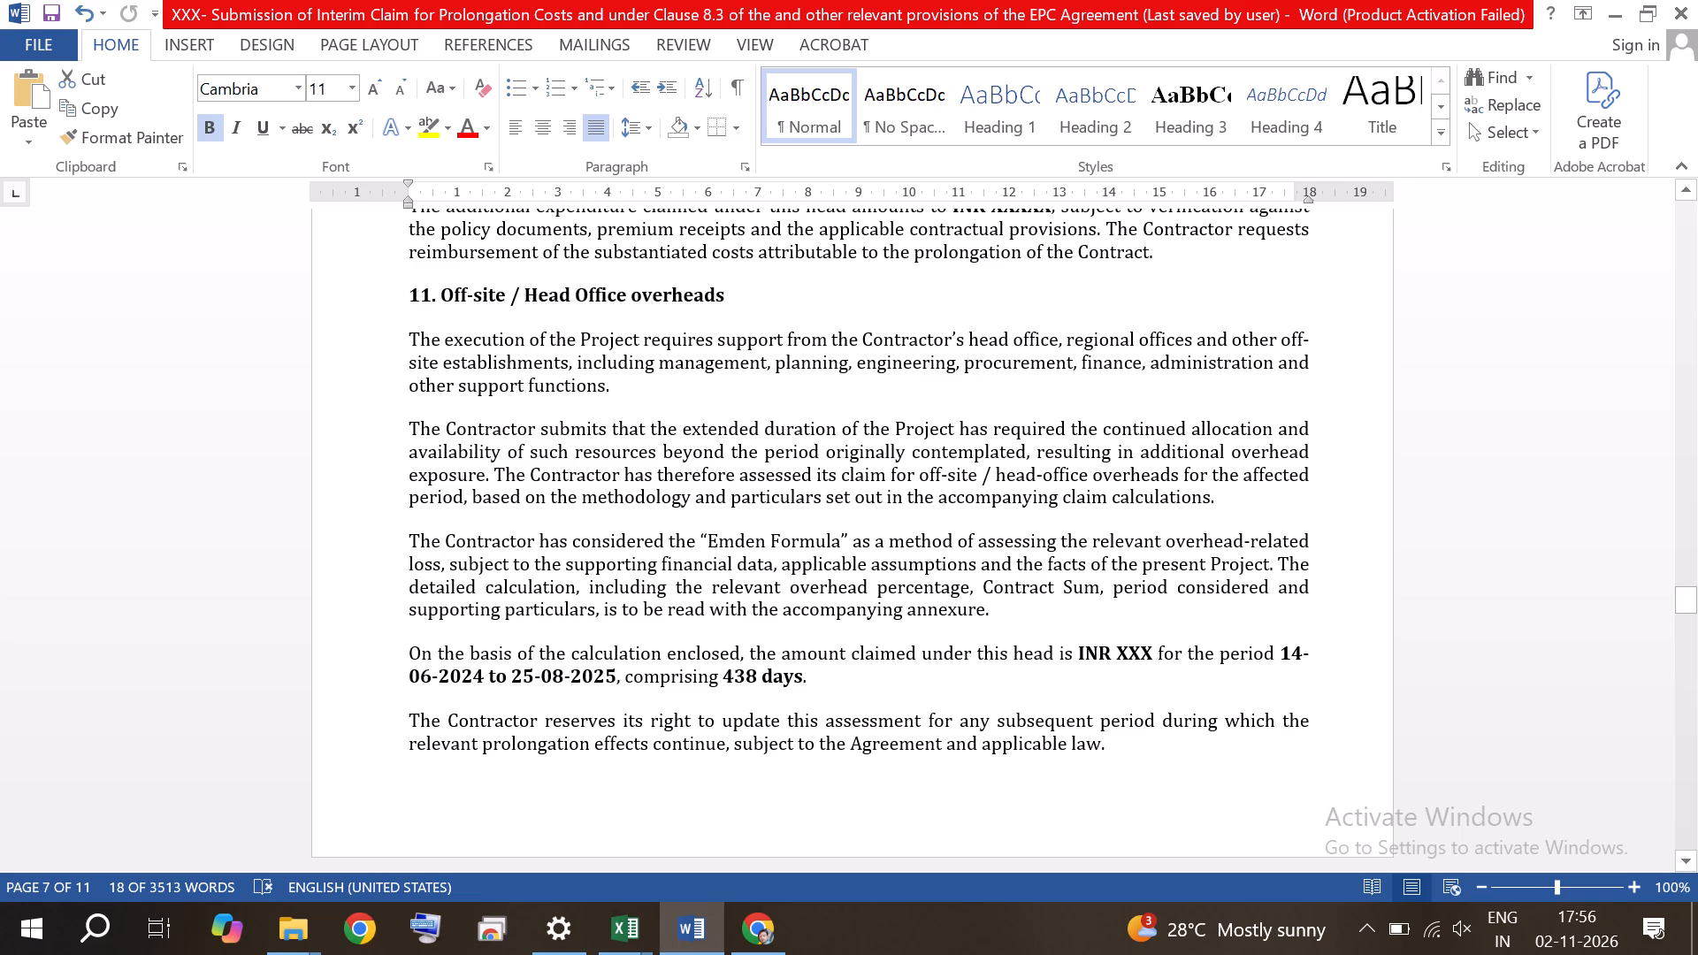
Review section 11 on off-site and head office overheads, selecting the words "Emden Formula" in the assessment paragraph.
{"action": "scroll", "coordinate": [667, 483], "scroll_direction": "down", "scroll_amount": 1}
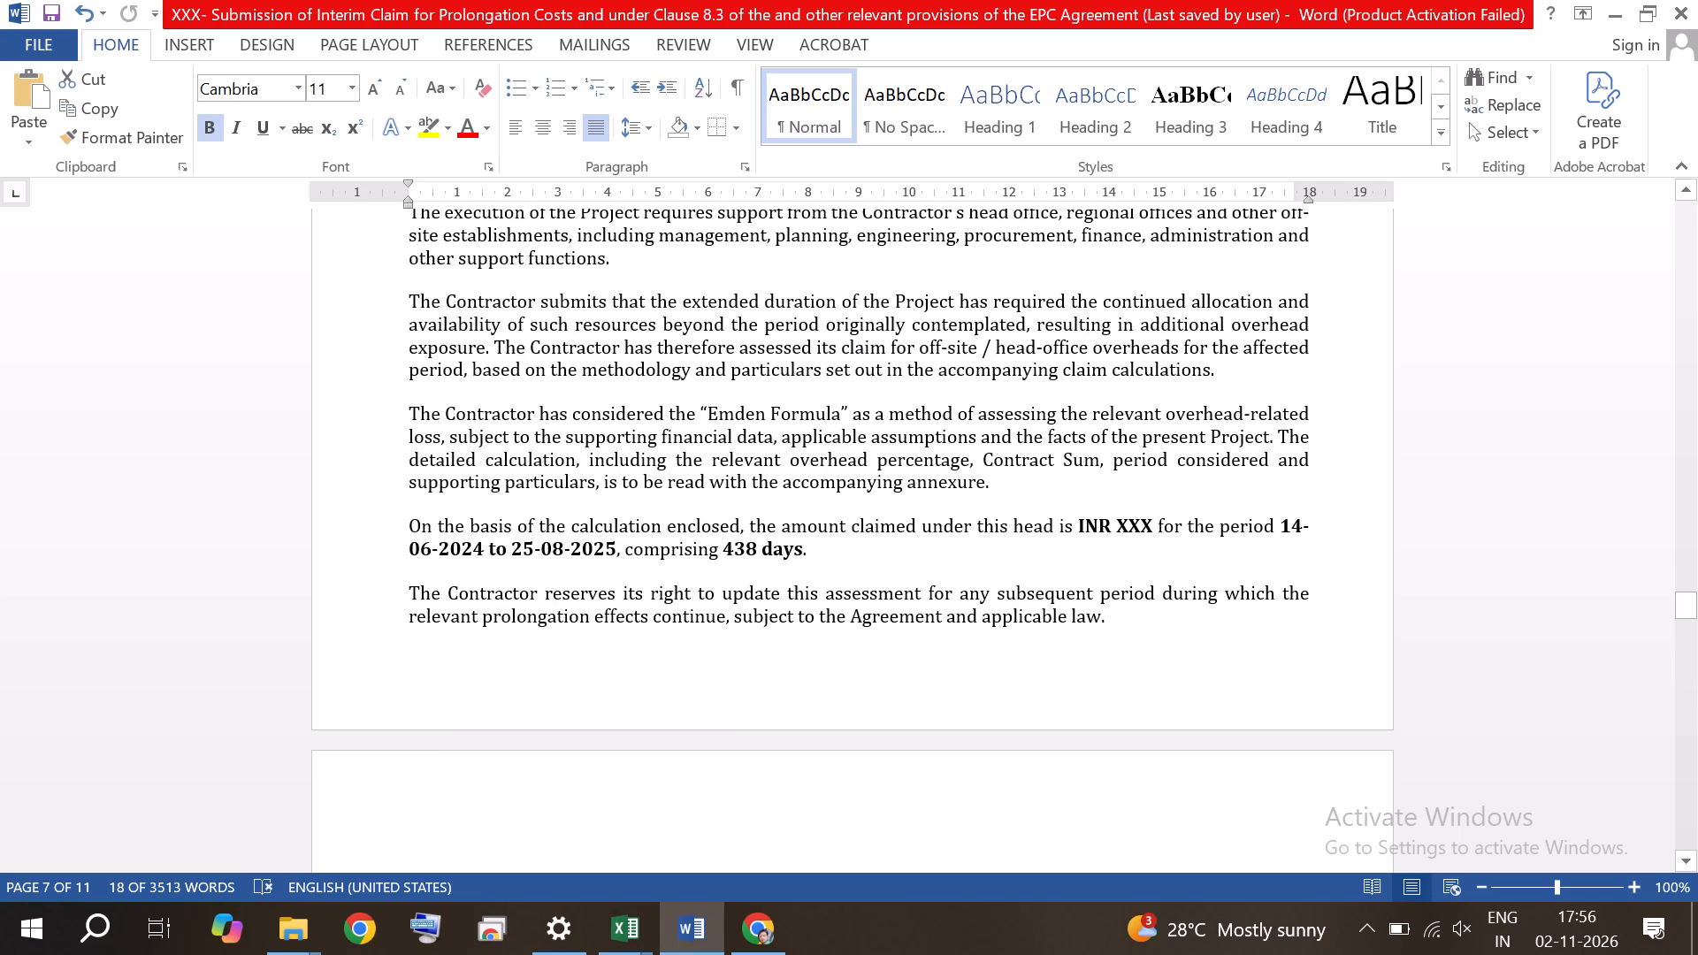
{"action": "scroll", "coordinate": [673, 466], "scroll_direction": "up", "scroll_amount": 1}
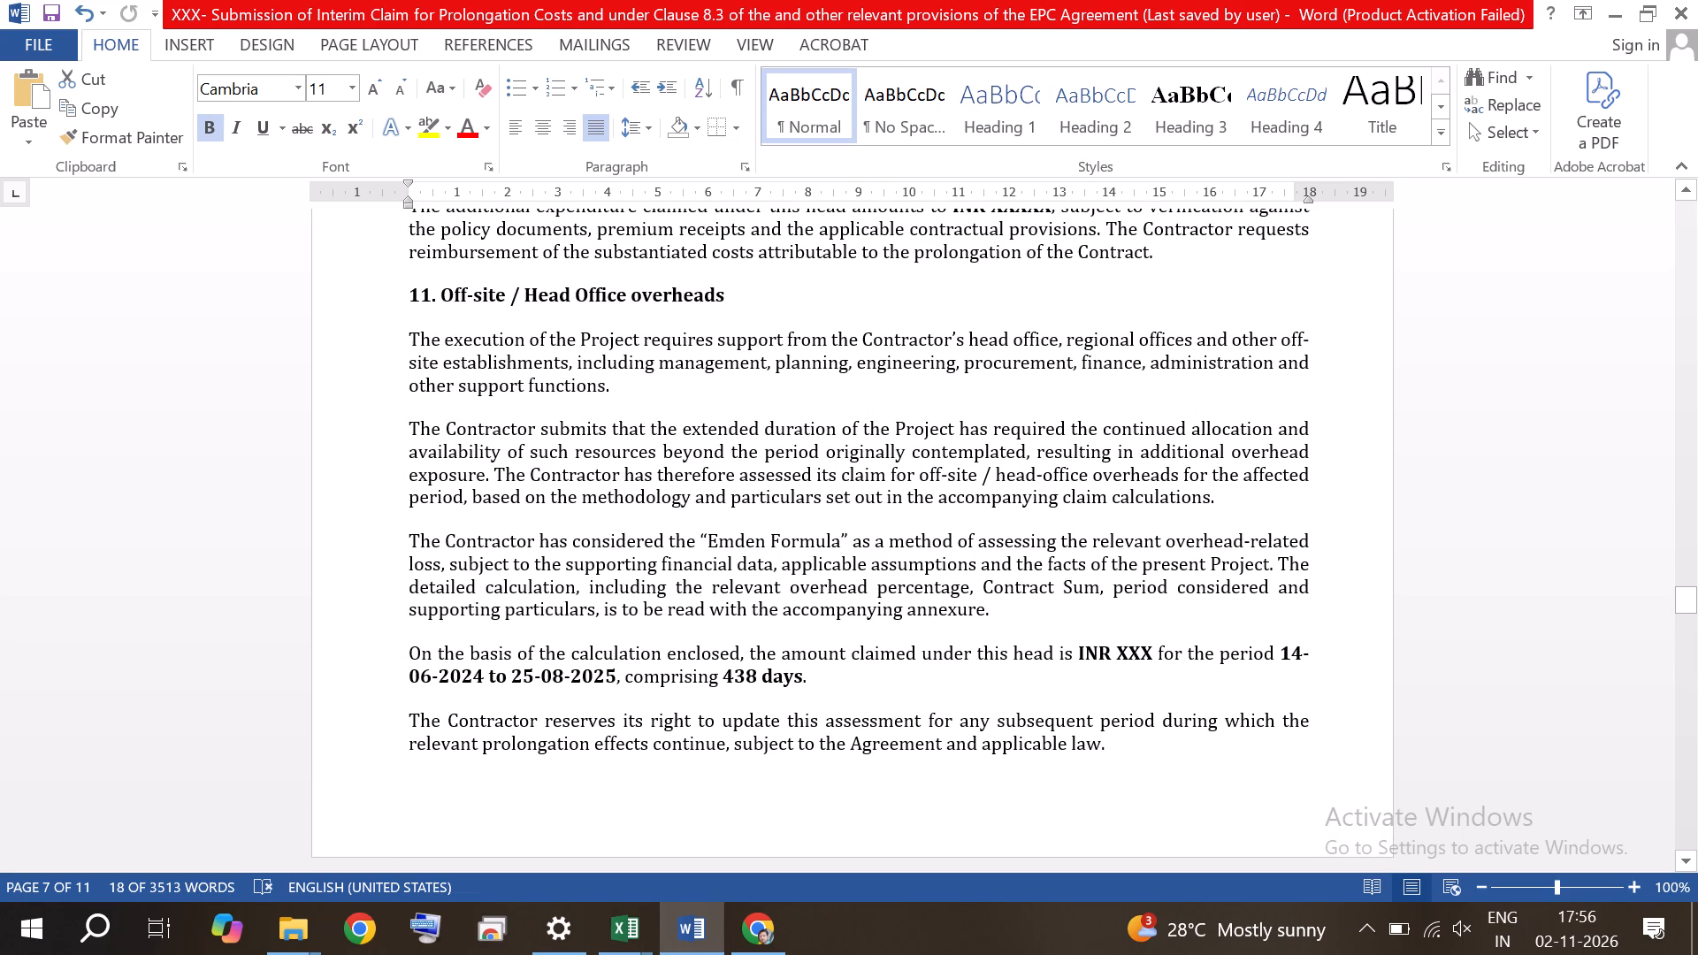
{"action": "left_click_drag", "start_coordinate": [712, 546], "coordinate": [812, 547]}
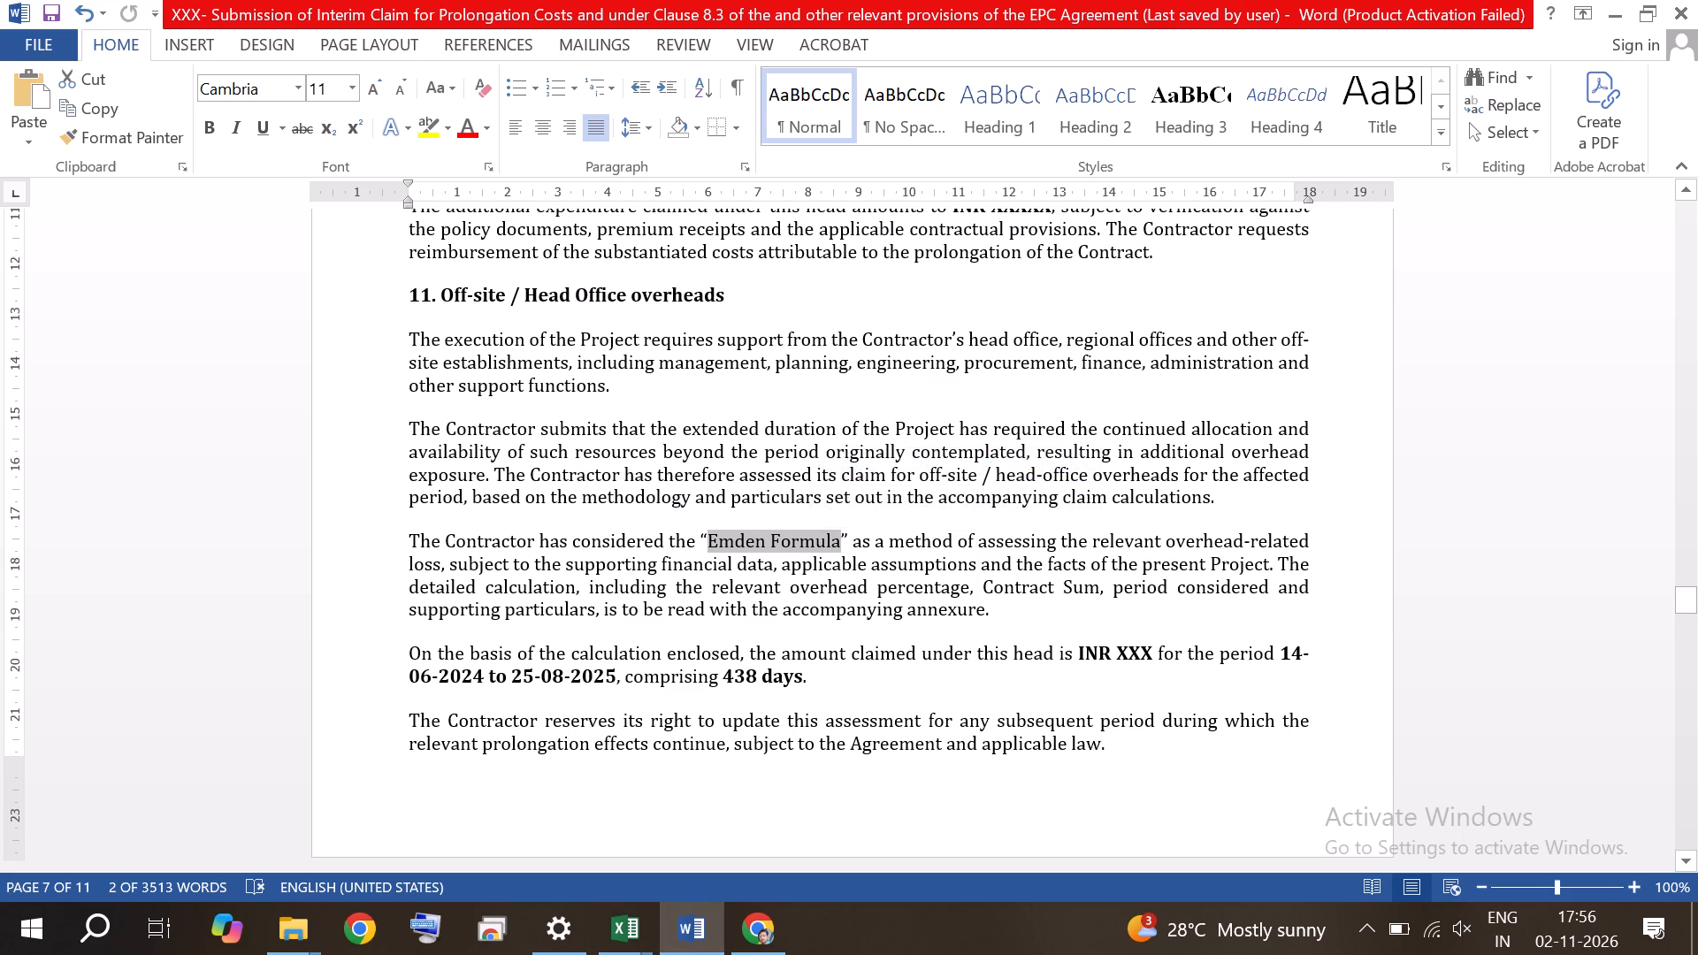
Review section 12 on the interim prolongation claim and section 13 on loss of profit, selecting from "had submitted the bid" through "Annual report".
{"action": "scroll", "coordinate": [848, 709], "scroll_direction": "down", "scroll_amount": 5}
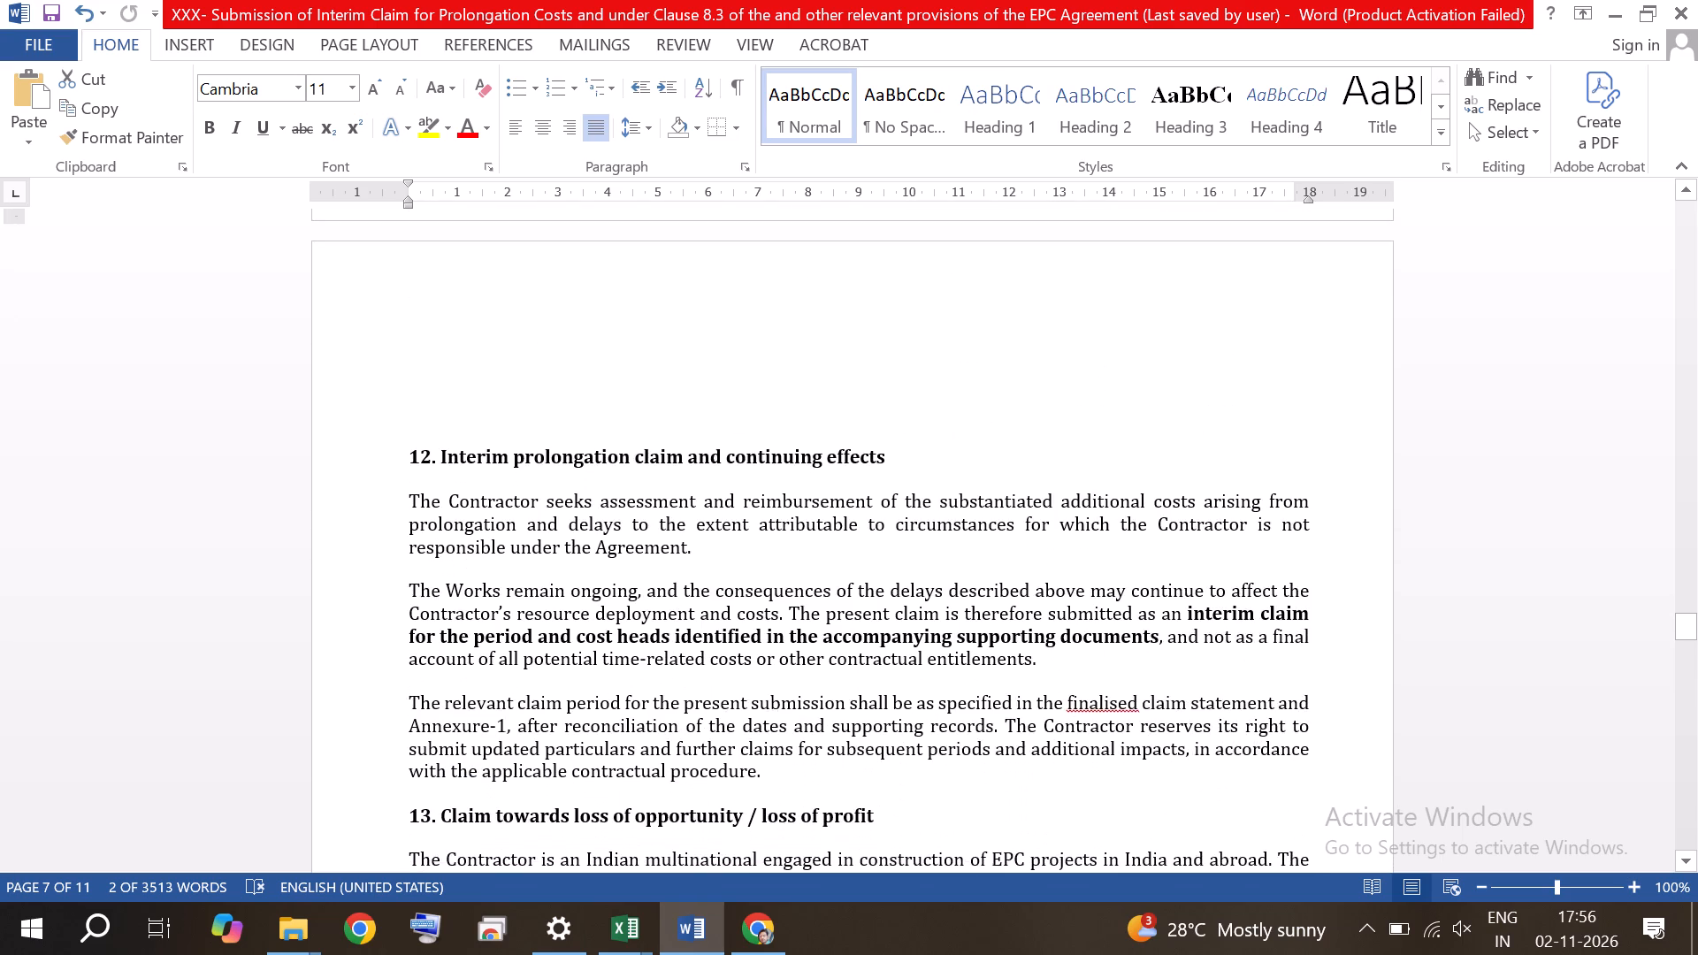
{"action": "scroll", "coordinate": [797, 695], "scroll_direction": "down", "scroll_amount": 1}
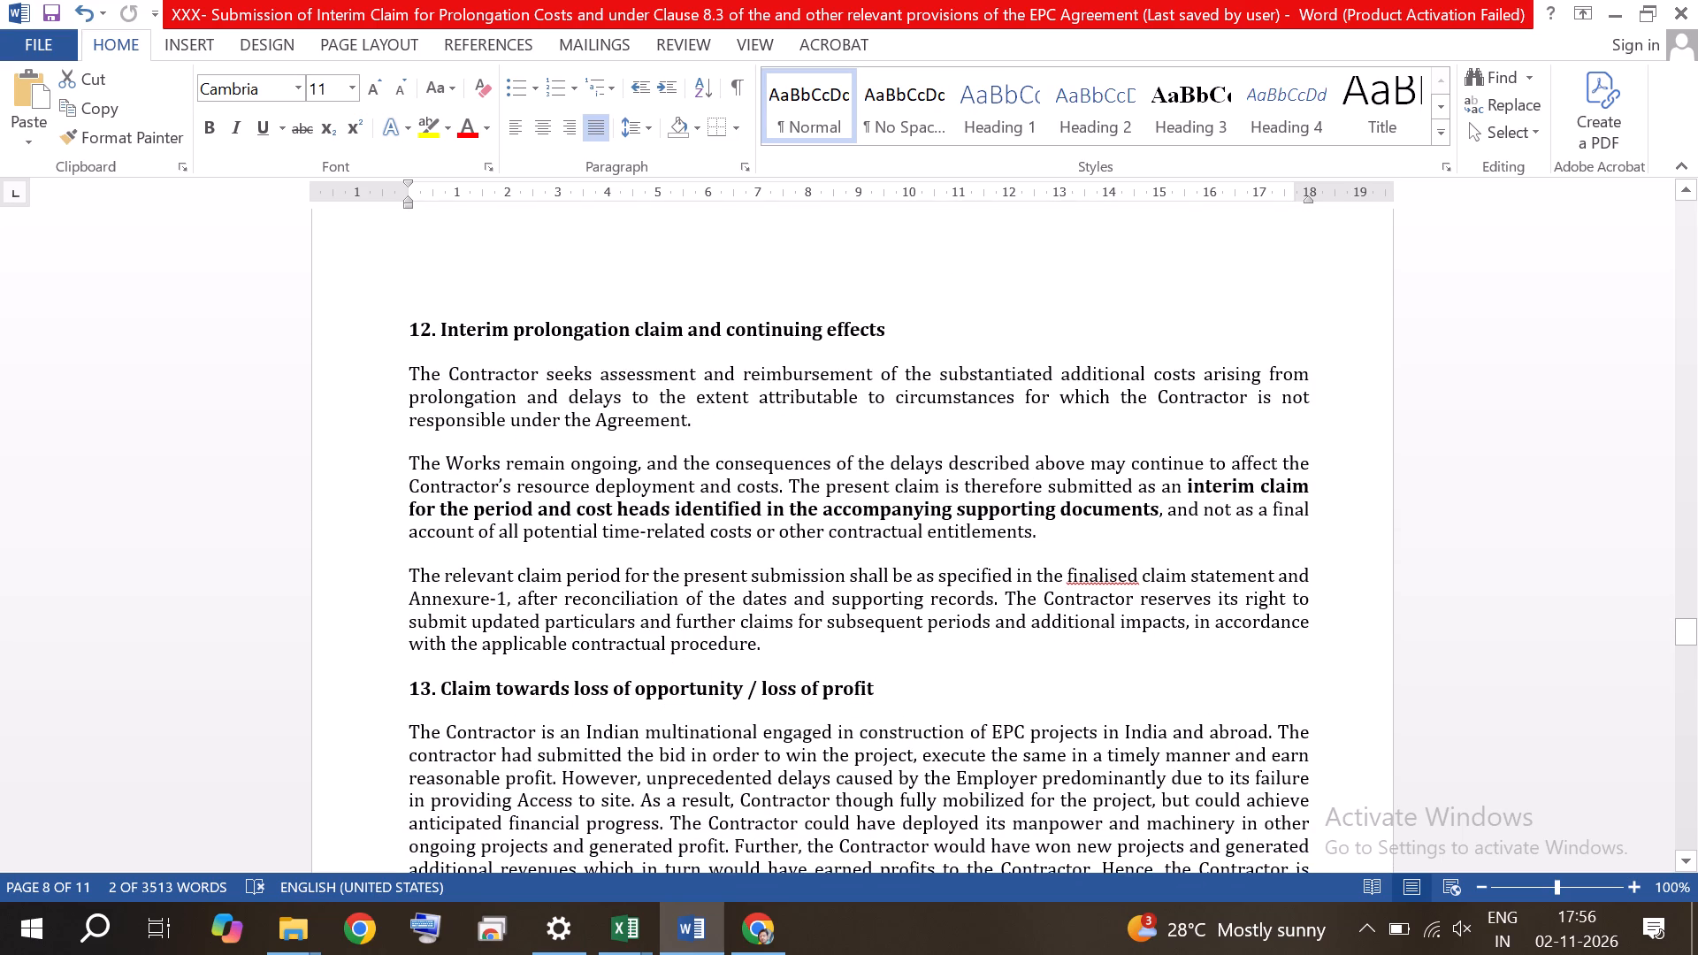
{"action": "scroll", "coordinate": [750, 735], "scroll_direction": "down", "scroll_amount": 2}
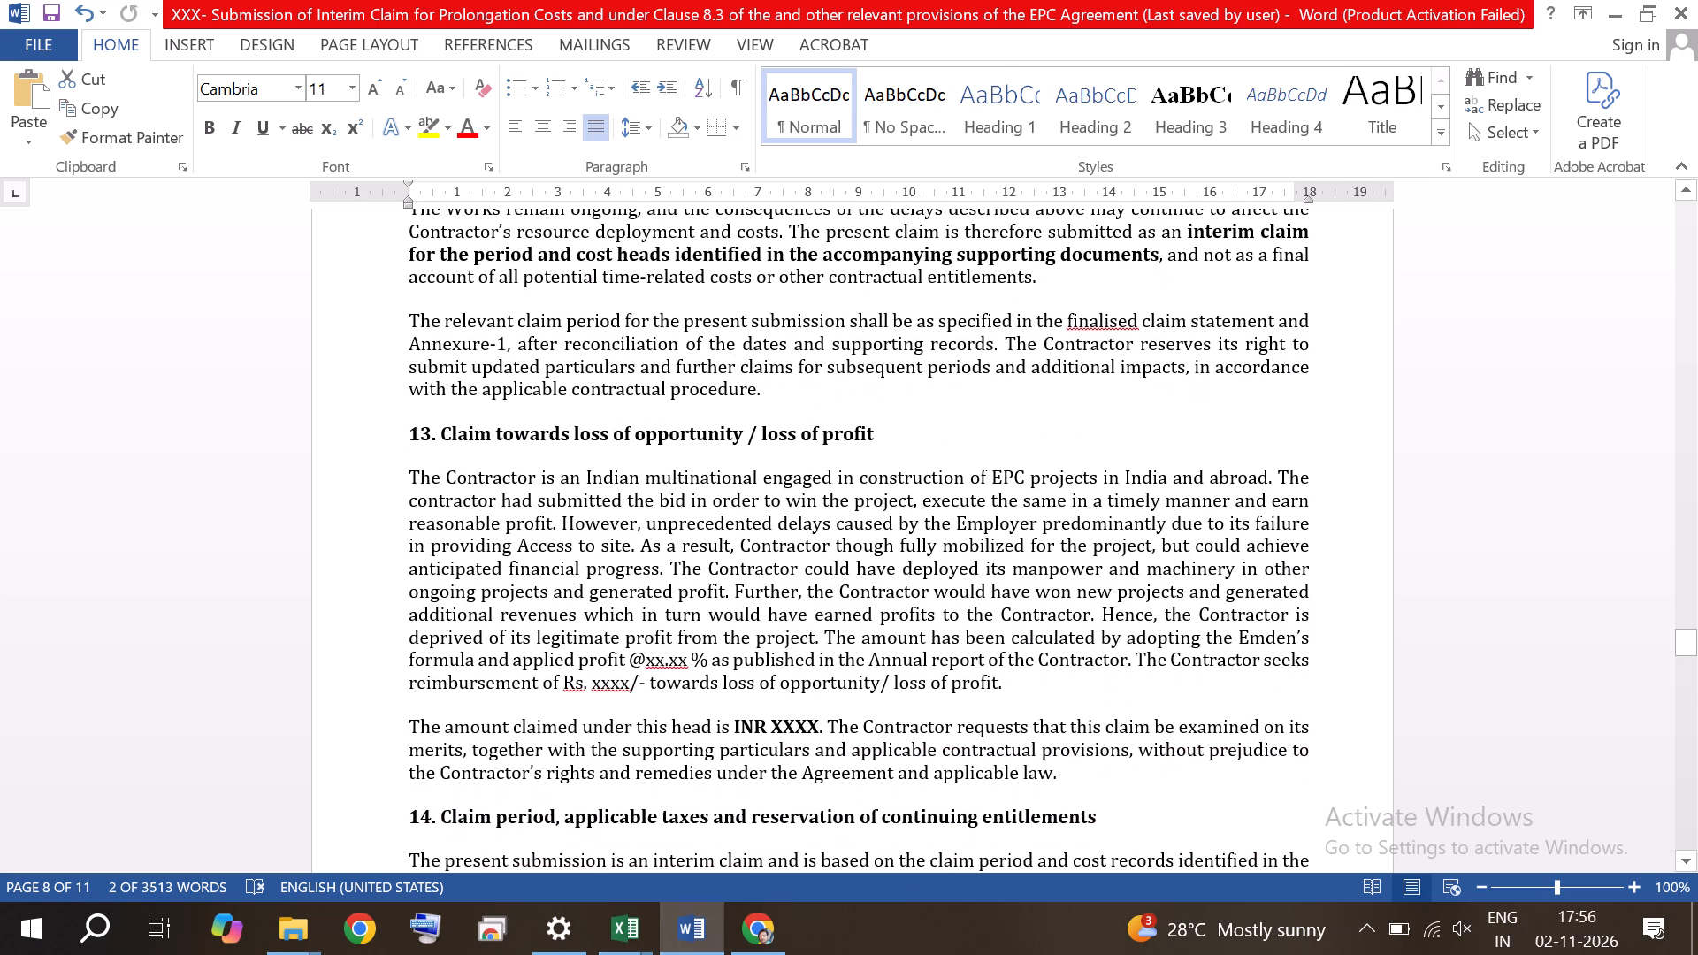
{"action": "left_click_drag", "start_coordinate": [522, 507], "coordinate": [975, 653]}
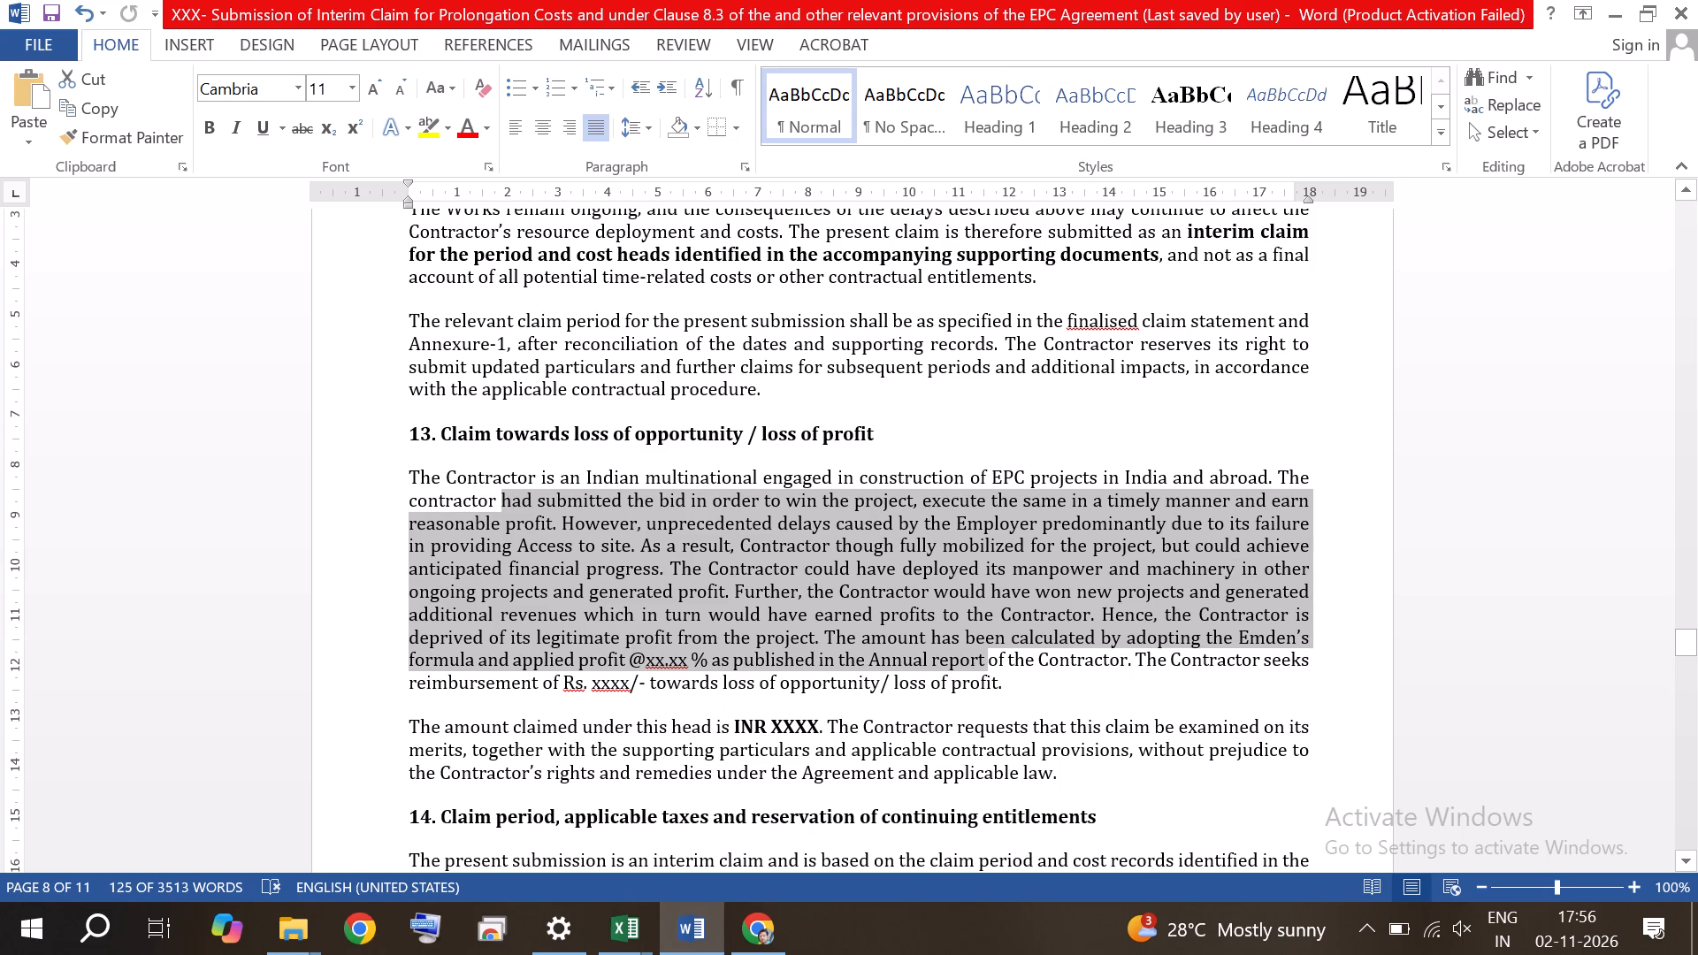
Review section 14 on claim period and taxes and the section 15 claims summary table, selecting "interim" in the "Total interim claim" row.
{"action": "scroll", "coordinate": [678, 739], "scroll_direction": "down", "scroll_amount": 3}
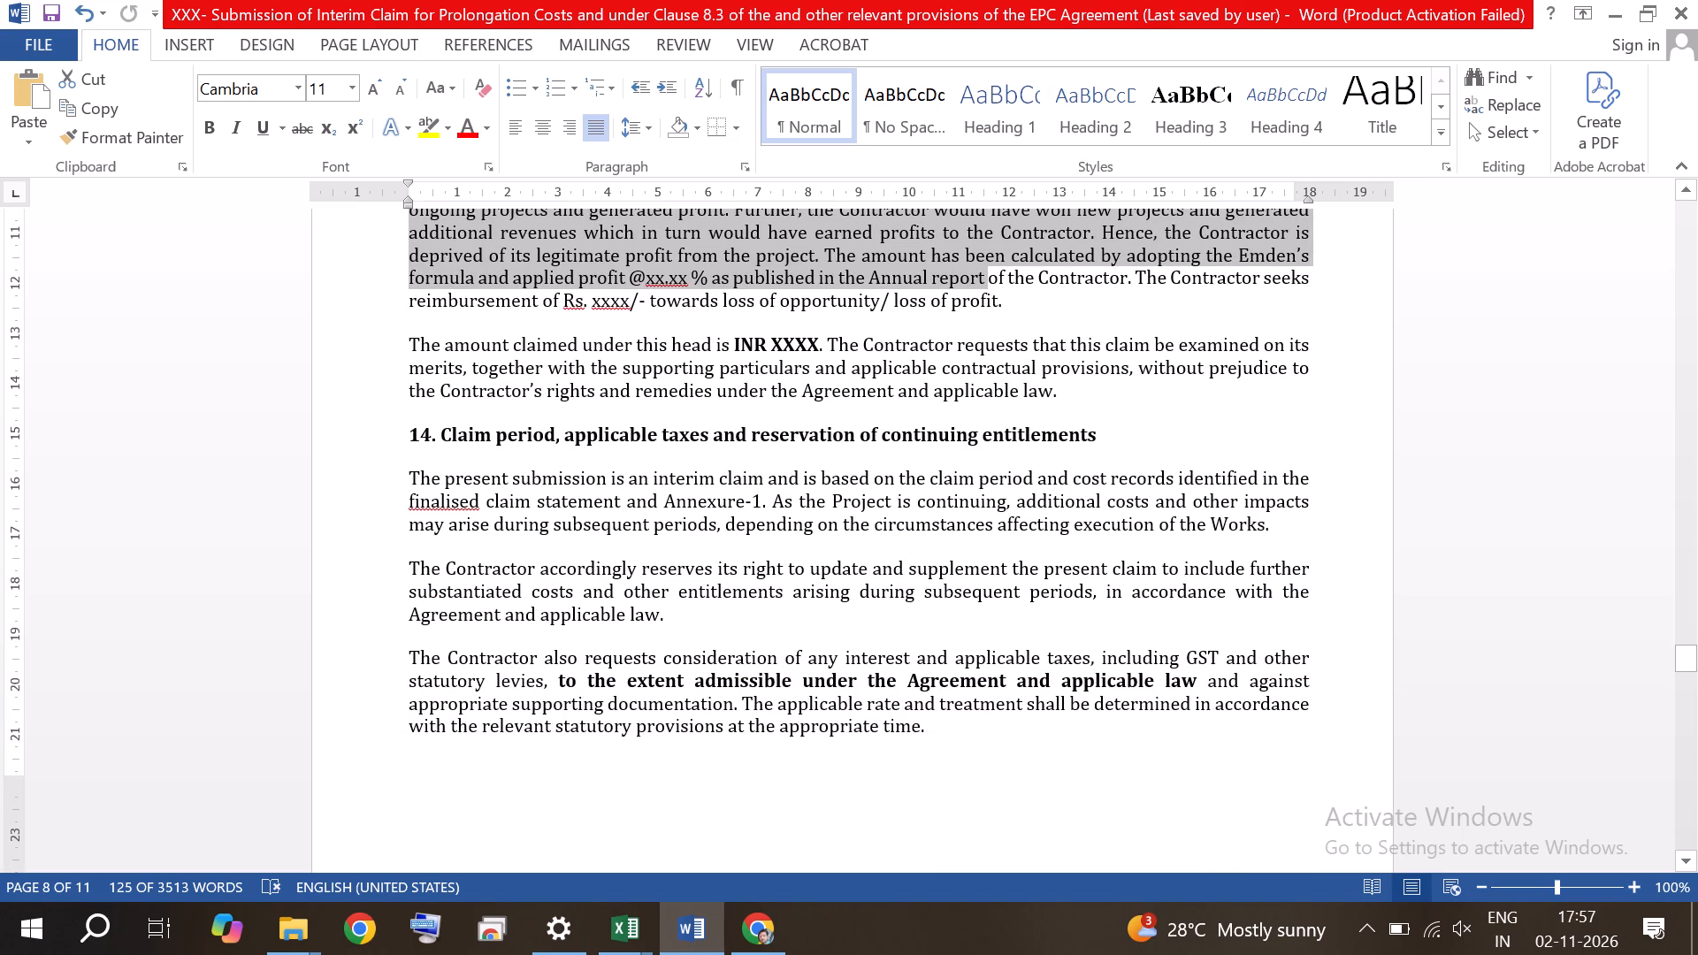
{"action": "scroll", "coordinate": [722, 631], "scroll_direction": "down", "scroll_amount": 4}
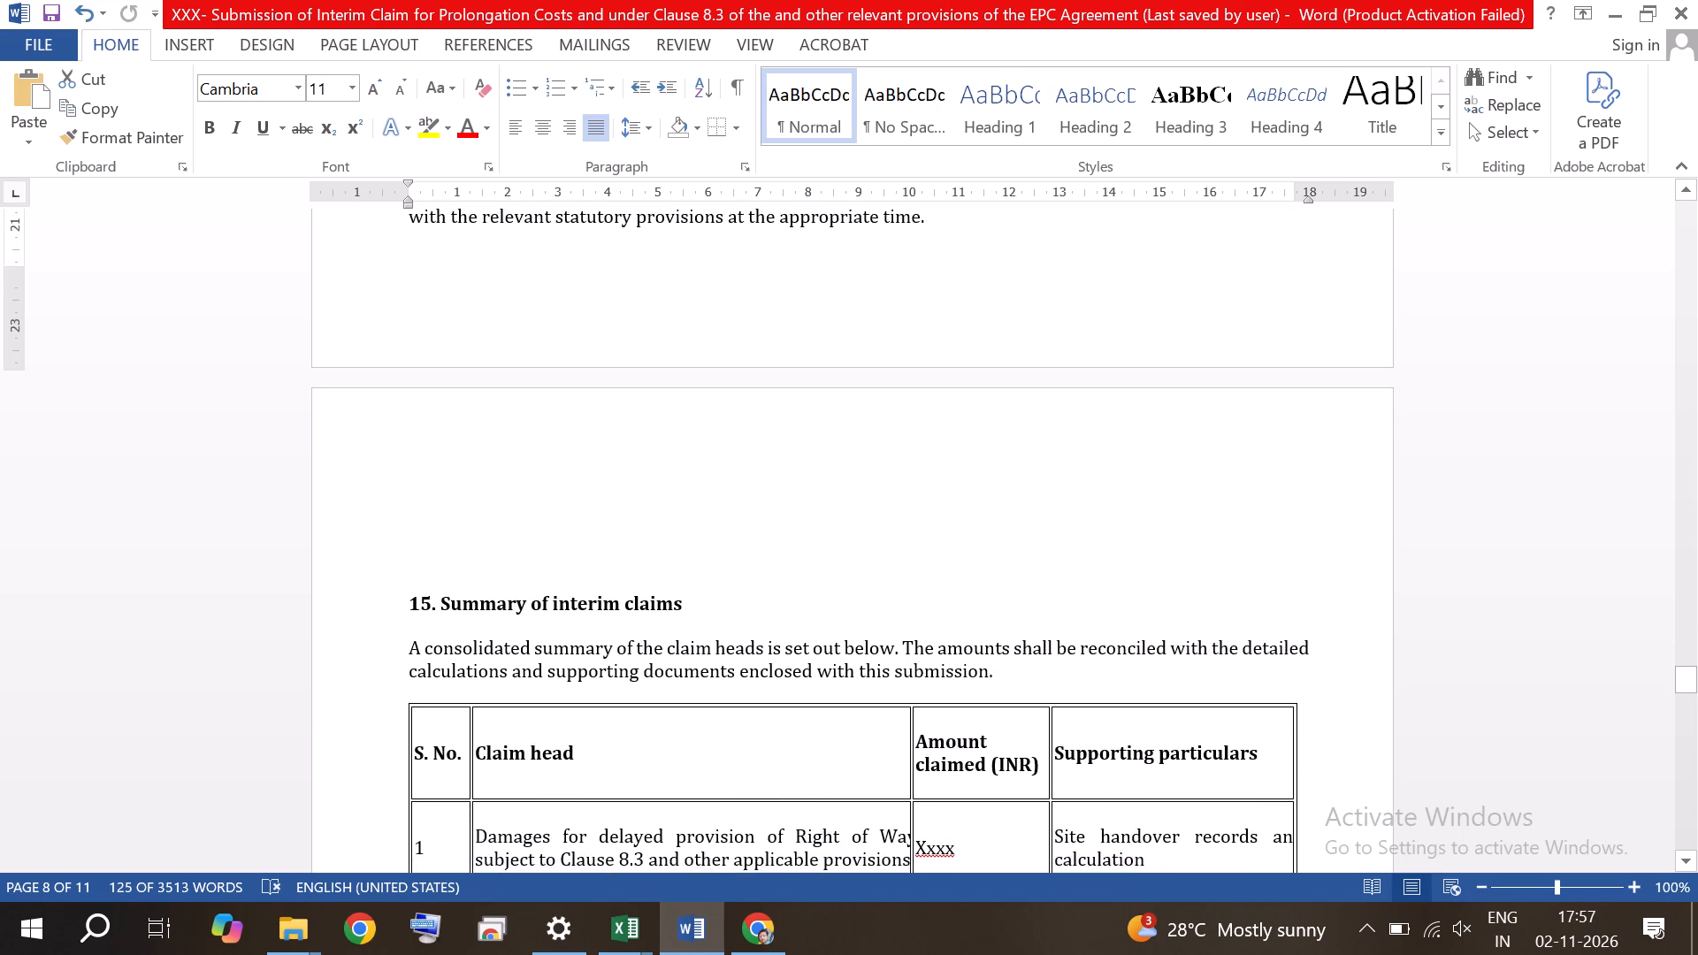
{"action": "scroll", "coordinate": [722, 631], "scroll_direction": "down", "scroll_amount": 3}
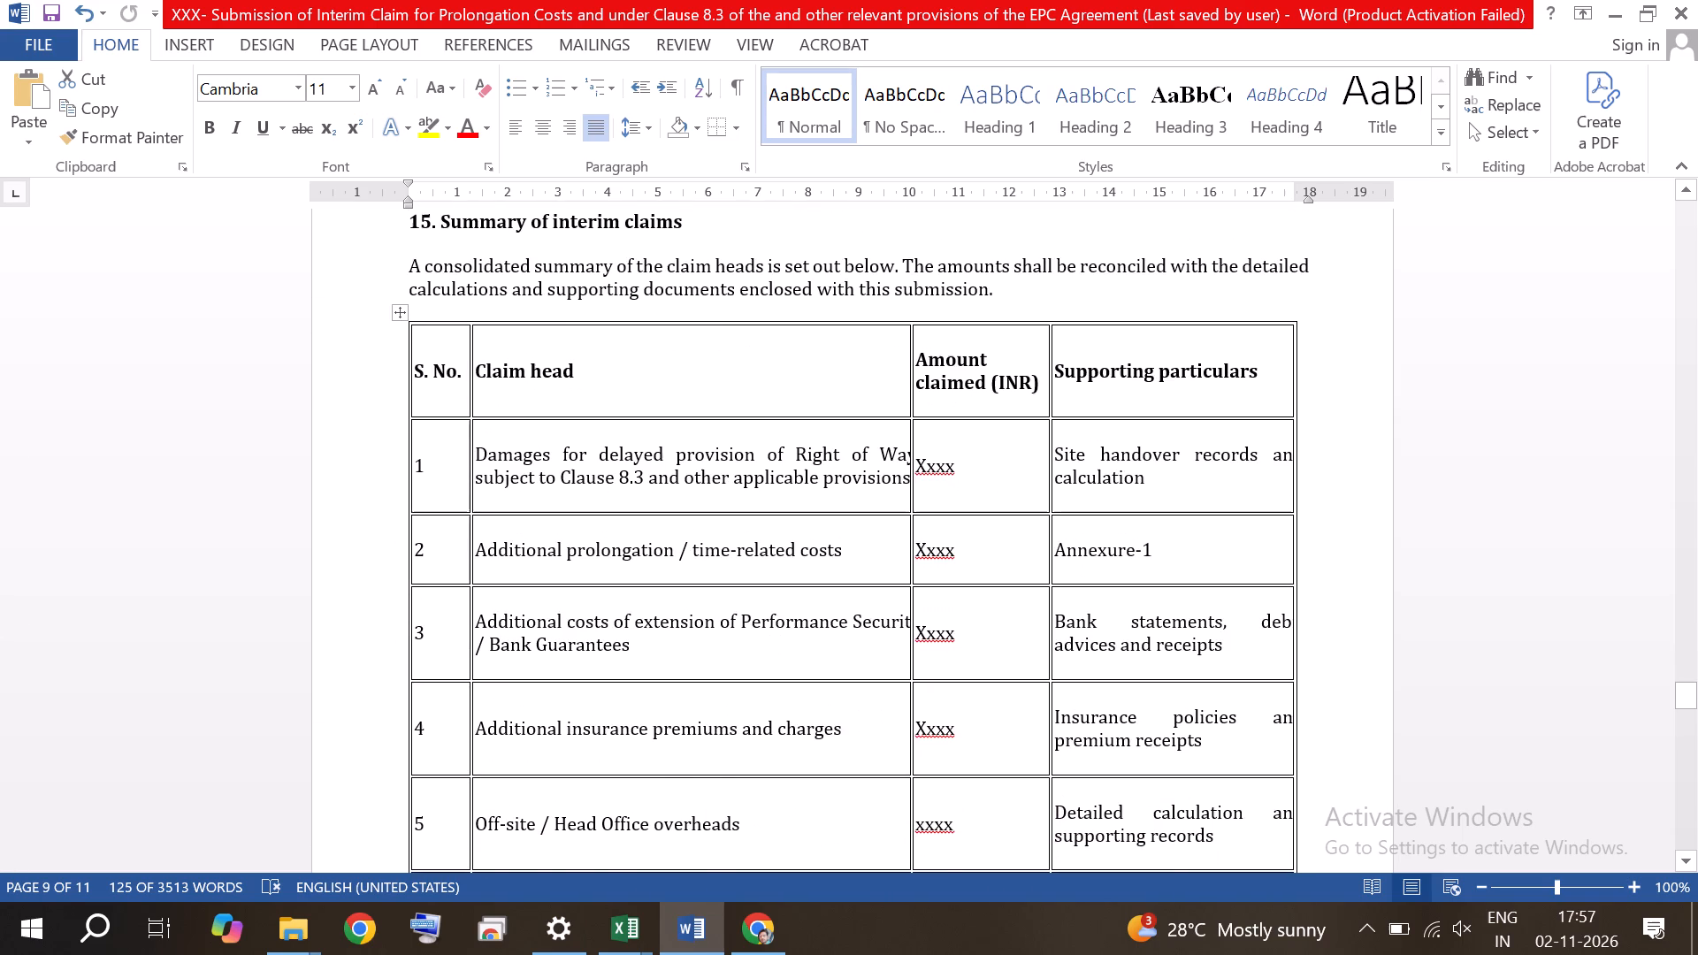
{"action": "scroll", "coordinate": [816, 625], "scroll_direction": "down", "scroll_amount": 1}
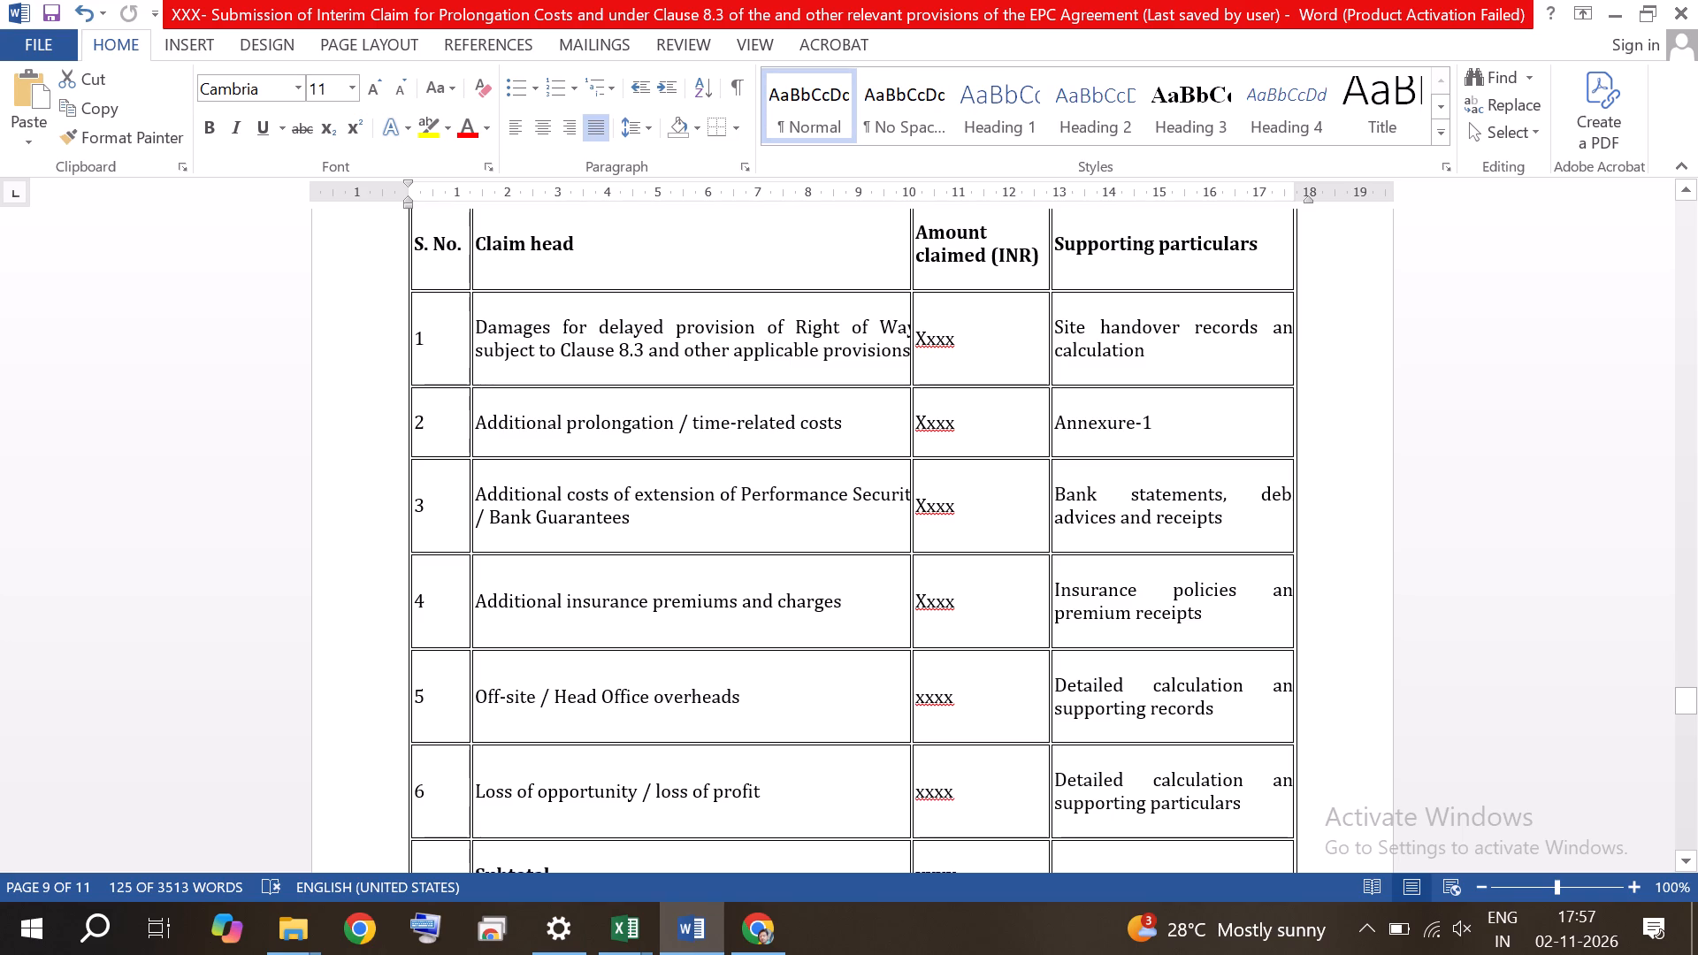
{"action": "scroll", "coordinate": [1159, 644], "scroll_direction": "down", "scroll_amount": 1}
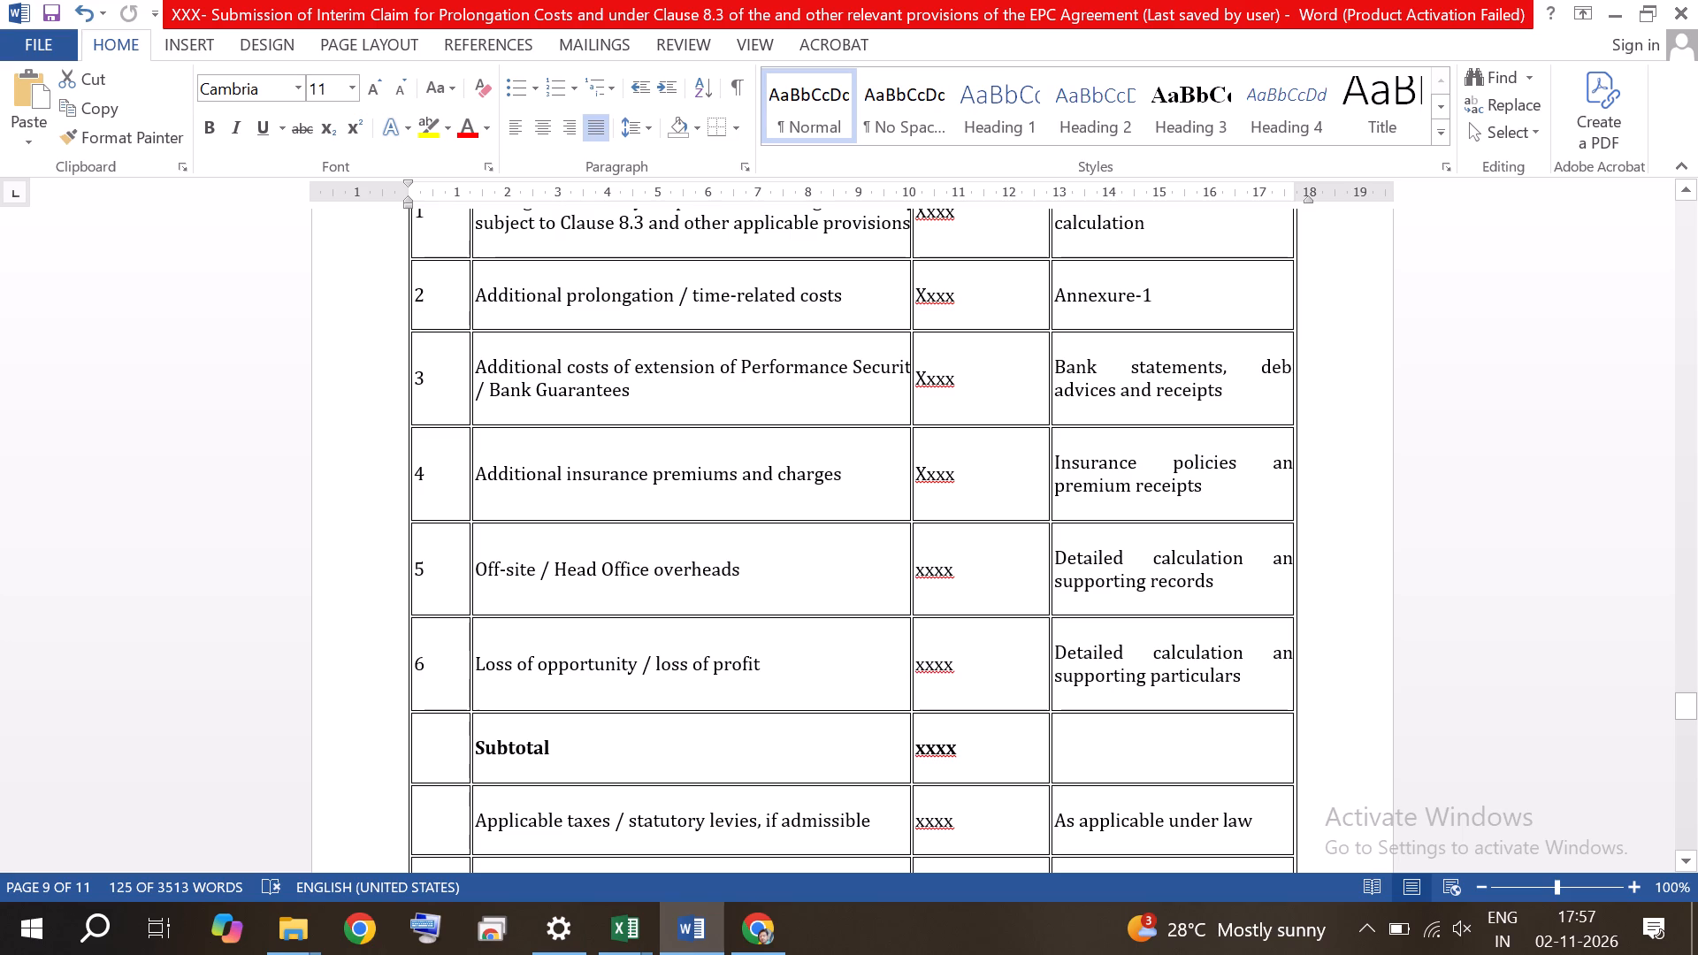
{"action": "scroll", "coordinate": [1105, 677], "scroll_direction": "down", "scroll_amount": 1}
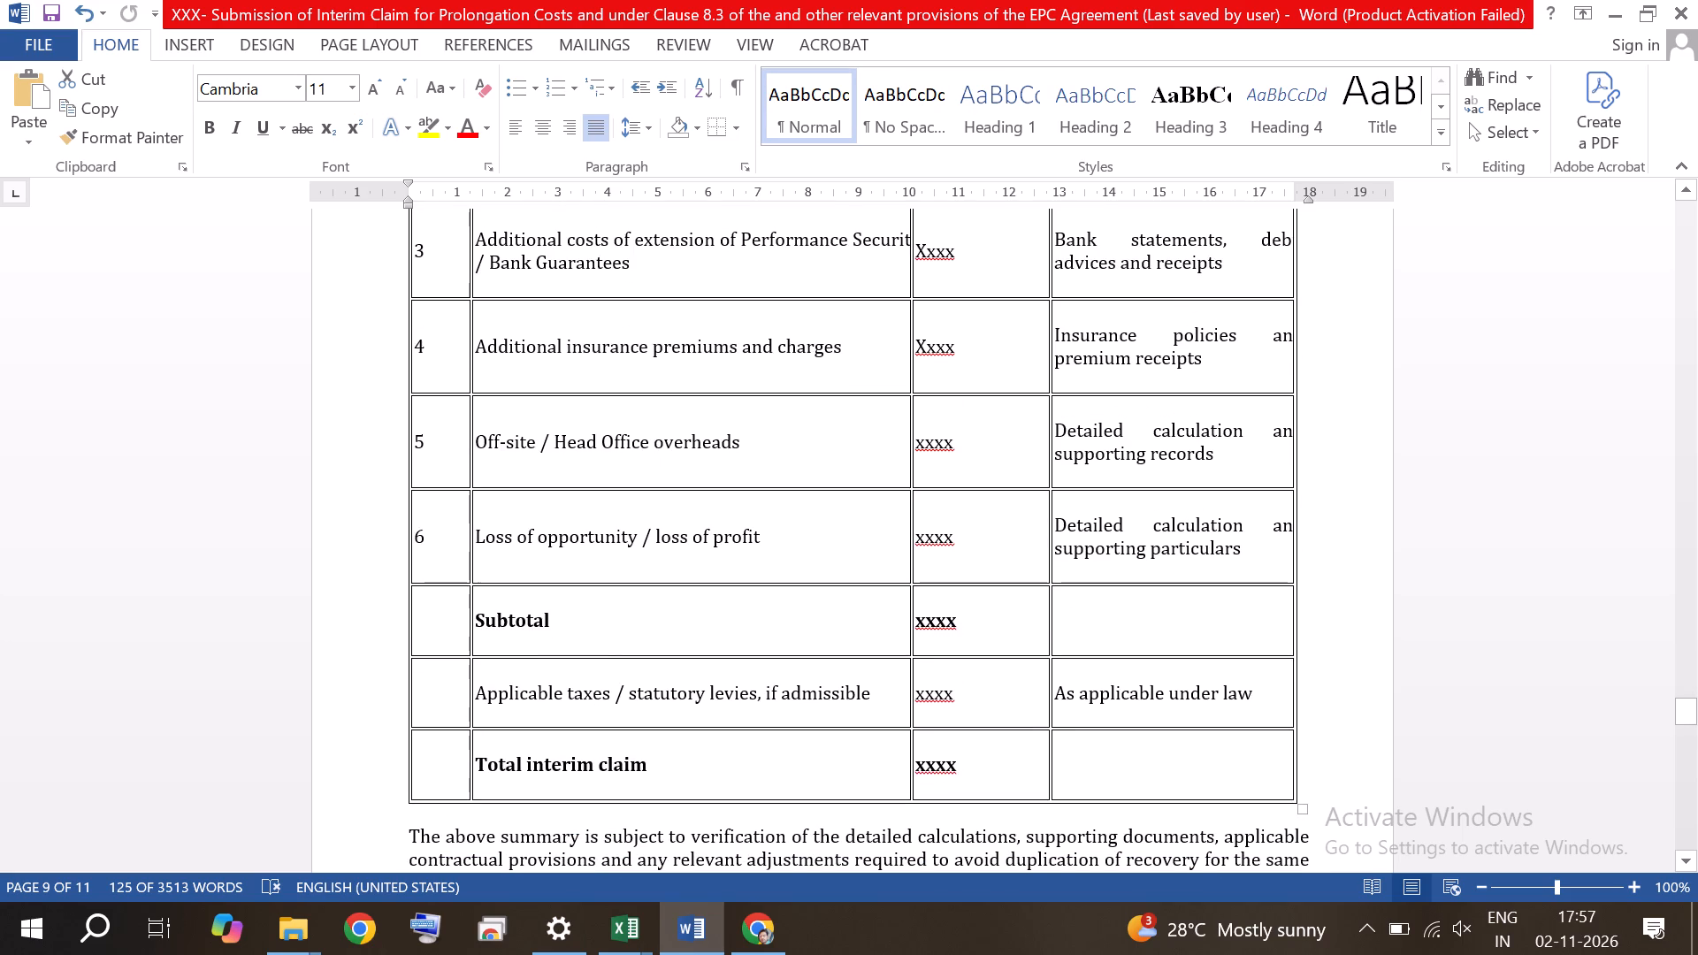
{"action": "scroll", "coordinate": [935, 724], "scroll_direction": "down", "scroll_amount": 1}
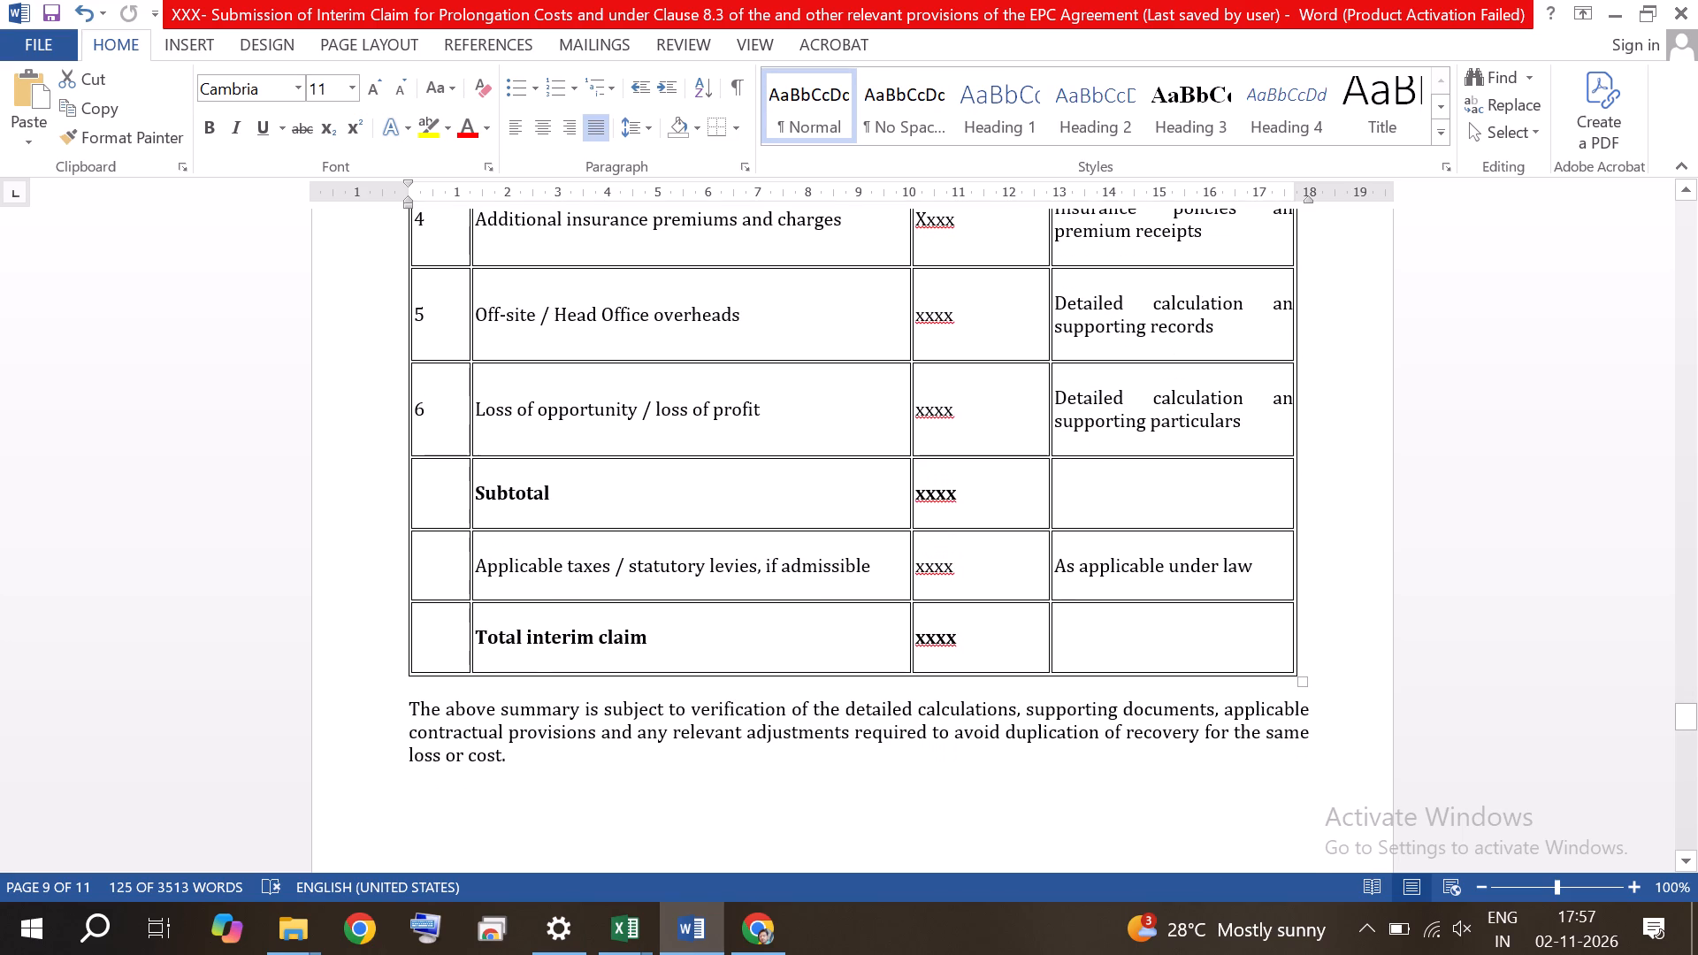
{"action": "left_click_drag", "start_coordinate": [526, 638], "coordinate": [585, 637]}
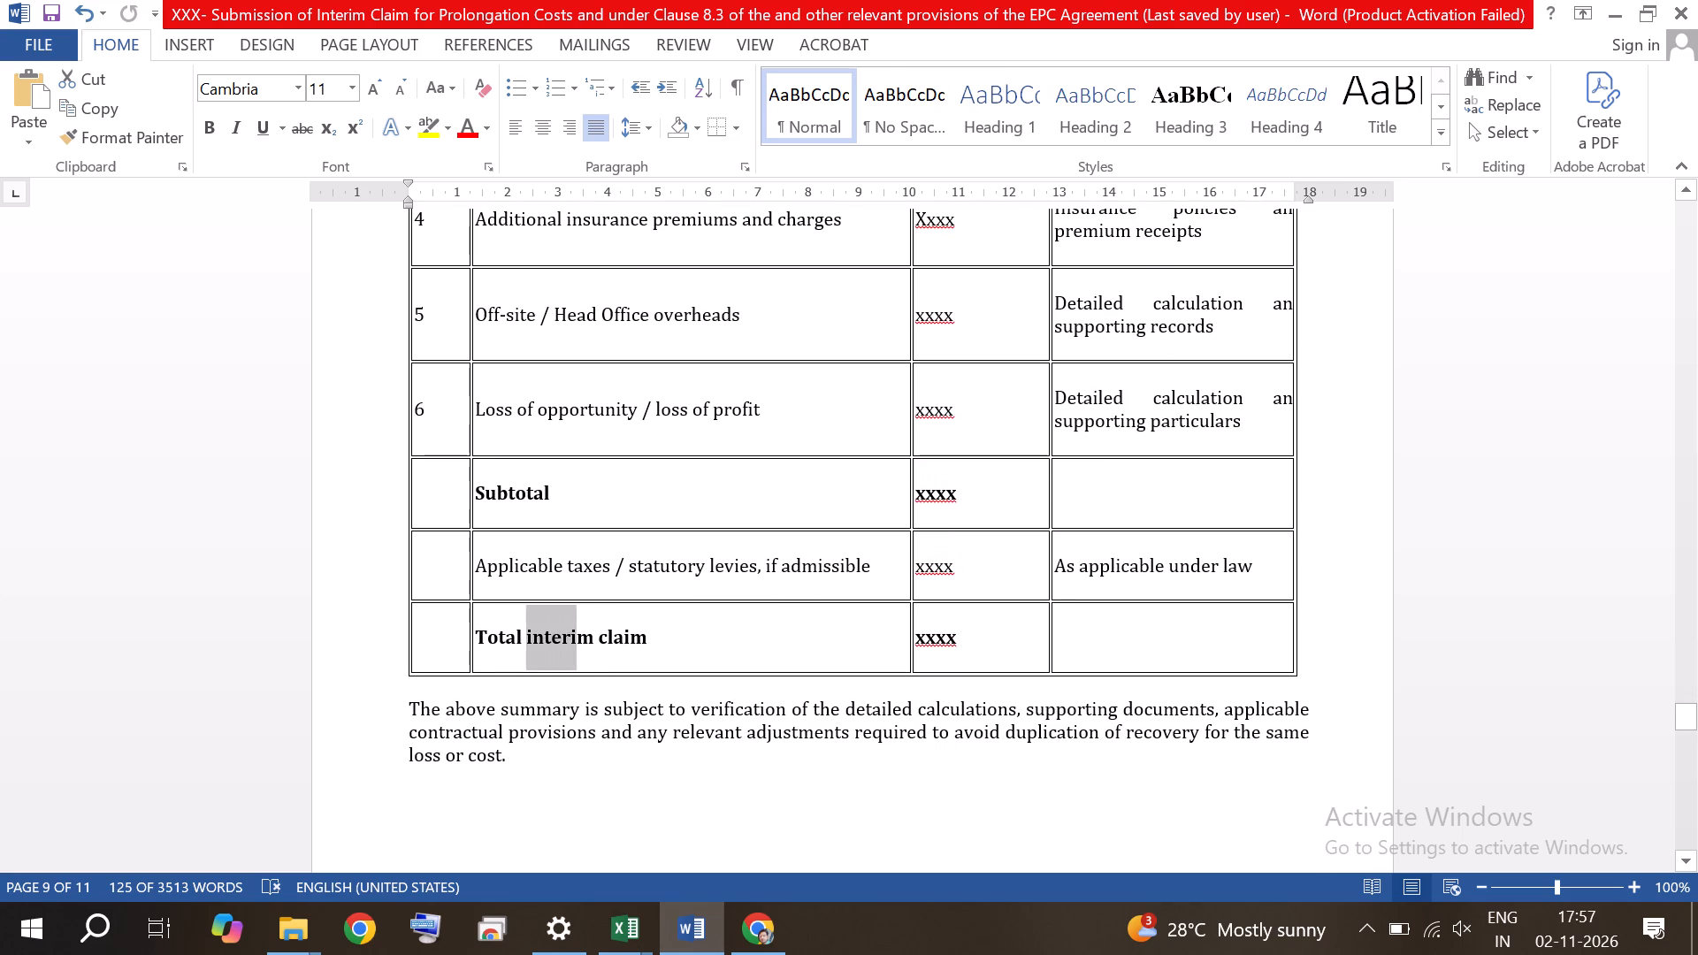
{"action": "left_click_drag", "start_coordinate": [585, 637], "coordinate": [591, 638]}
{"action": "left_click", "coordinate": [655, 643]}
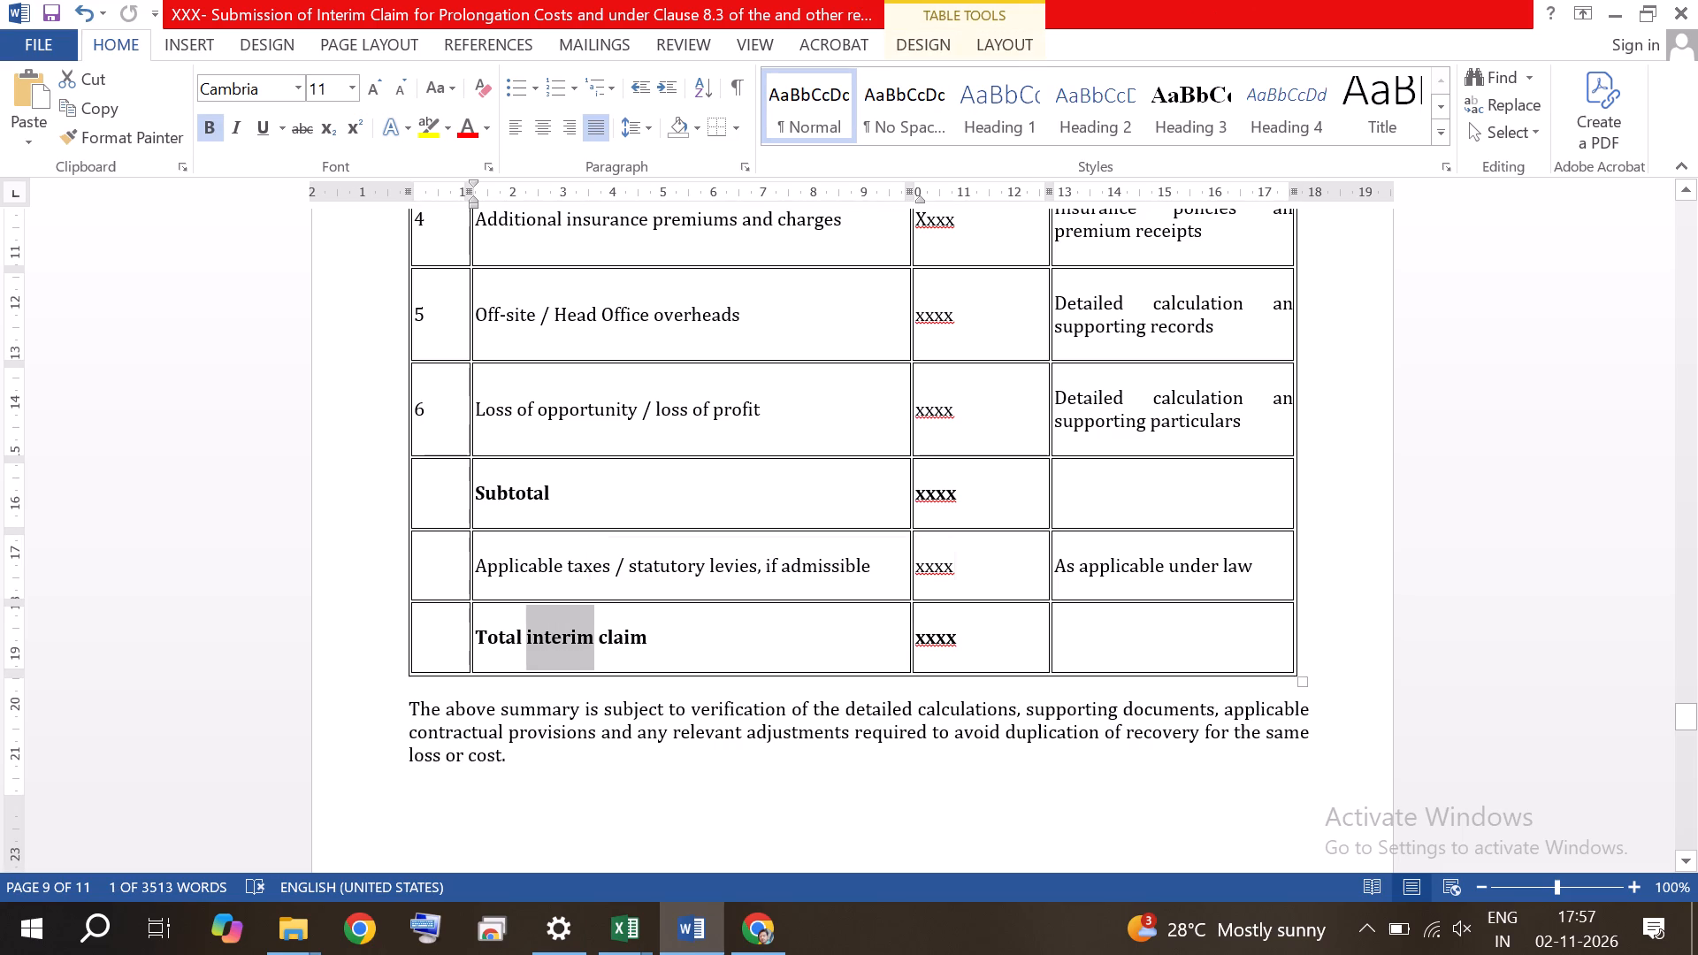
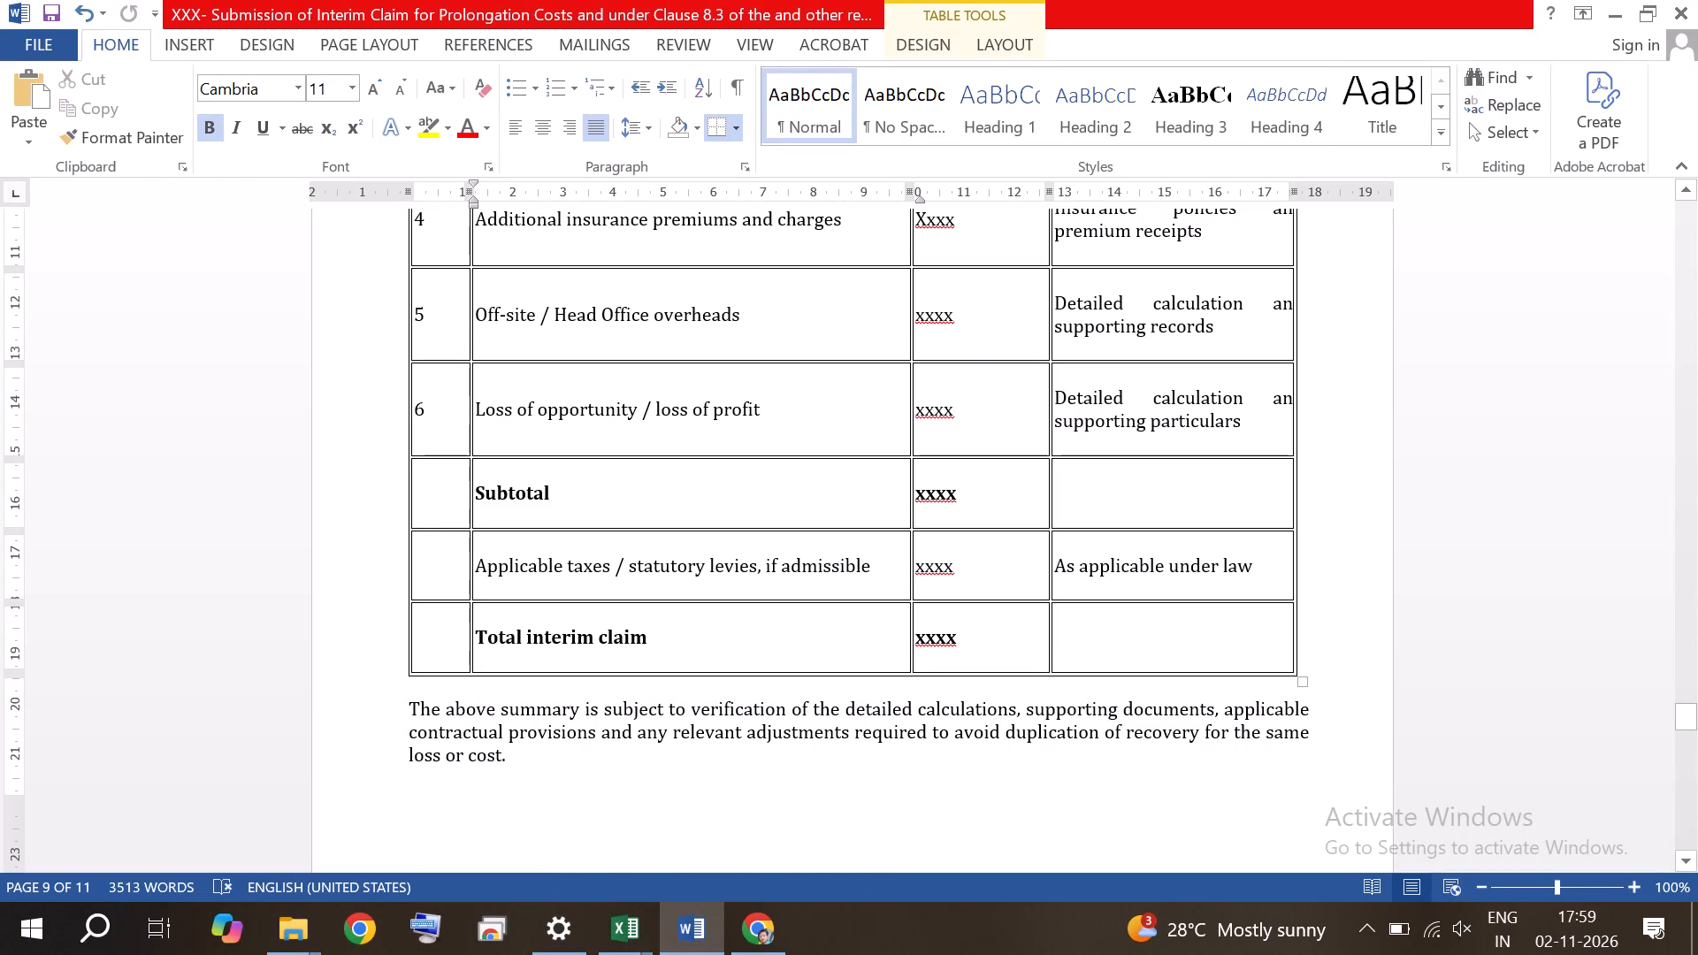
Open the signed MMTH-2 contract agreement PDF from the desktop in Acrobat for reference.
{"action": "left_click", "coordinate": [1612, 11]}
{"action": "left_click", "coordinate": [1550, 23]}
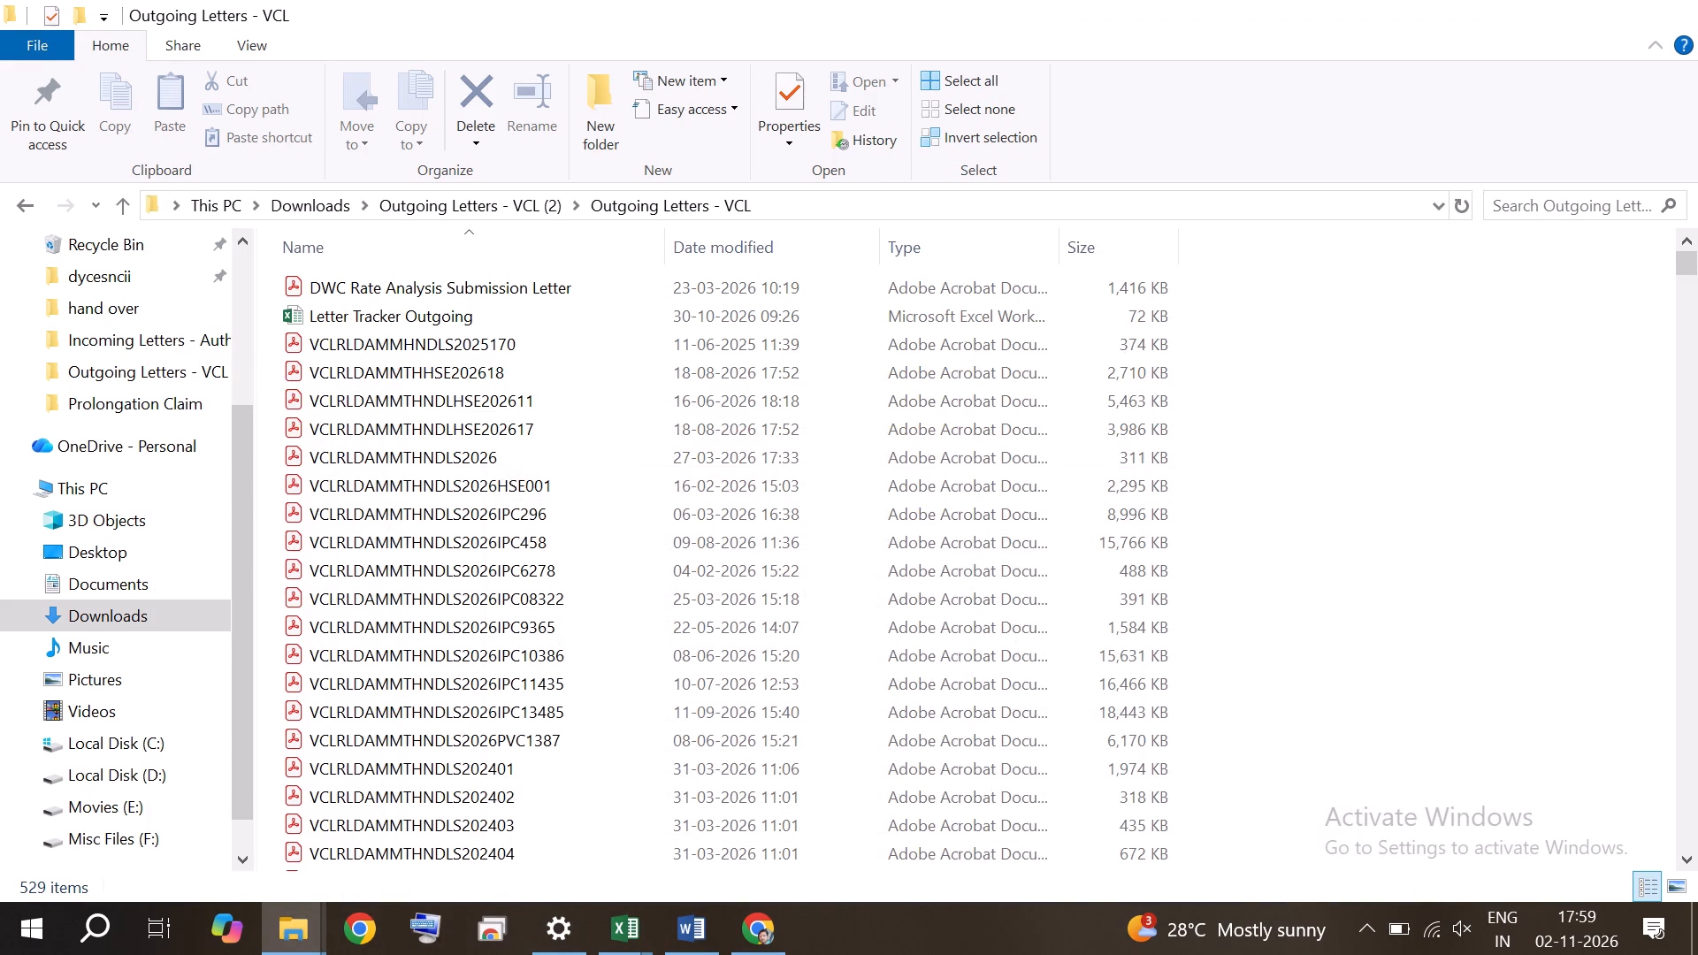
{"action": "double_click", "coordinate": [447, 141]}
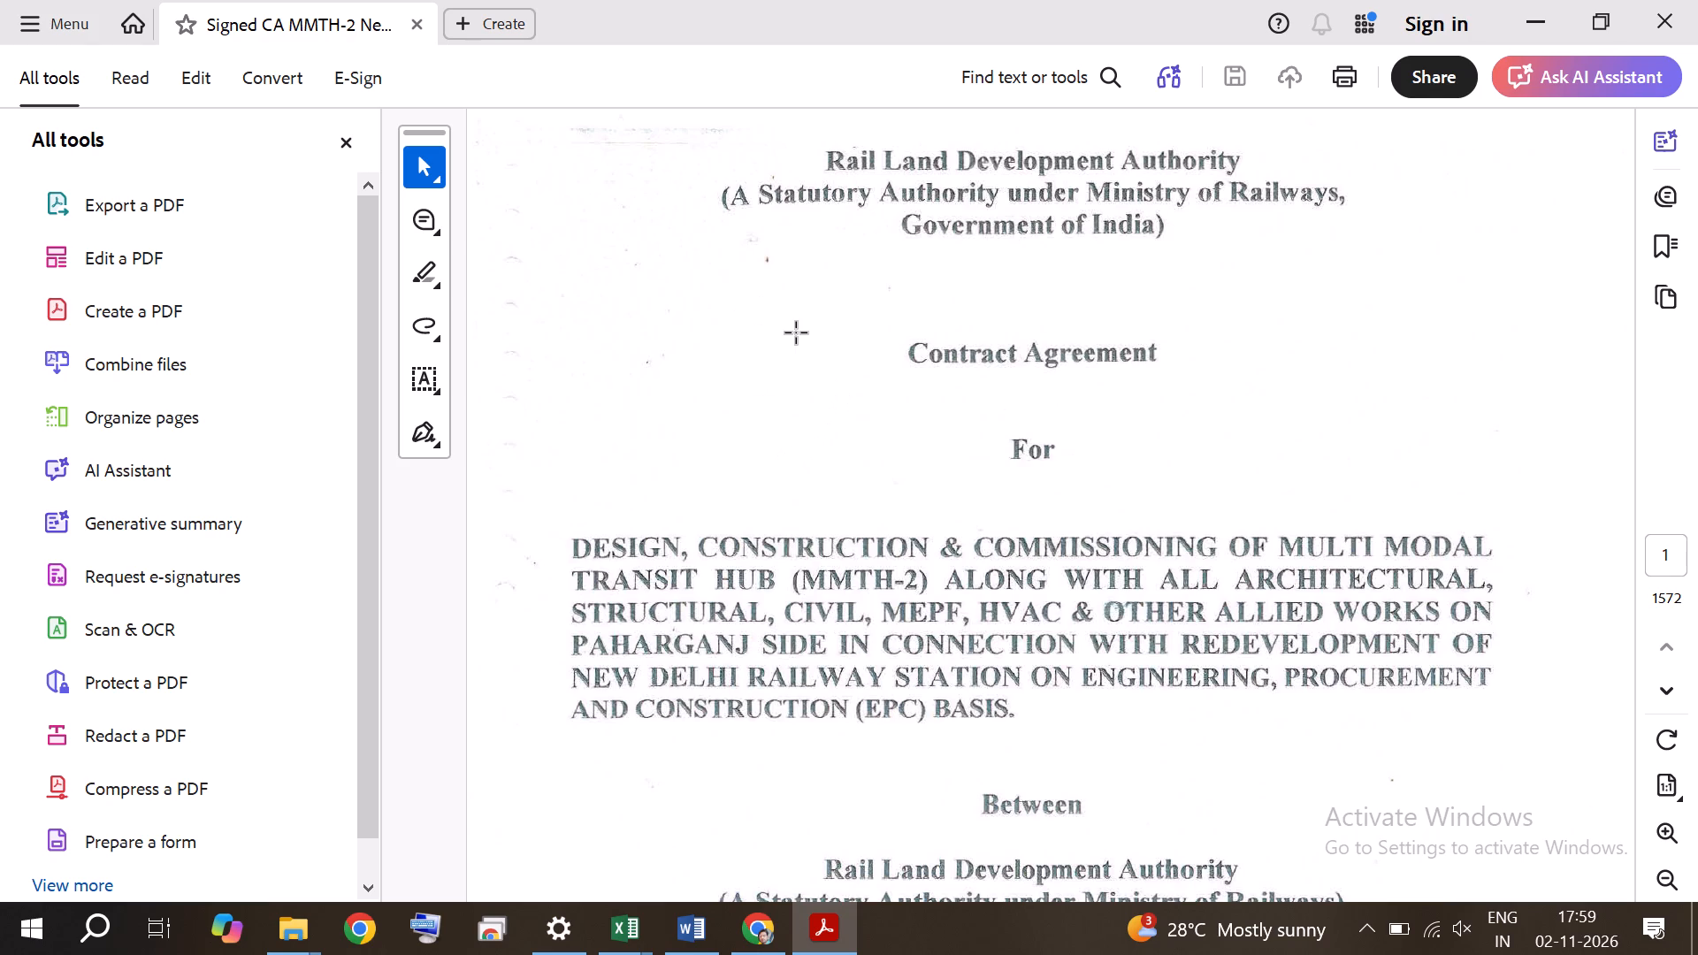
{"action": "key", "text": "ctrl+f"}
{"action": "left_click", "coordinate": [1535, 19]}
{"action": "right_click", "coordinate": [1292, 317]}
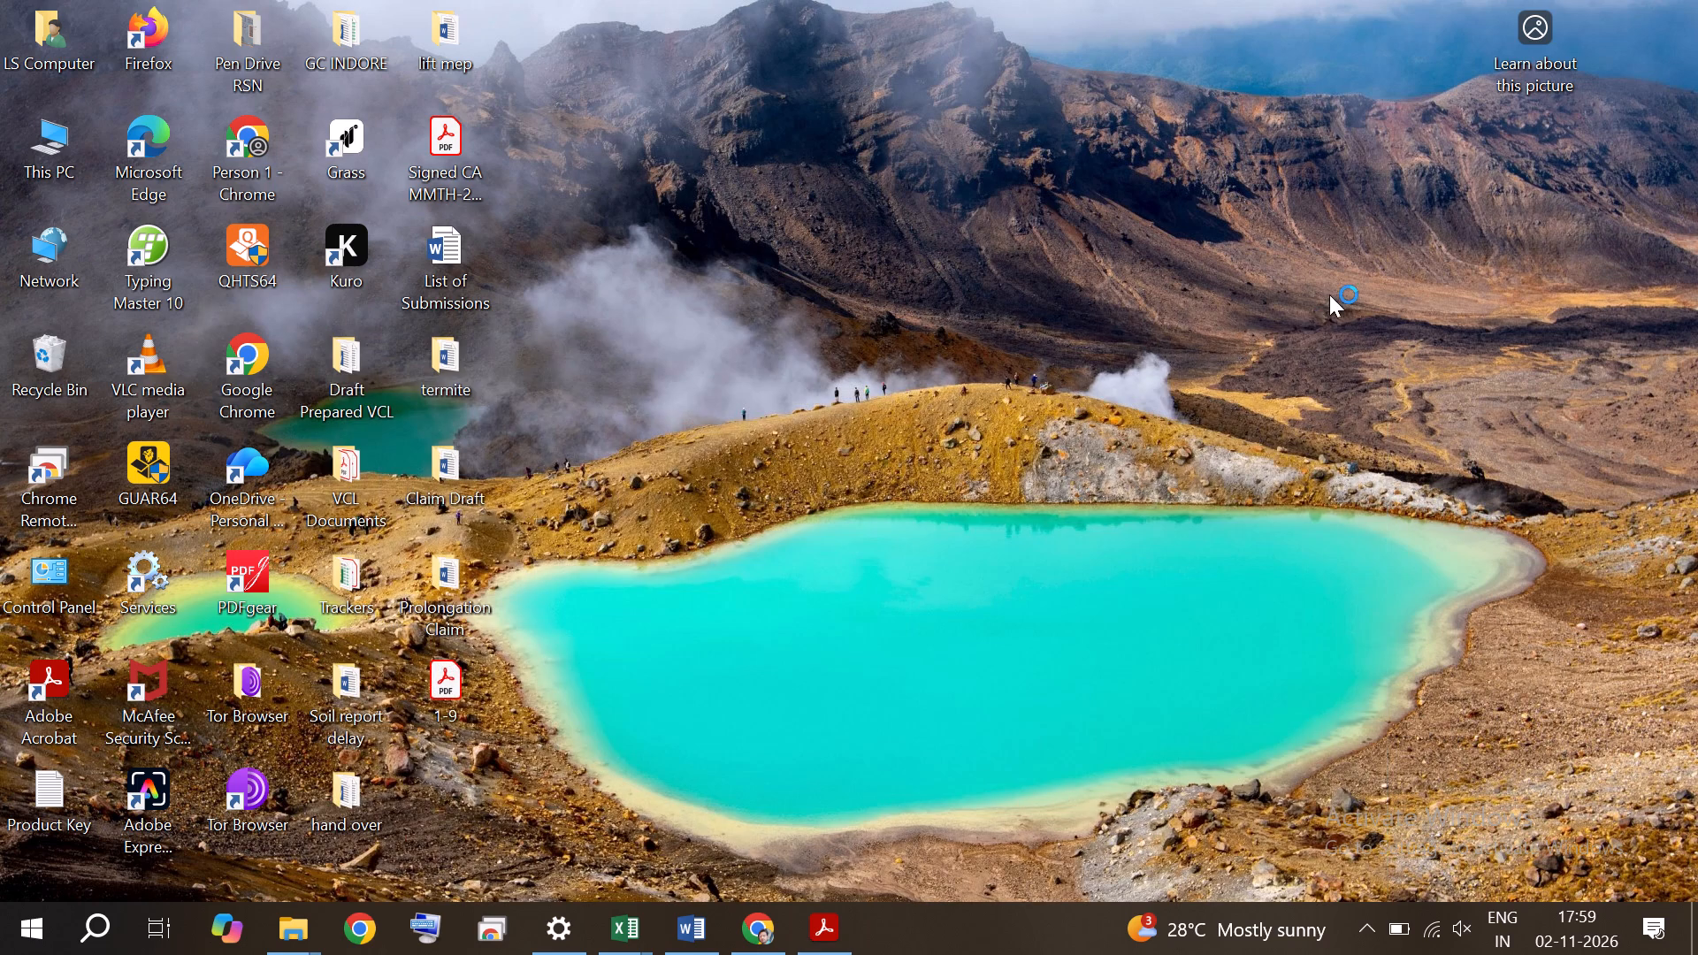
Back in the Word claim letter, highlight "extension of time" in yellow in item d of section 16, Request for examination and determination.
{"action": "left_click", "coordinate": [692, 935]}
{"action": "scroll", "coordinate": [798, 646], "scroll_direction": "down", "scroll_amount": 2}
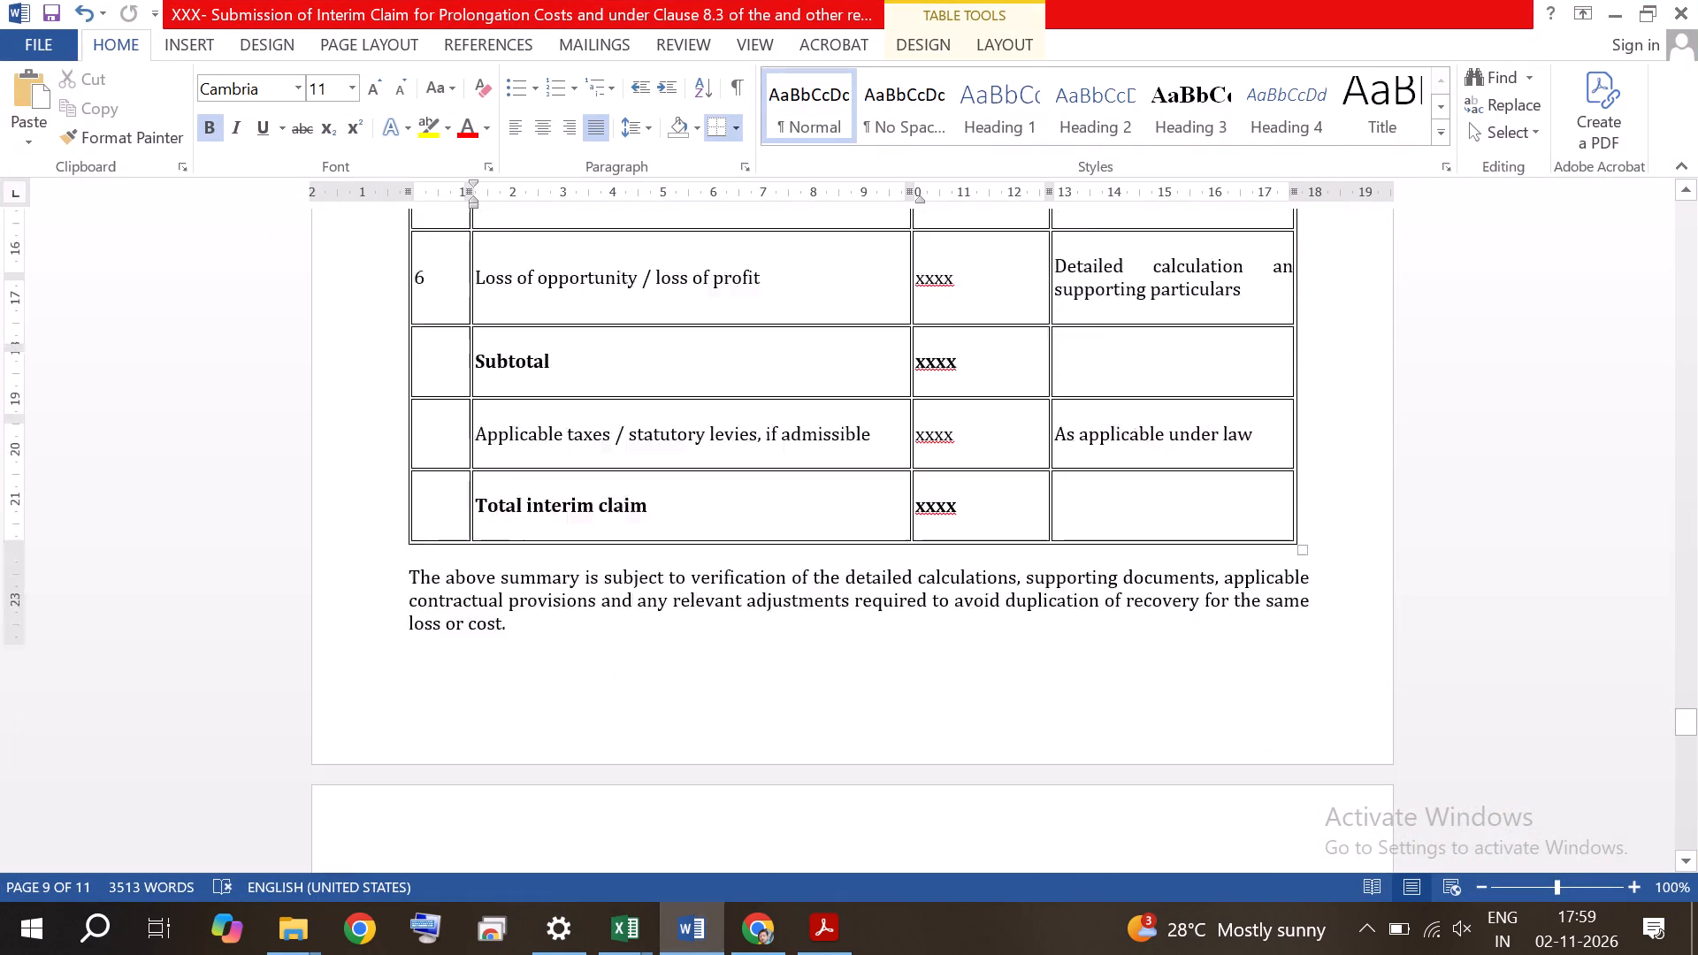
{"action": "scroll", "coordinate": [798, 646], "scroll_direction": "down", "scroll_amount": 5}
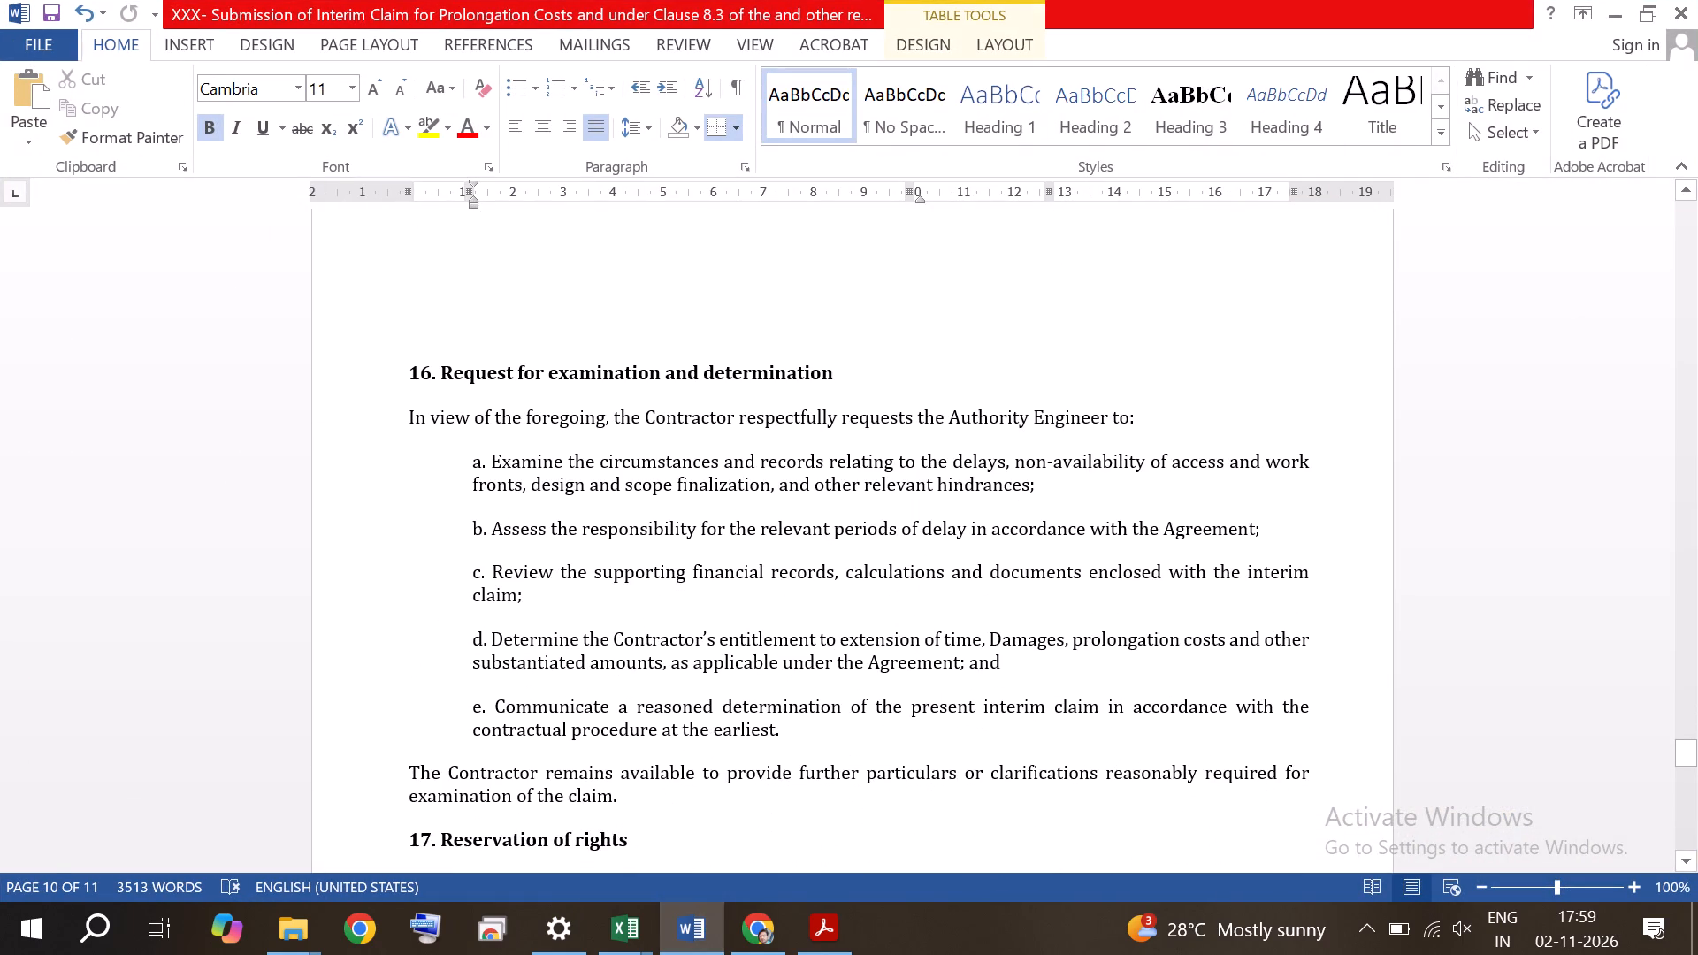
{"action": "scroll", "coordinate": [800, 609], "scroll_direction": "down", "scroll_amount": 1}
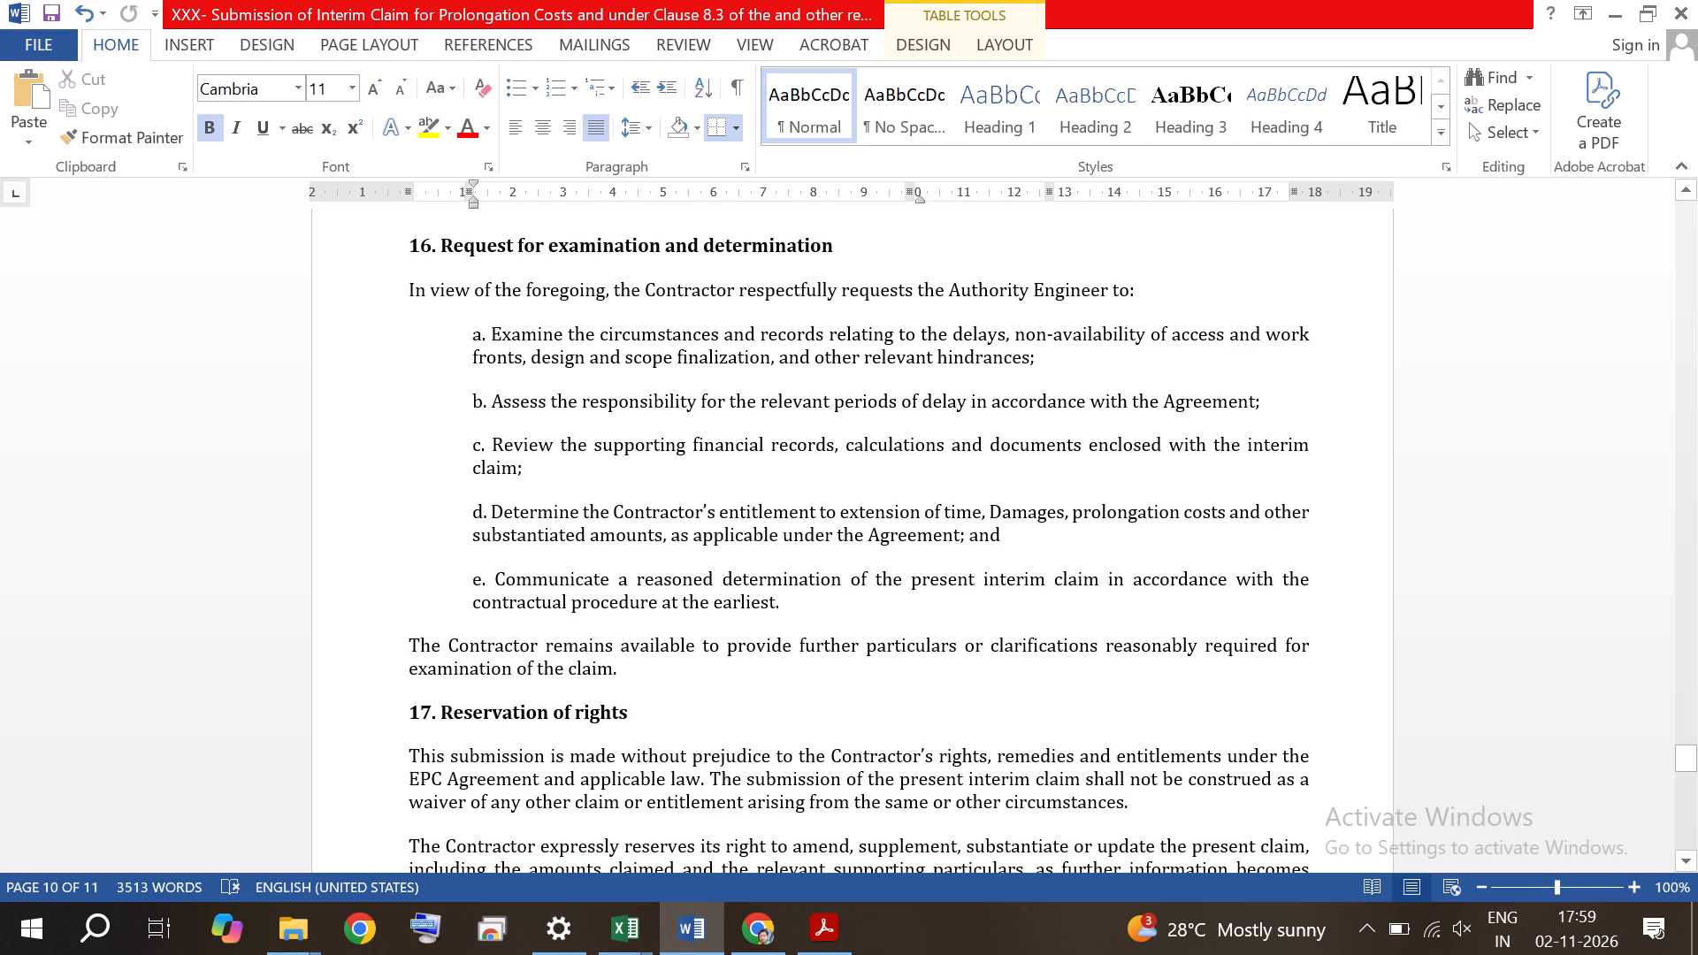
{"action": "left_click_drag", "start_coordinate": [838, 504], "coordinate": [953, 518]}
{"action": "left_click", "coordinate": [1046, 476]}
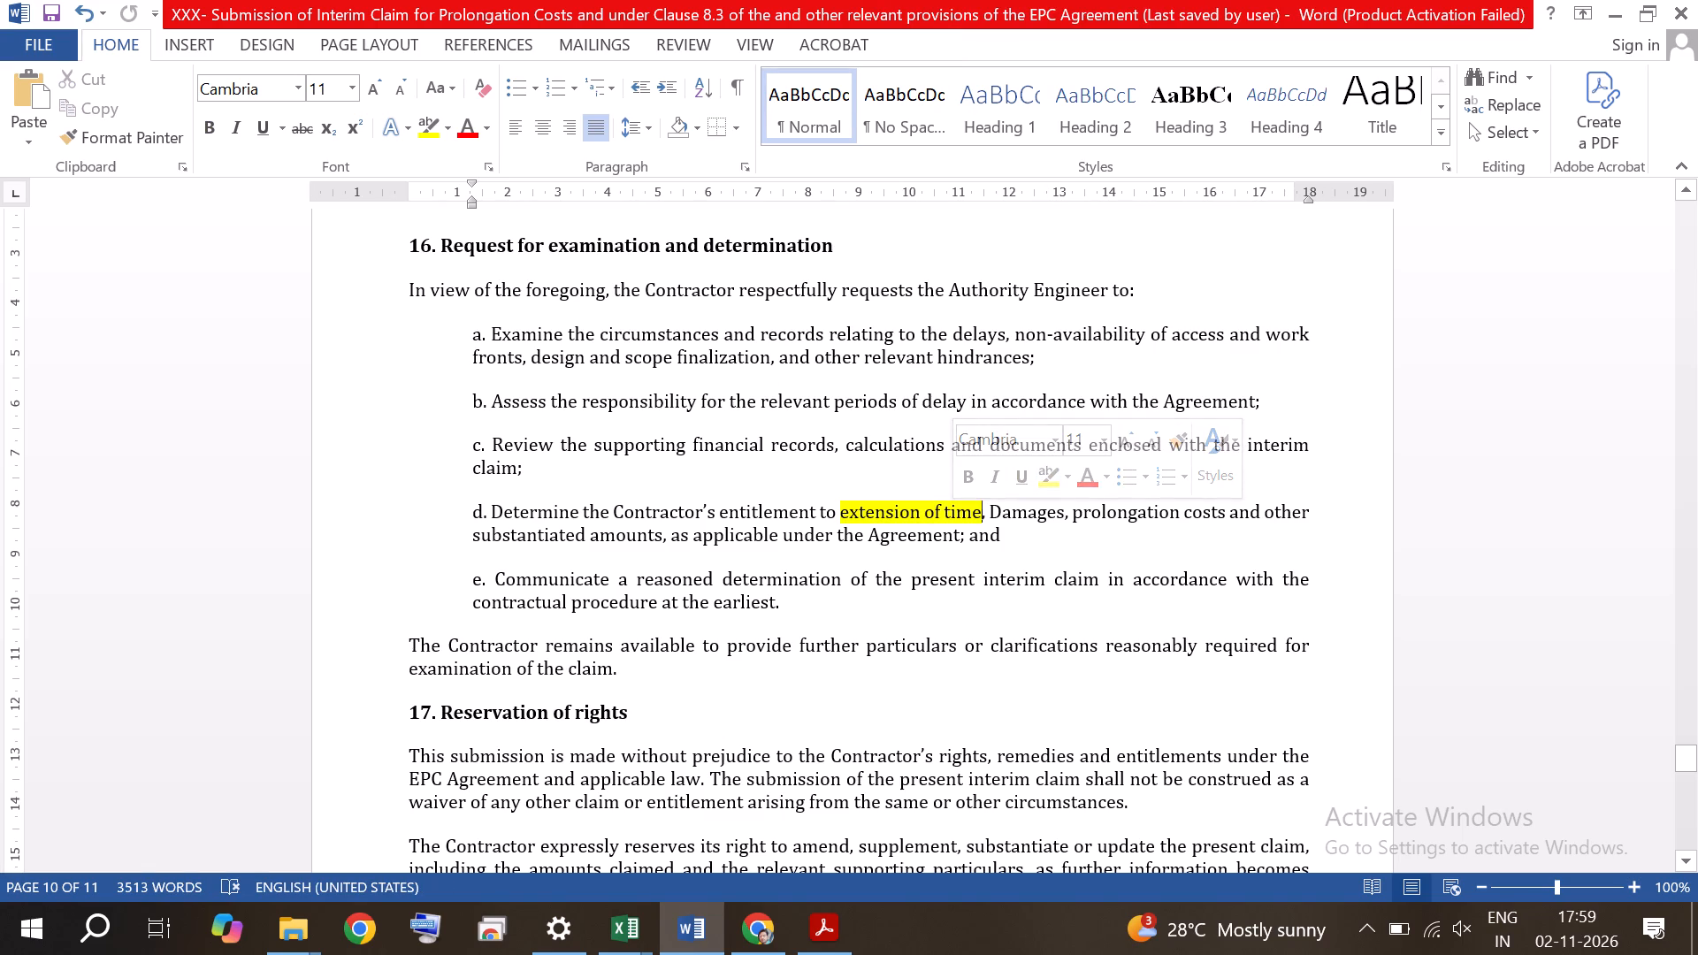
{"action": "left_click", "coordinate": [982, 575]}
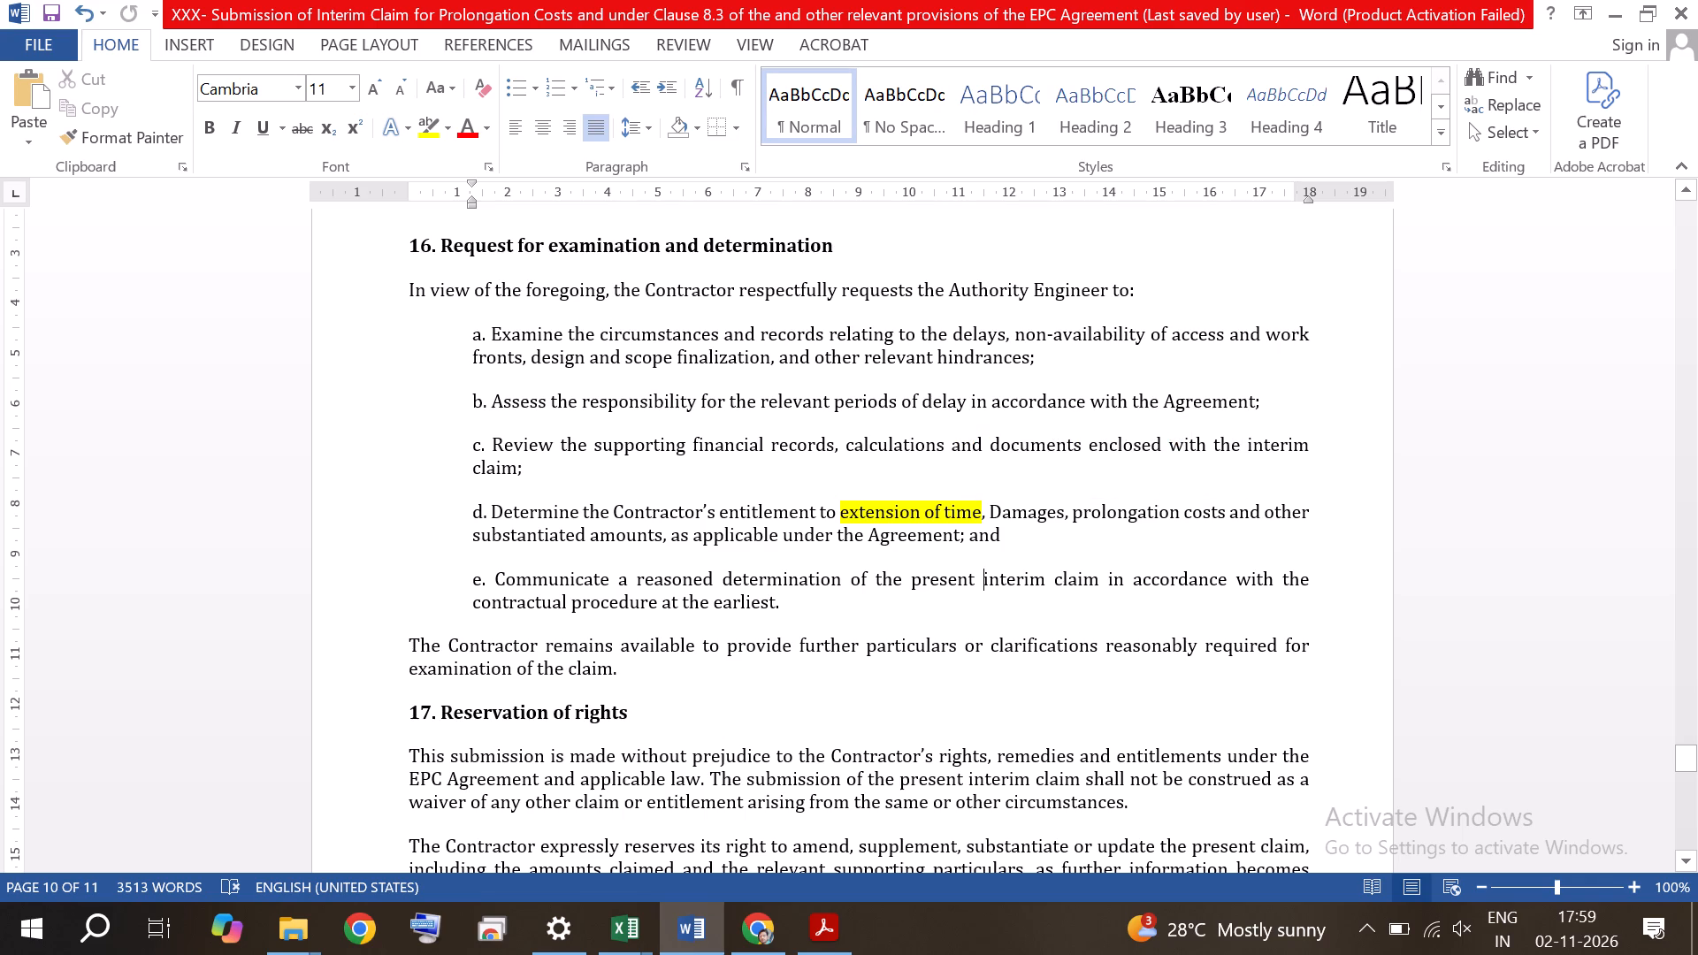
Strike through the highlighted words "extension of time" in item d of section 16 and save the letter.
{"action": "left_click", "coordinate": [302, 130]}
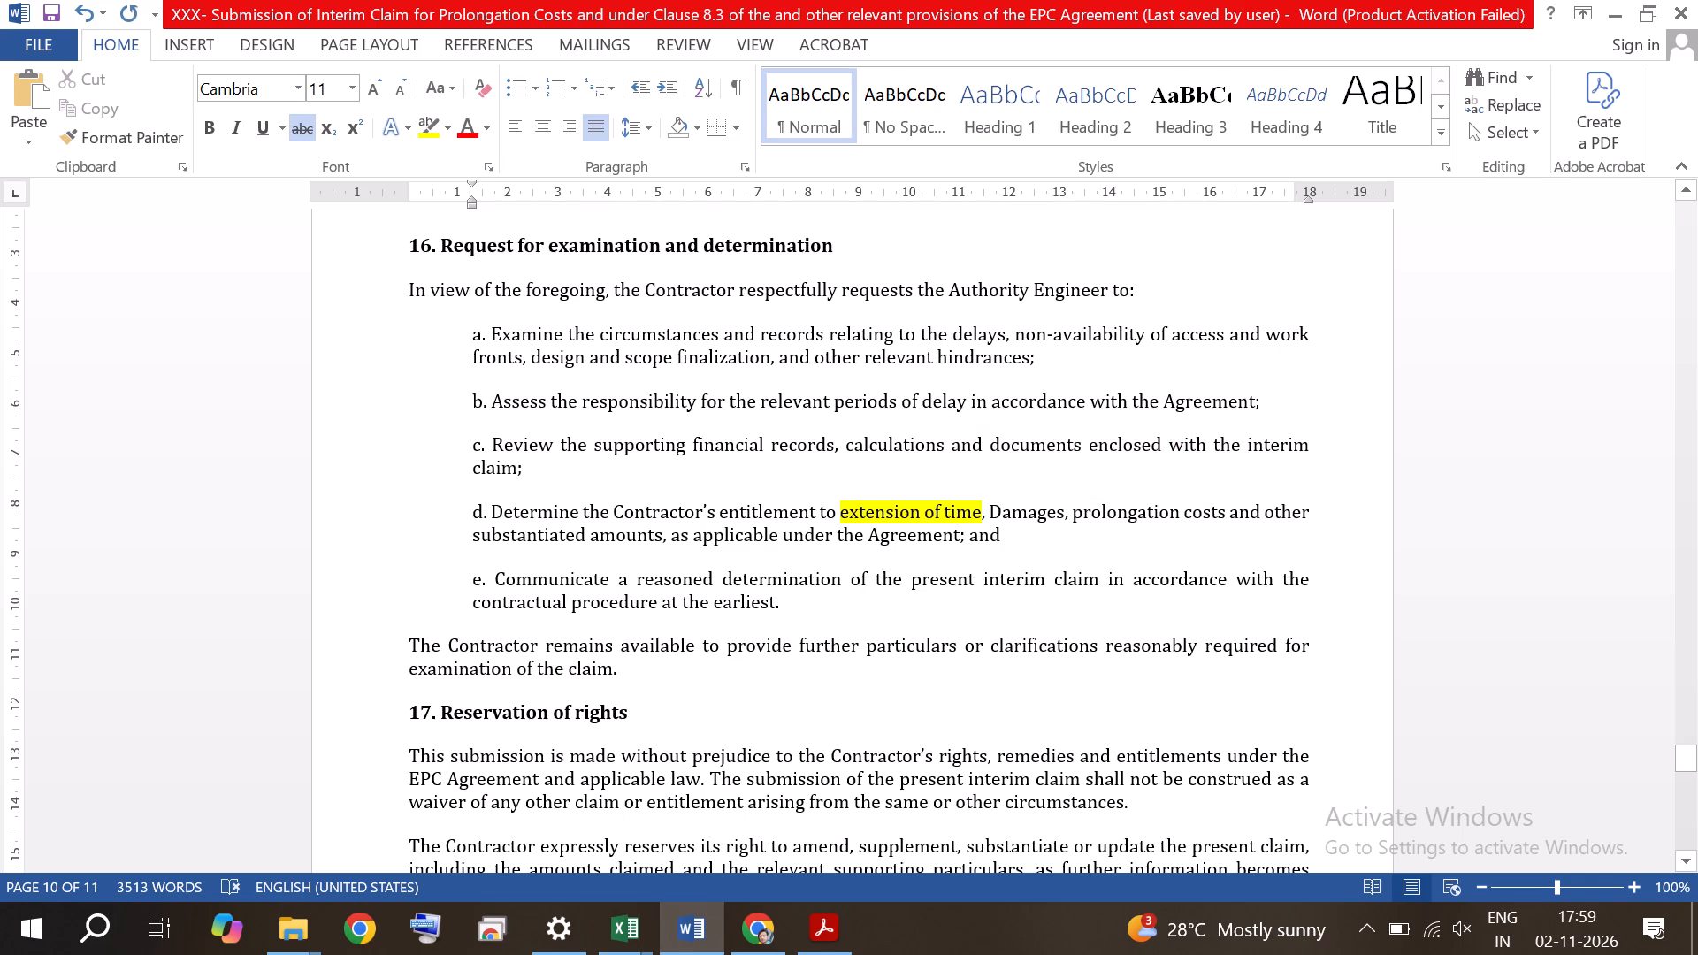
{"action": "left_click_drag", "start_coordinate": [838, 509], "coordinate": [931, 509]}
{"action": "left_click", "coordinate": [899, 509]}
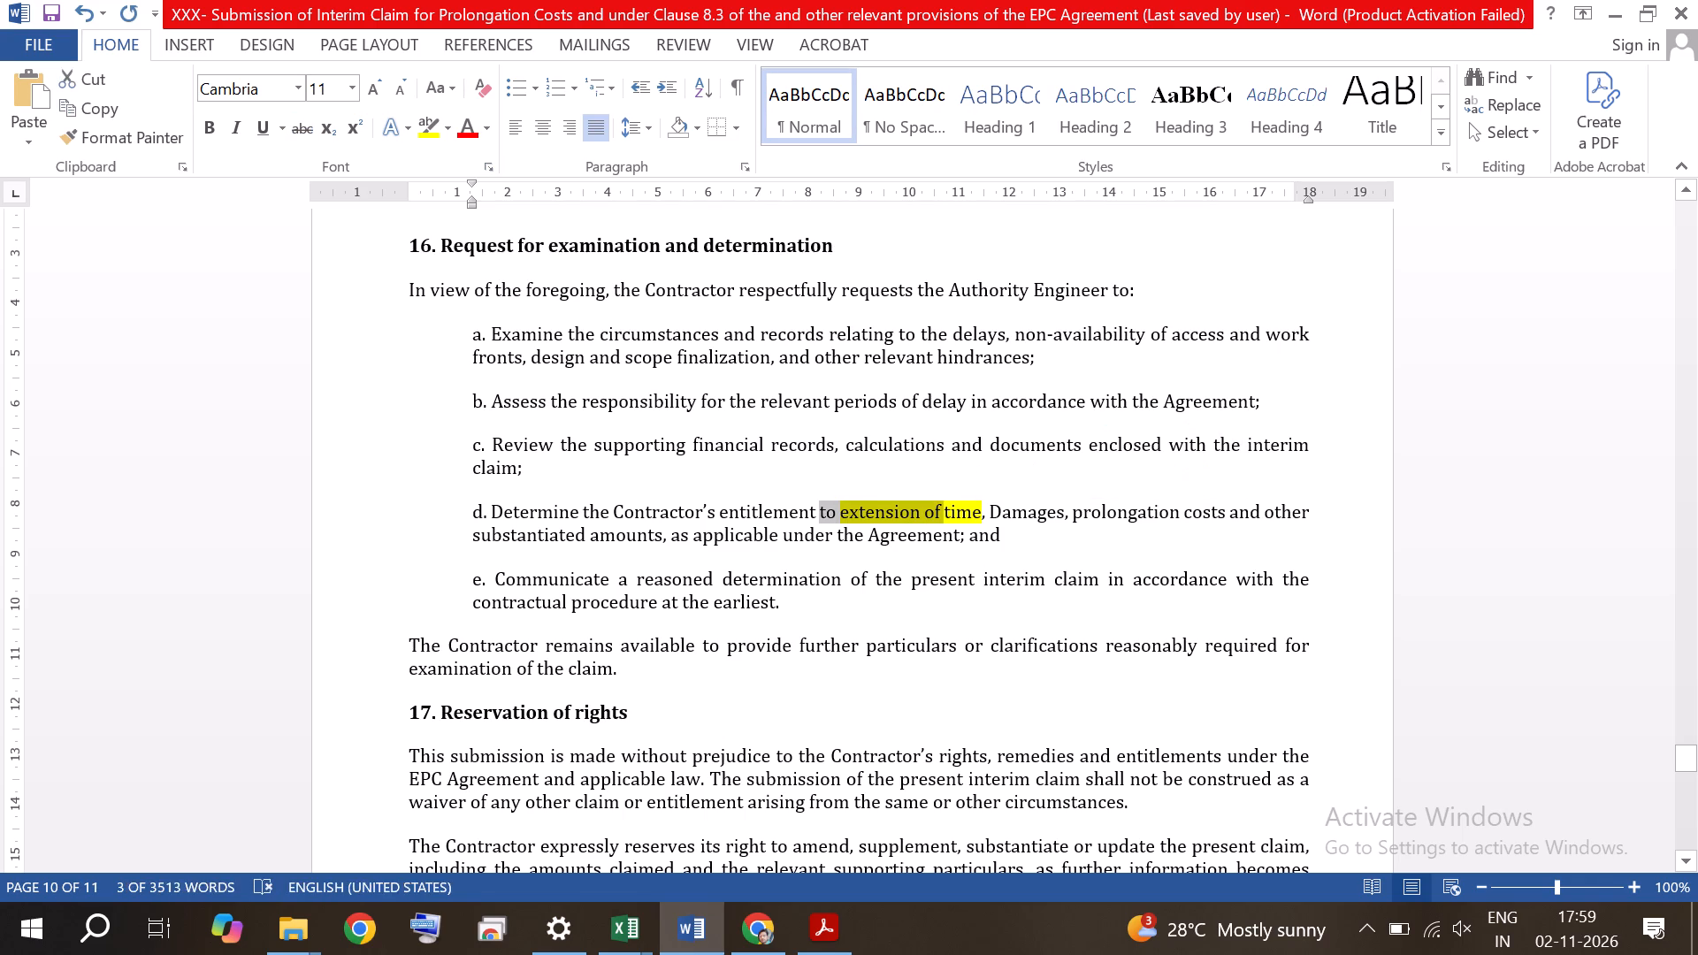
{"action": "left_click_drag", "start_coordinate": [837, 510], "coordinate": [923, 509]}
{"action": "left_click", "coordinate": [923, 509]}
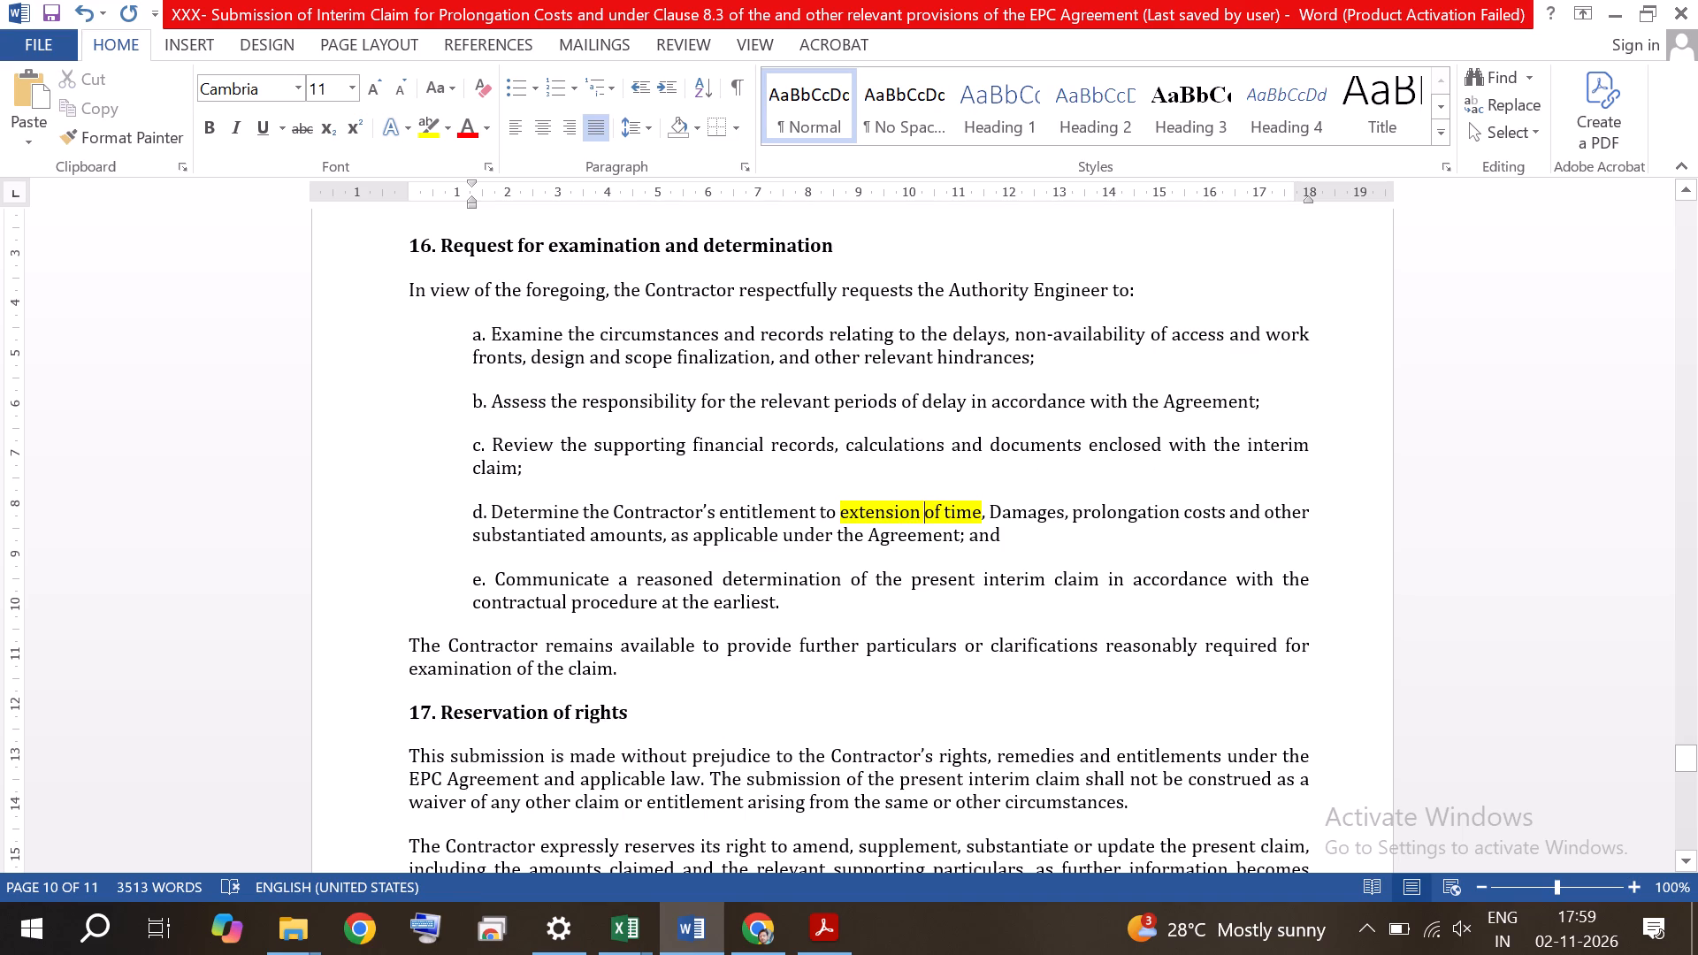
{"action": "left_click", "coordinate": [991, 509]}
{"action": "left_click_drag", "start_coordinate": [981, 509], "coordinate": [858, 514]}
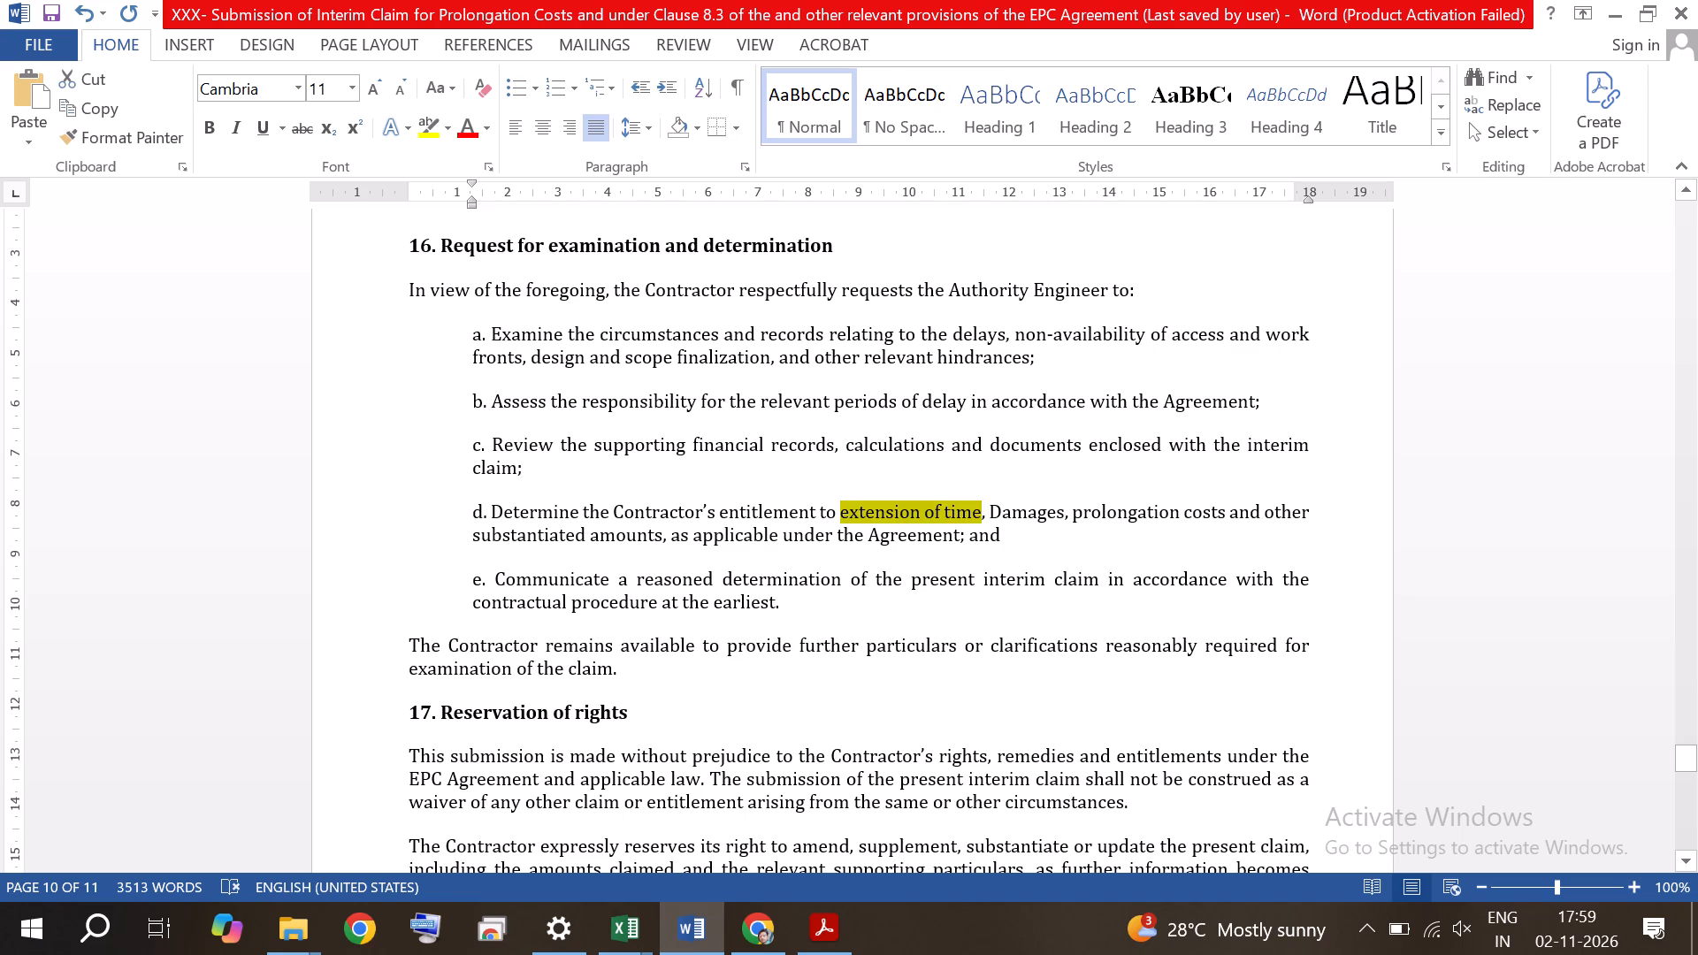
{"action": "left_click", "coordinate": [297, 131]}
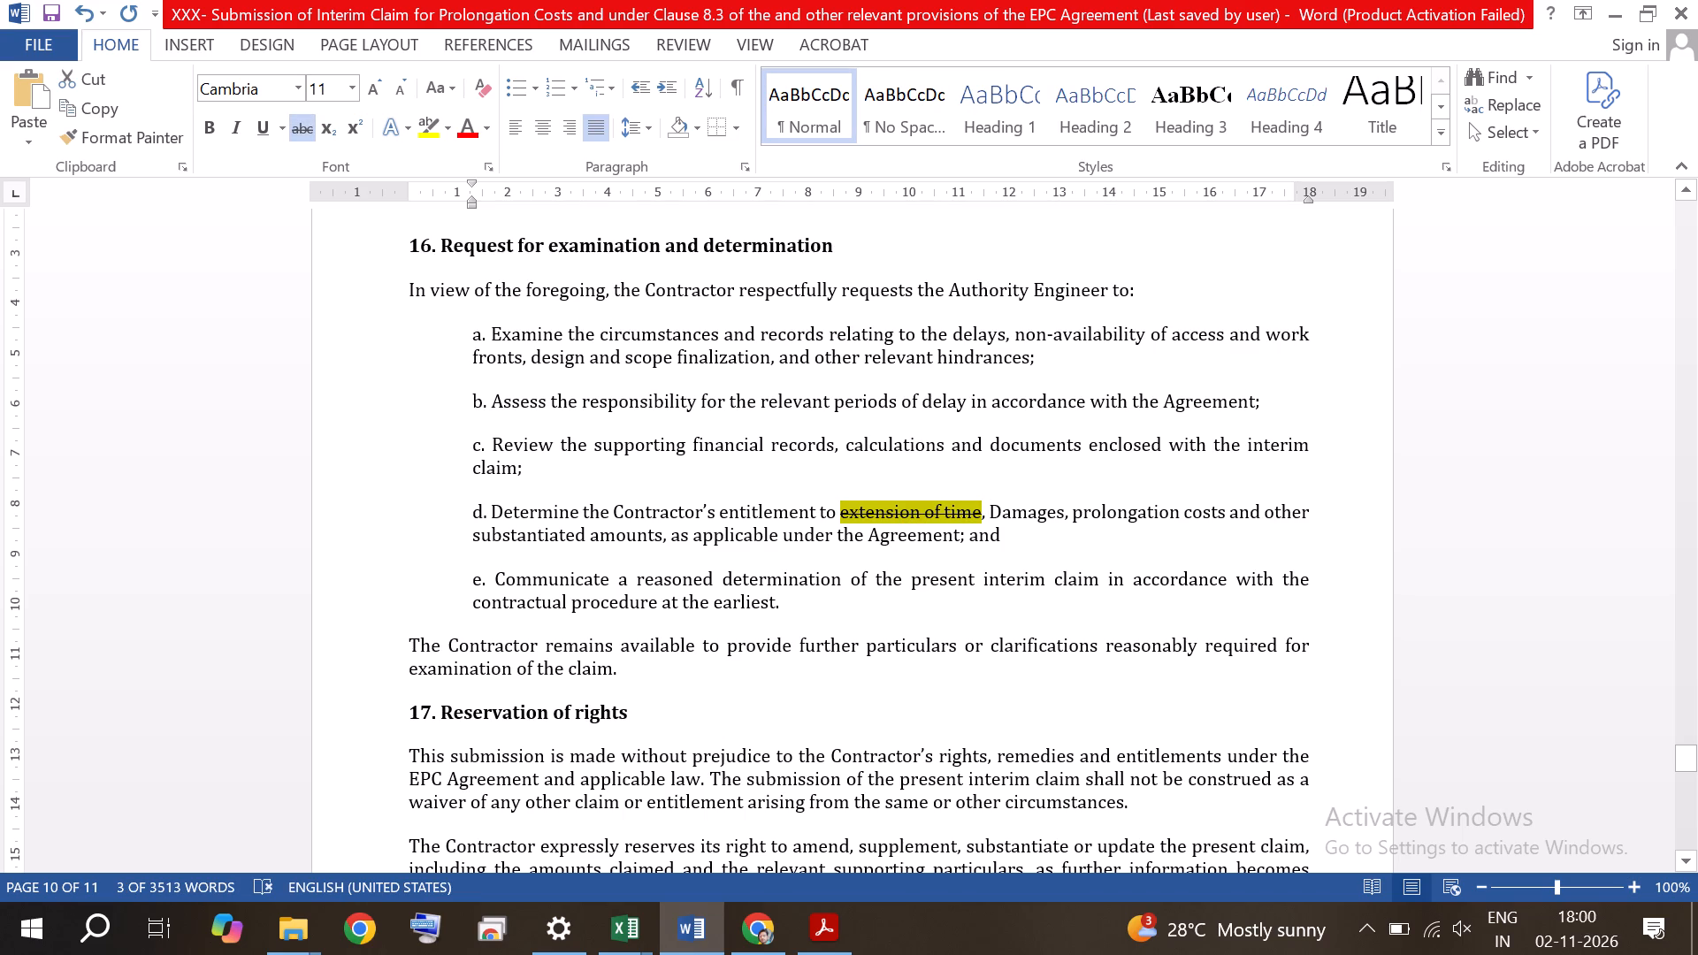
{"action": "left_click", "coordinate": [1081, 516]}
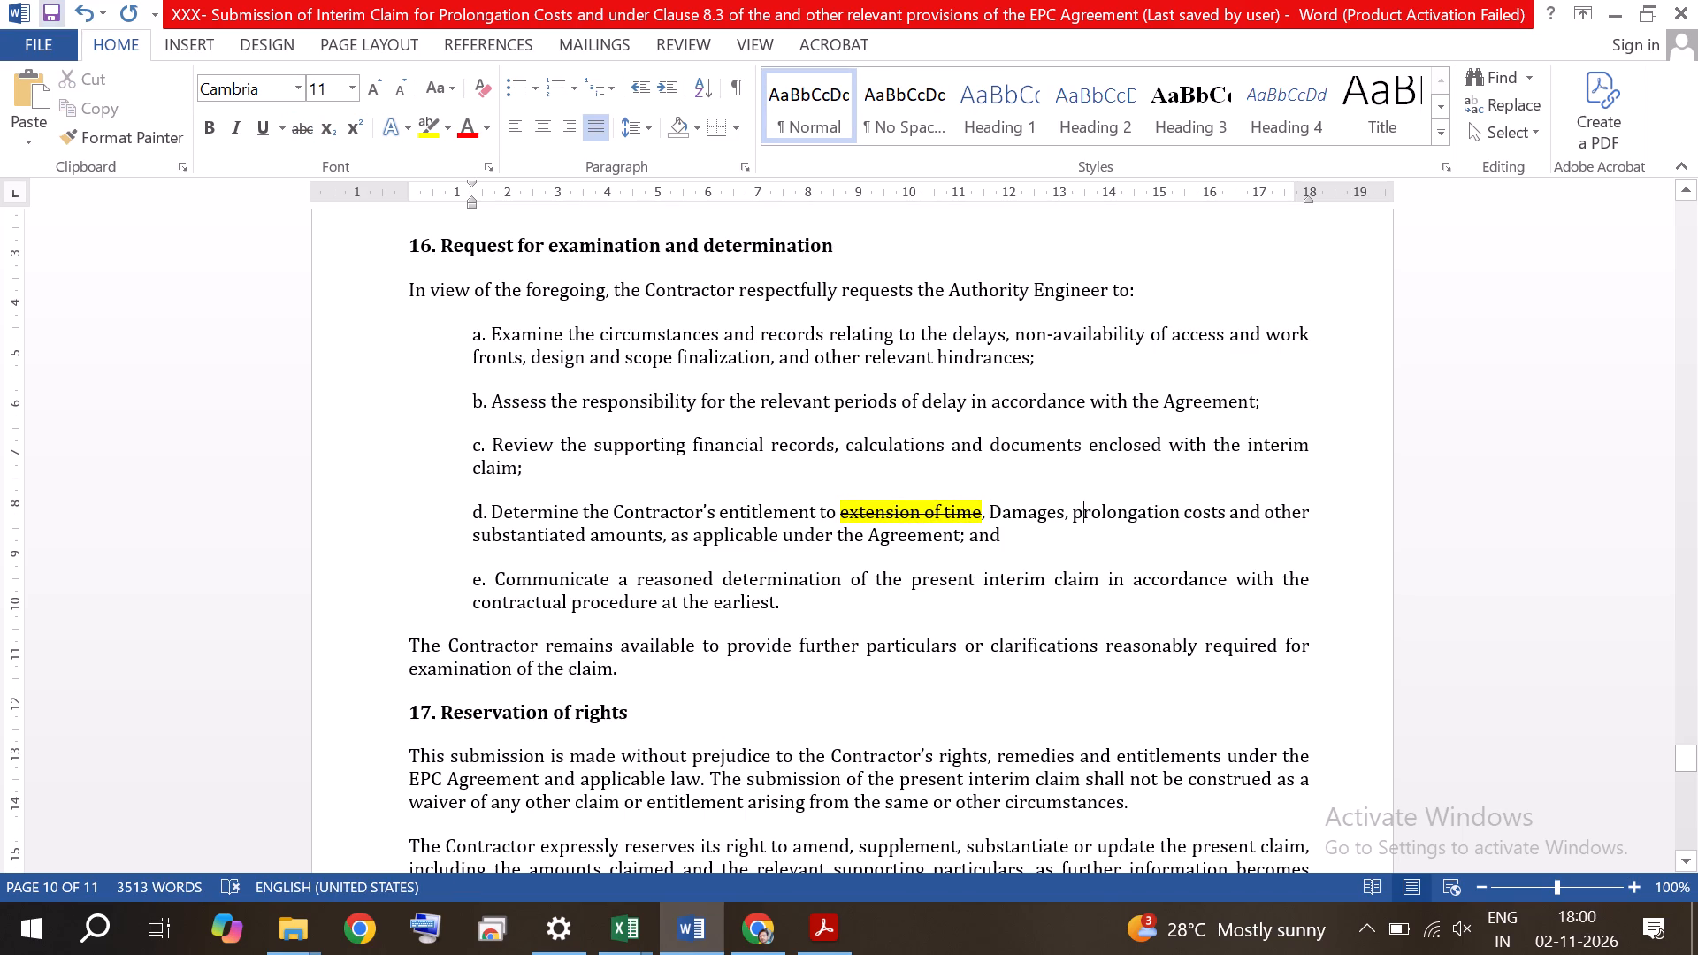
{"action": "left_click", "coordinate": [52, 13]}
Review section 17 on reservation of rights.
{"action": "scroll", "coordinate": [822, 471], "scroll_direction": "down", "scroll_amount": 1}
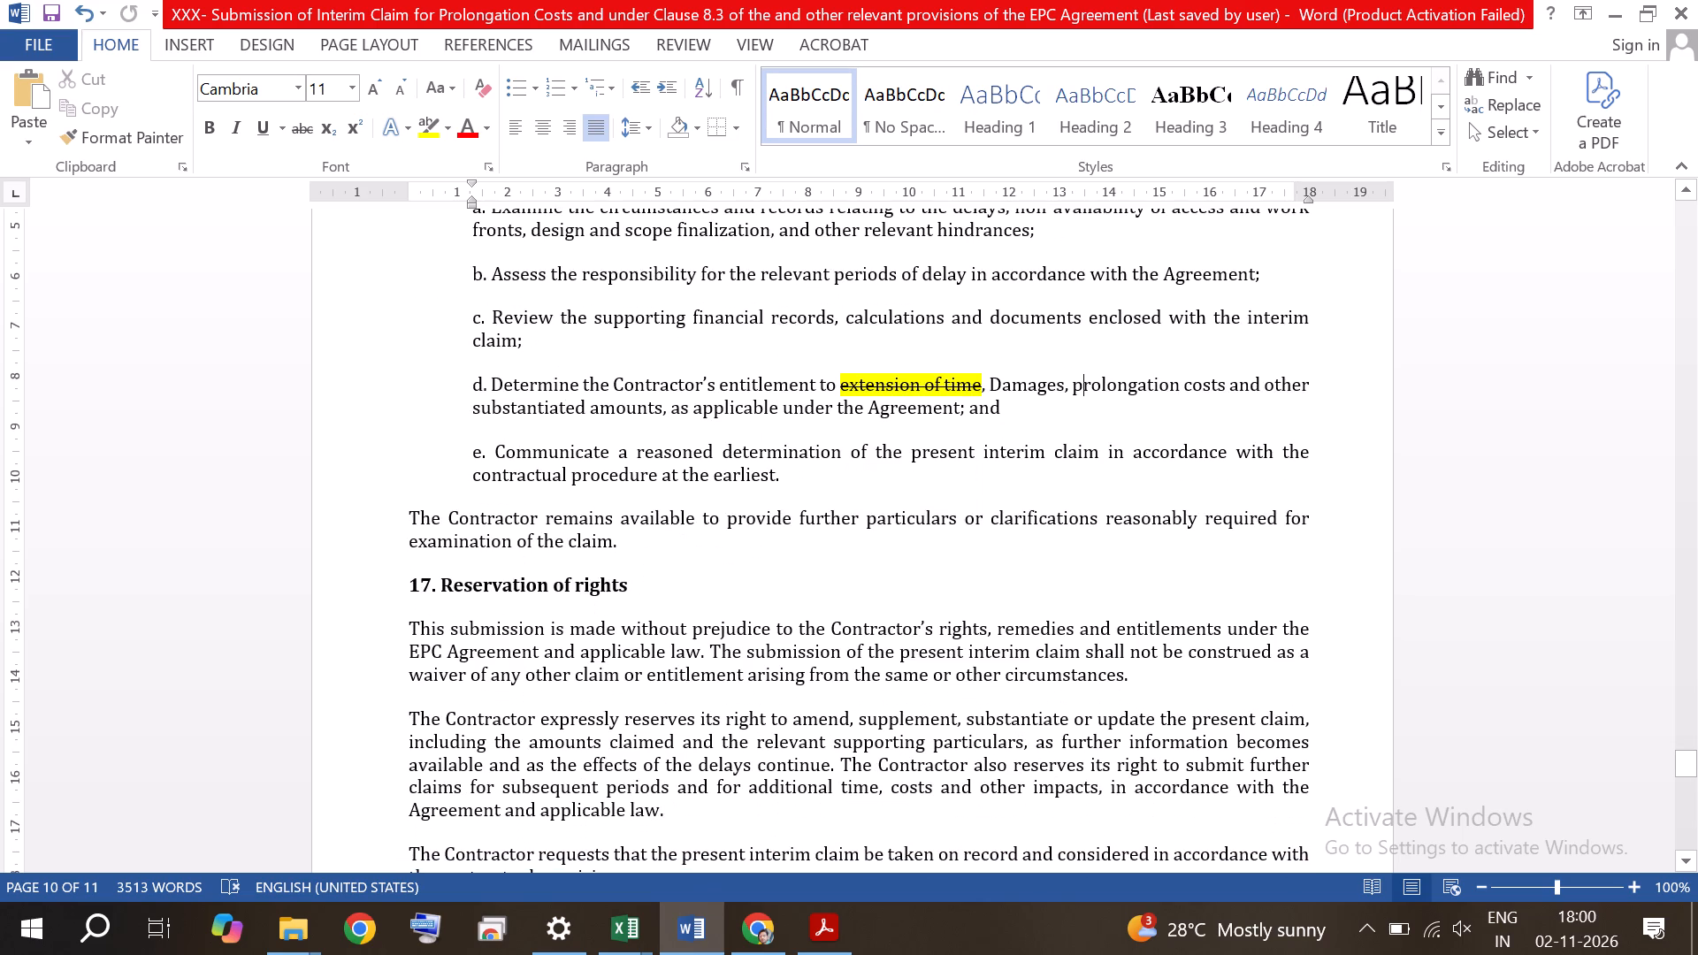
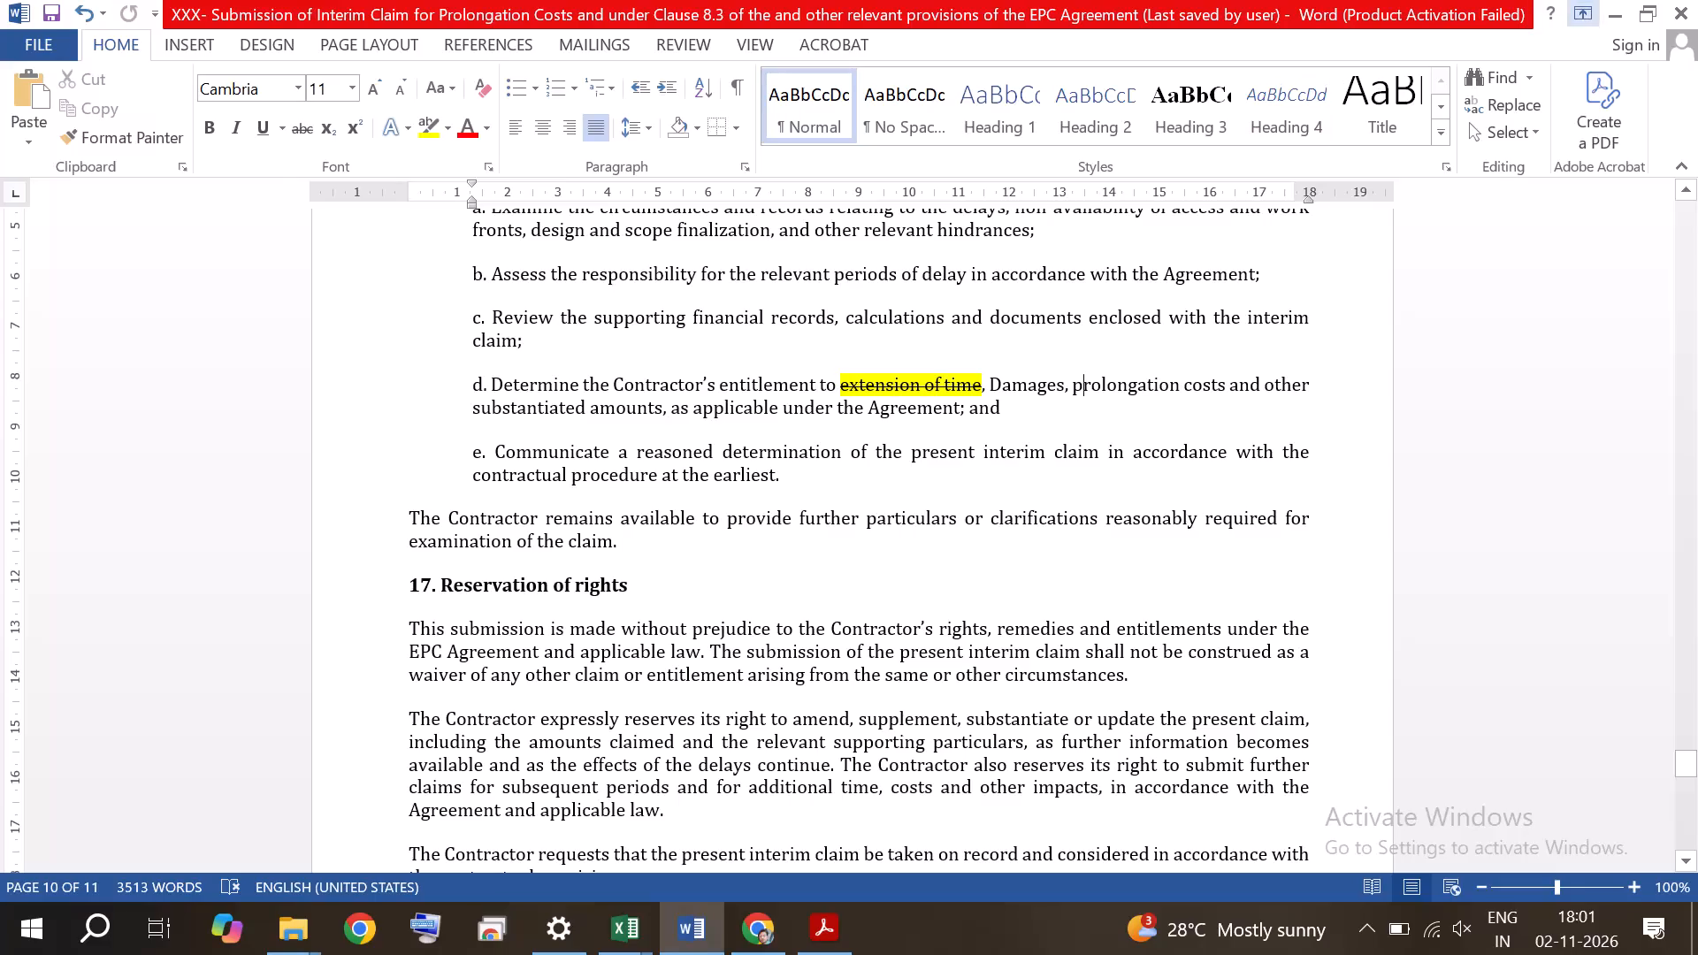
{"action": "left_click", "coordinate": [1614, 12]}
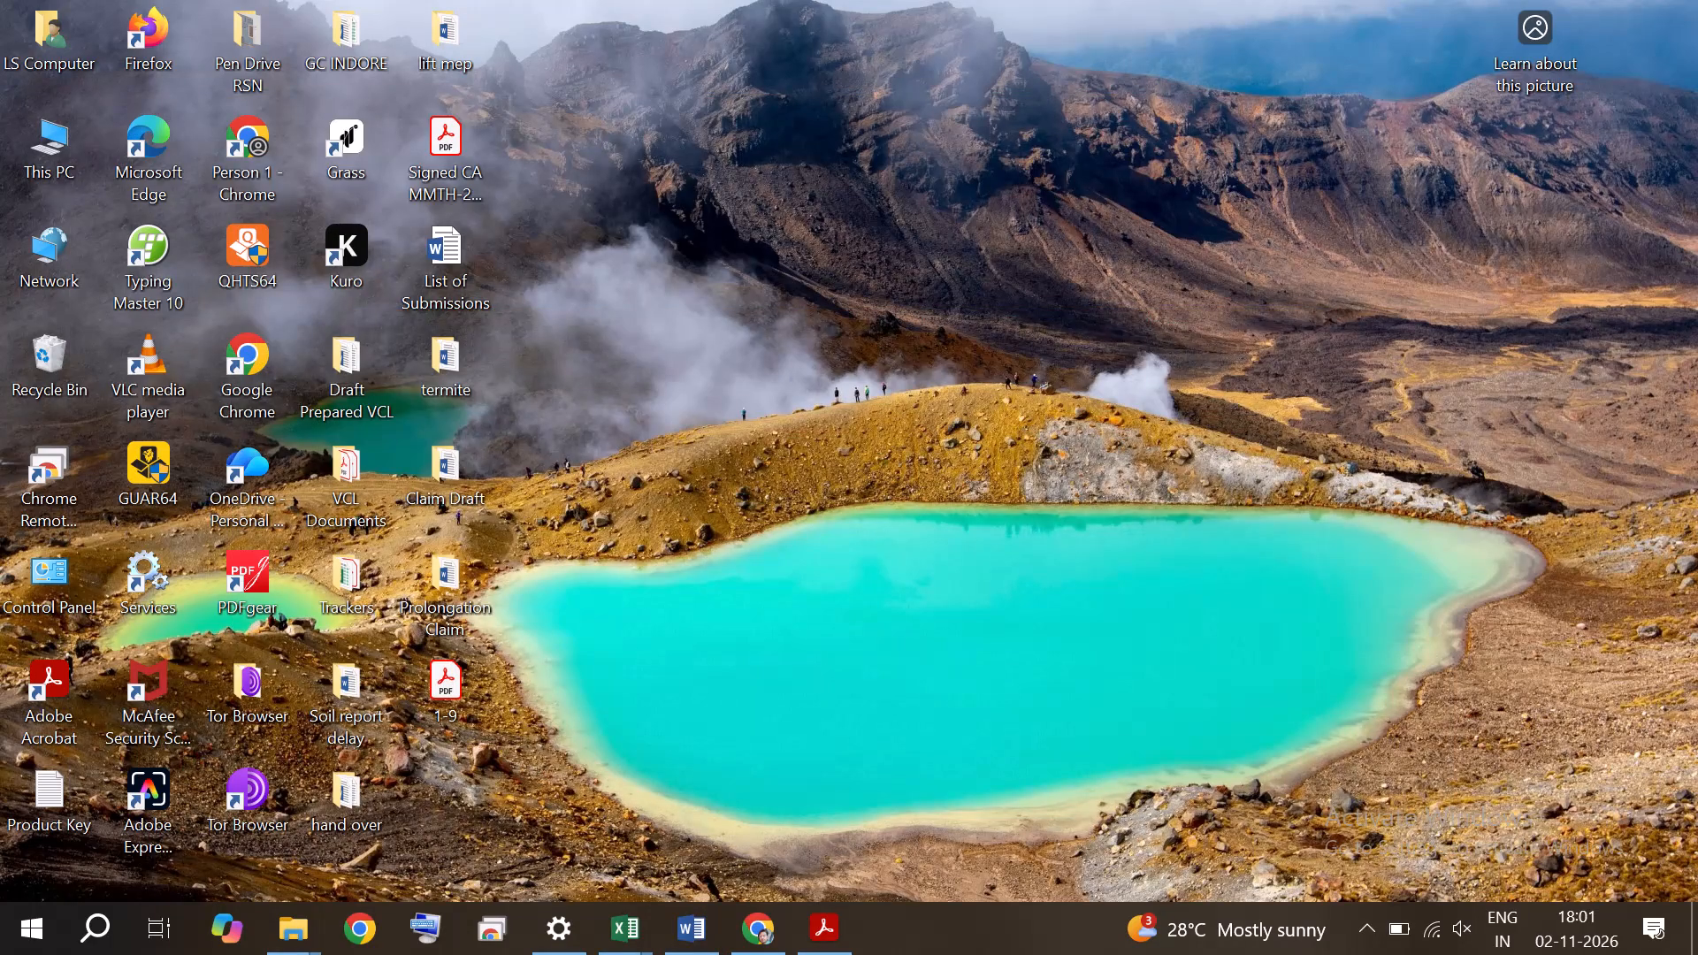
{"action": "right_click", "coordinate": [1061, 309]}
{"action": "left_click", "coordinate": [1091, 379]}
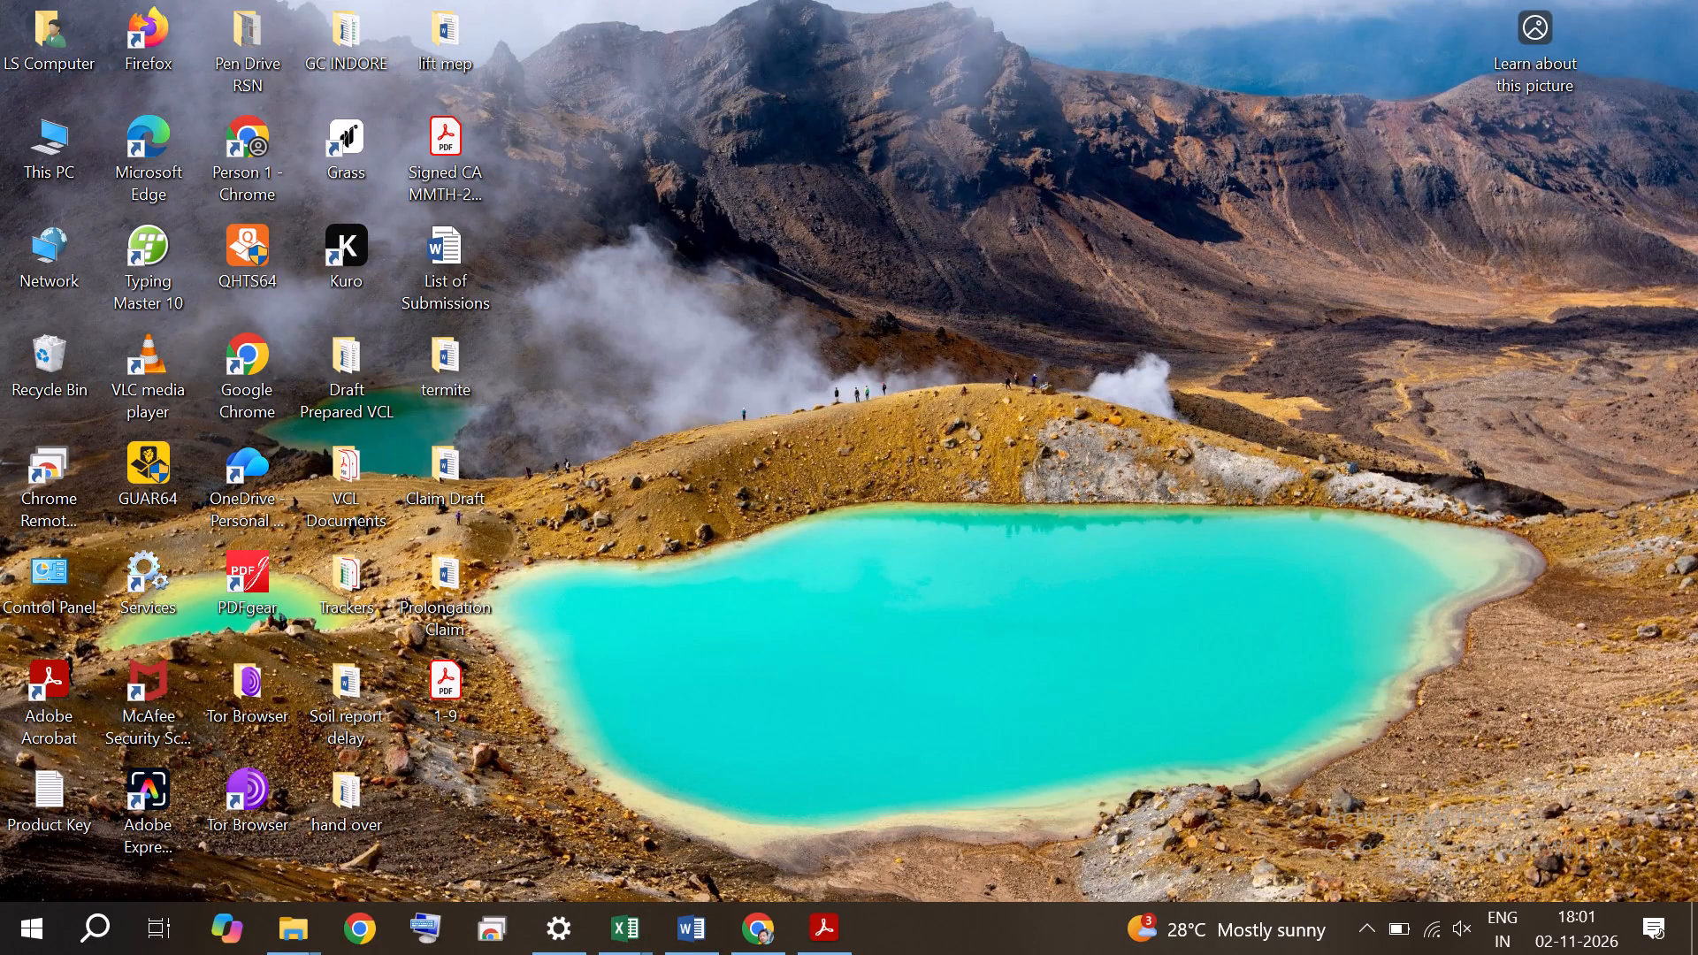